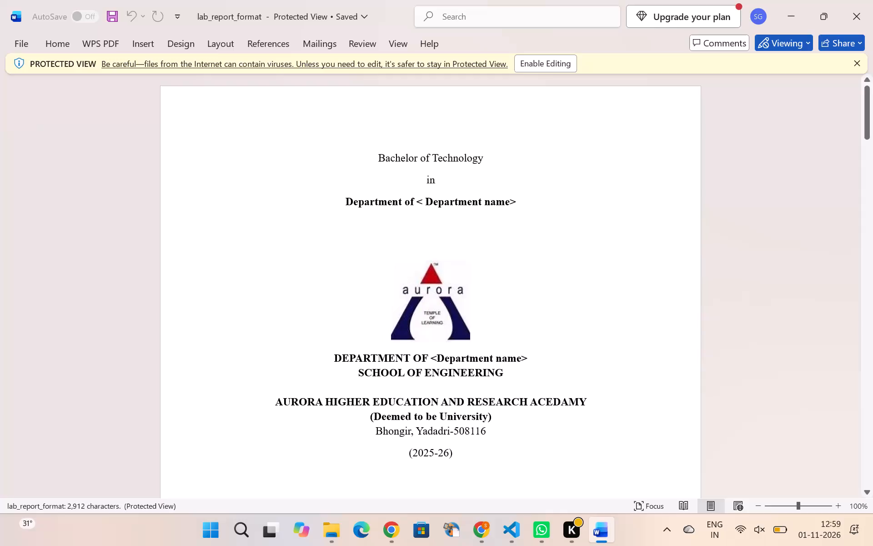
Enable editing of the protected lab_report_format document.
left_click(546, 68)
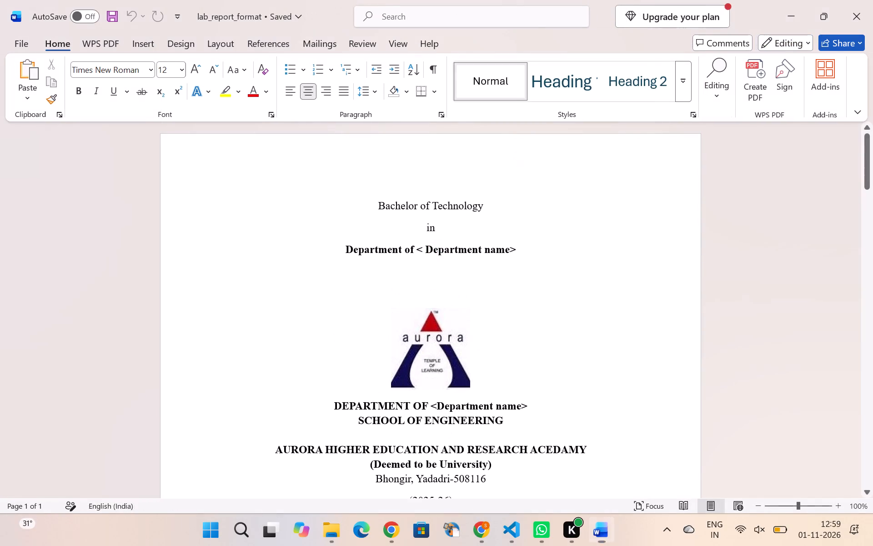
Place the insertion point at the end of the "Department of < Department name>" line above the logo.
left_click(517, 251)
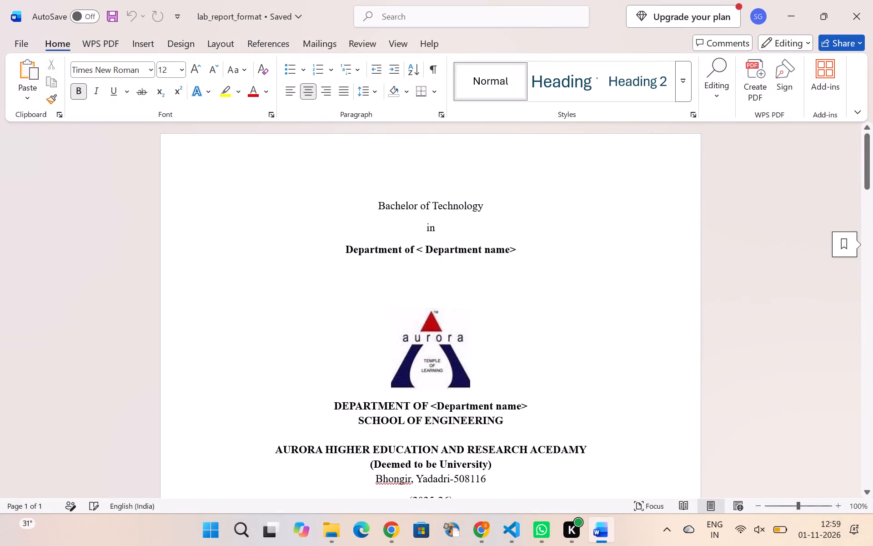
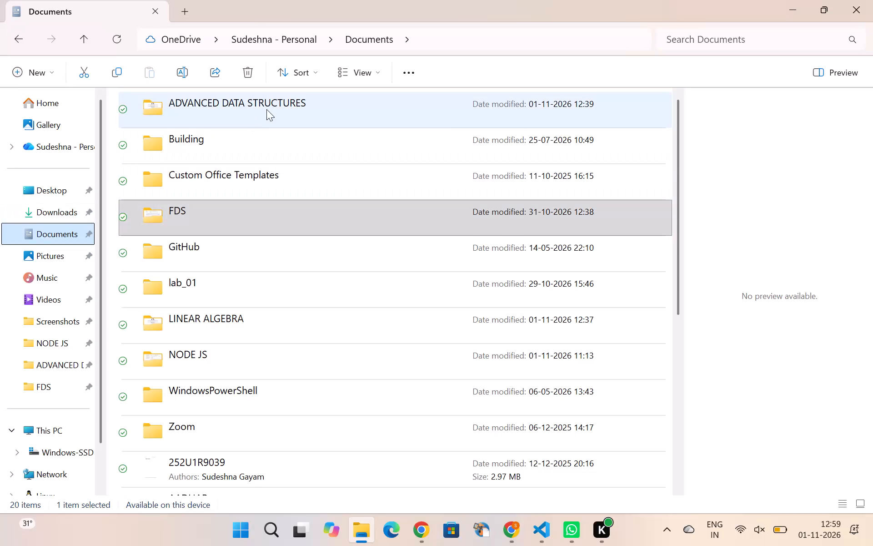
Open the LAB 1 Word document from the ADVANCED DATA STRUCTURES folder in Documents.
double_click(266, 109)
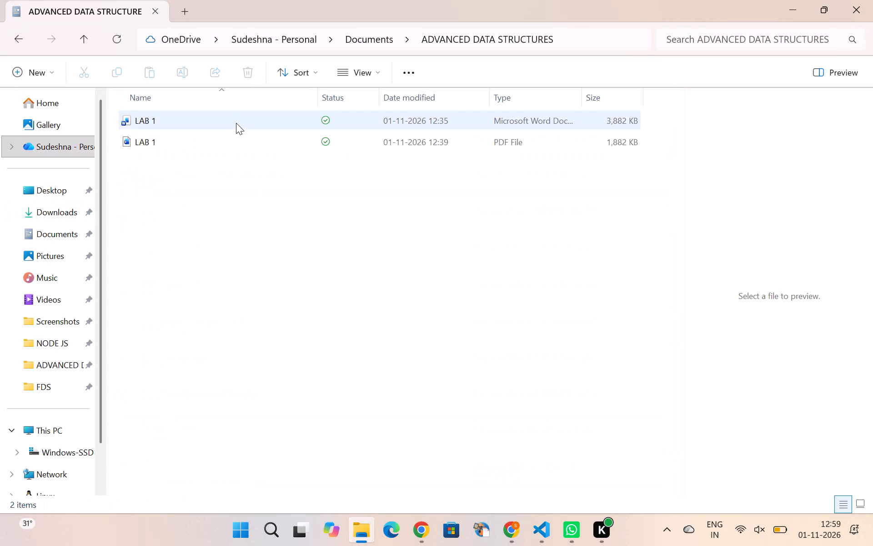
double_click(236, 123)
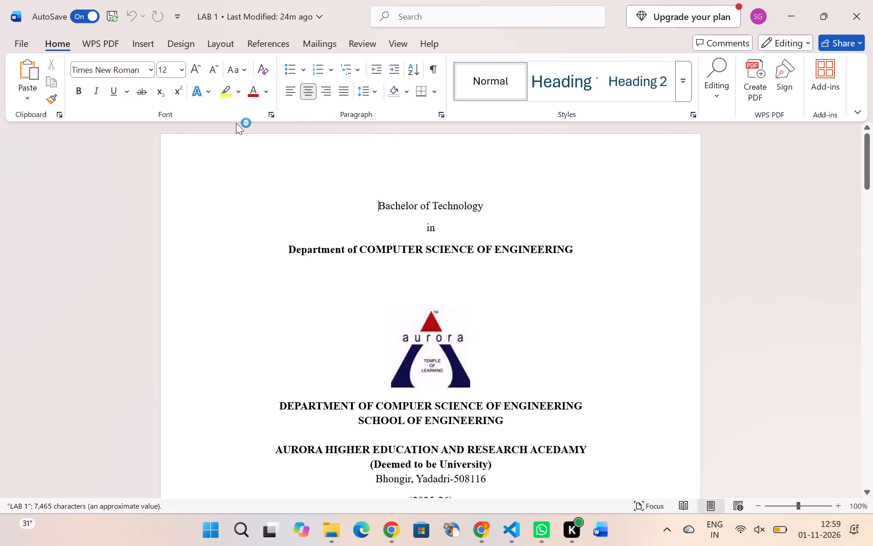
Delete the Most Frequent Element coding practice screenshot above the first "CODE:" line on page 3.
scroll(443, 286, "down", 5)
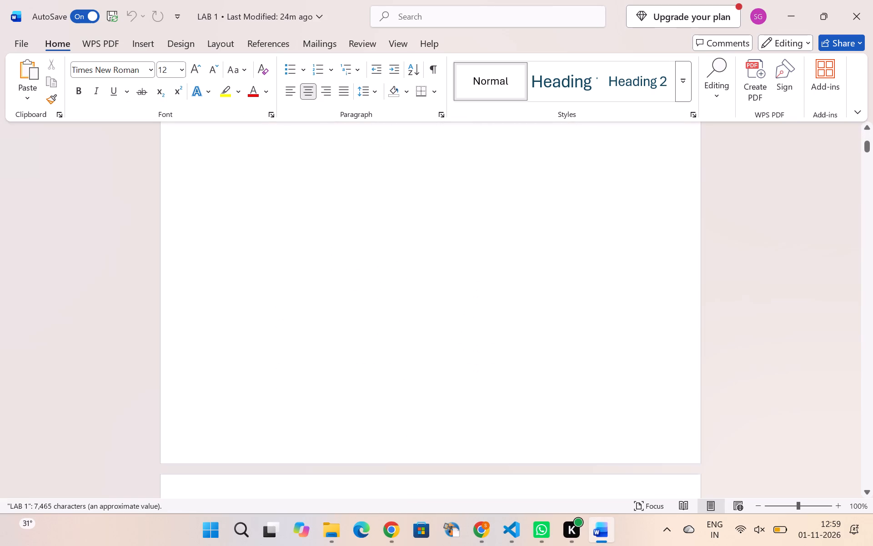
scroll(443, 286, "down", 6)
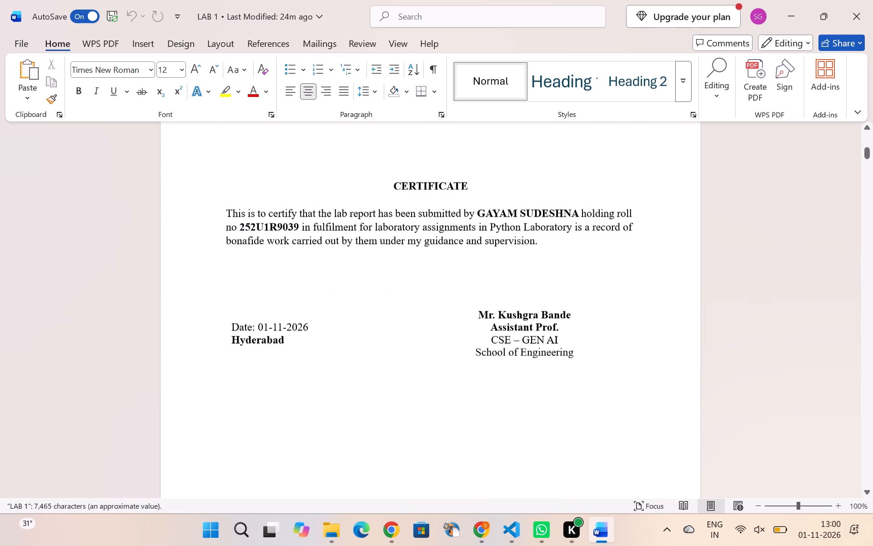
scroll(443, 286, "down", 1)
scroll(414, 353, "down", 5)
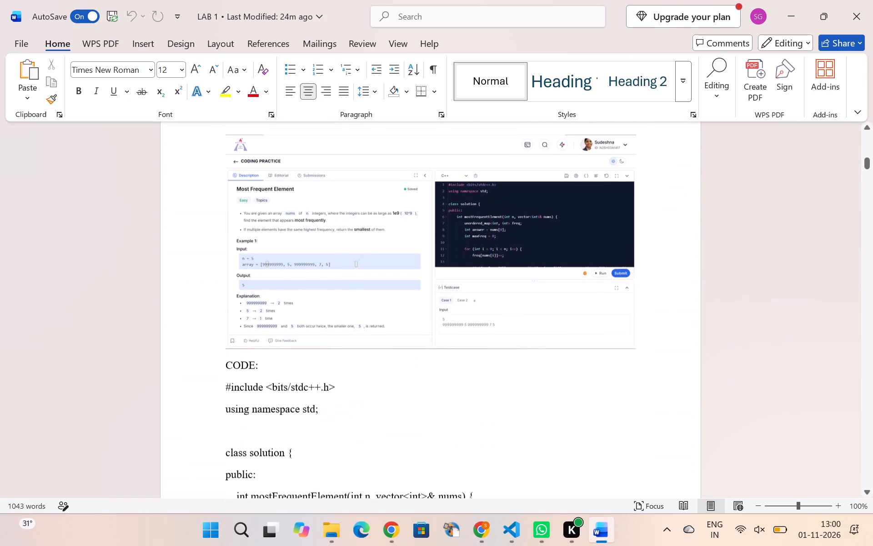
left_click(394, 304)
key("BackSpace")
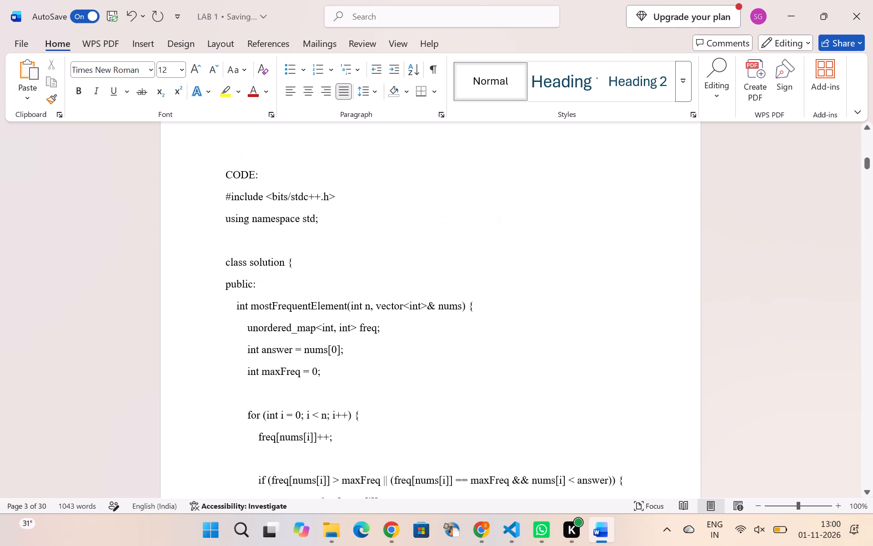
Select all the code and screenshots from the first "CODE:" line on page 3 through to the end of the document.
left_click_drag(222, 168, 392, 487)
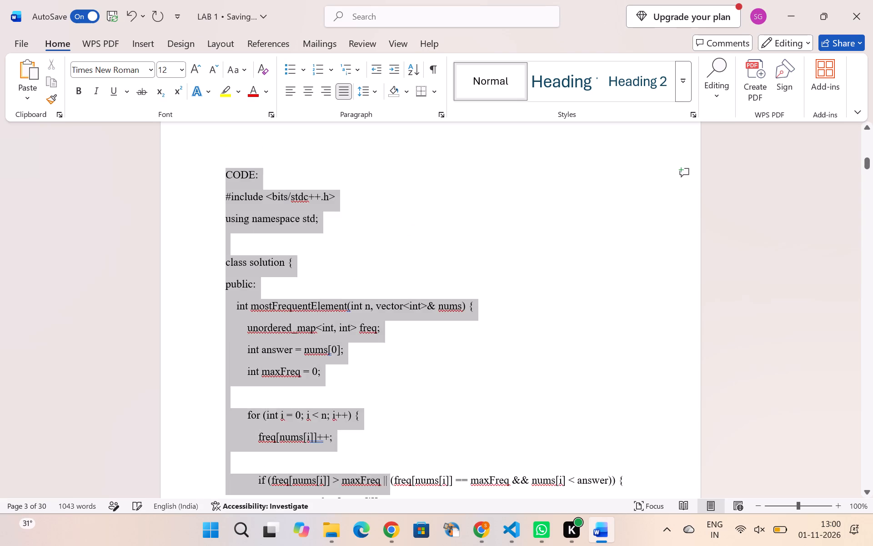
left_click_drag(392, 487, 401, 545)
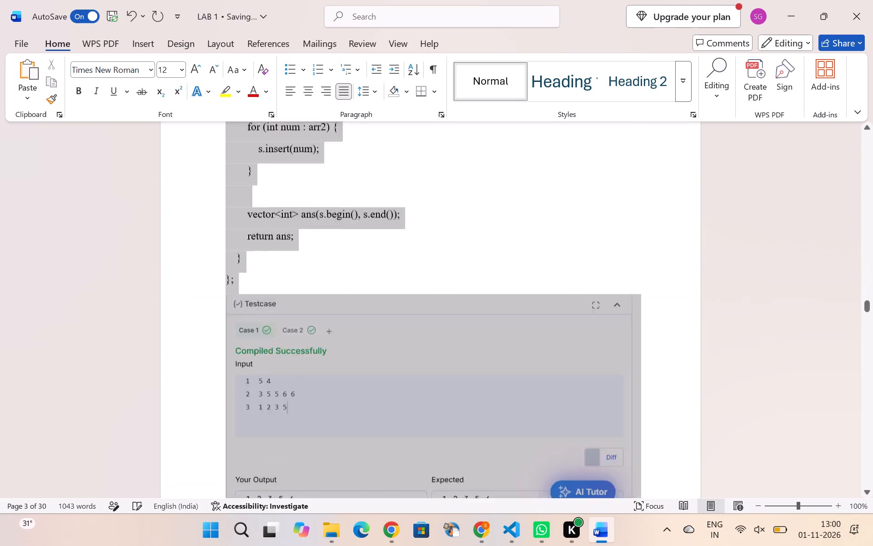
left_click_drag(401, 545, 402, 545)
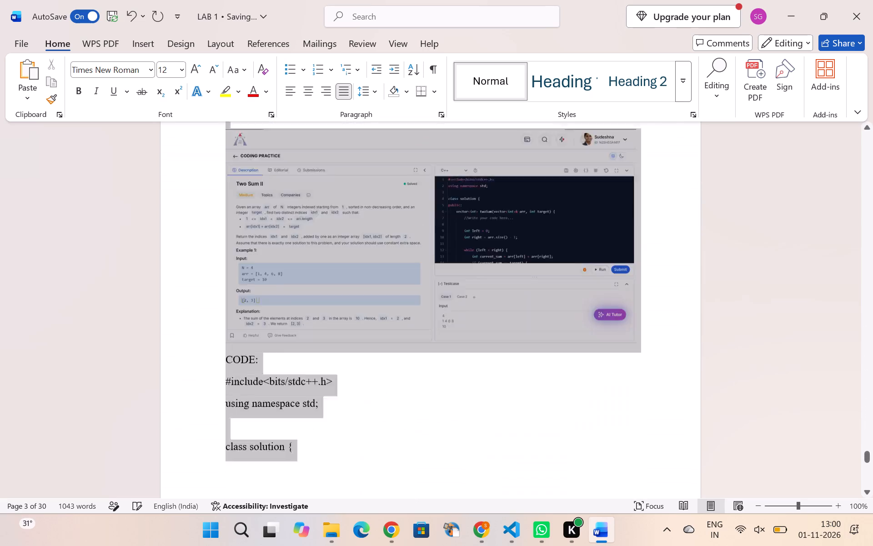
left_click_drag(402, 545, 411, 388)
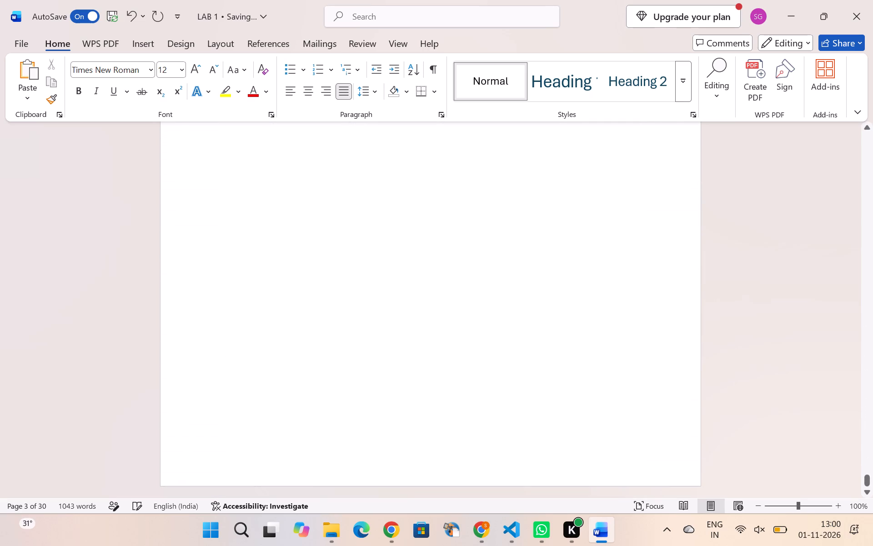
Delete all the code and screenshots from the first "CODE:" line on page 3 through the end of the document.
left_click_drag(411, 388, 411, 372)
key("BackSpace")
Remove the leftover empty lines after the deleted content and start a fresh line at the top of page 3.
scroll(411, 372, "up", 3)
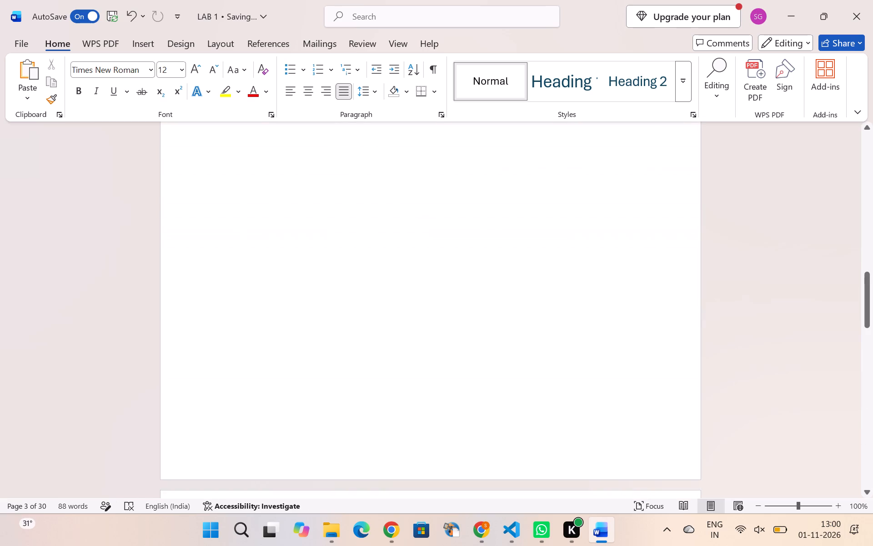
scroll(411, 372, "up", 1)
scroll(411, 372, "down", 2)
scroll(411, 372, "up", 1)
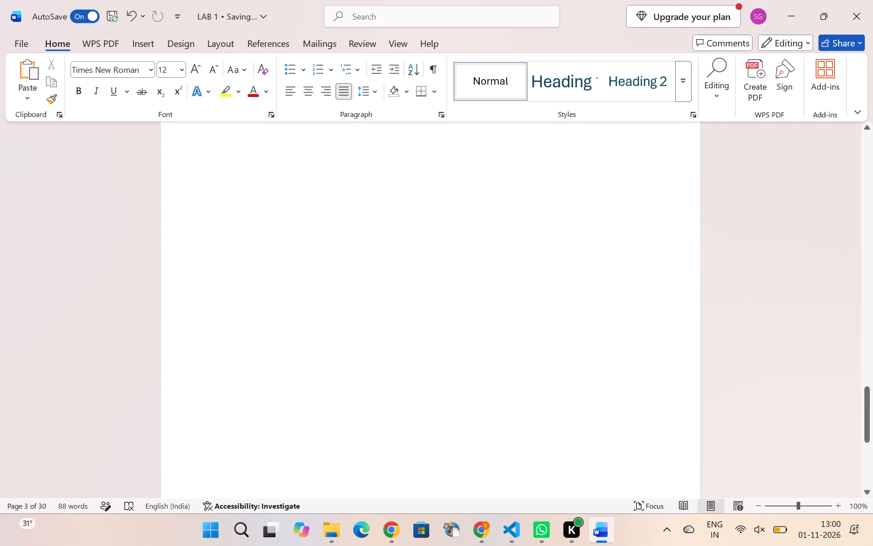
scroll(411, 372, "up", 1)
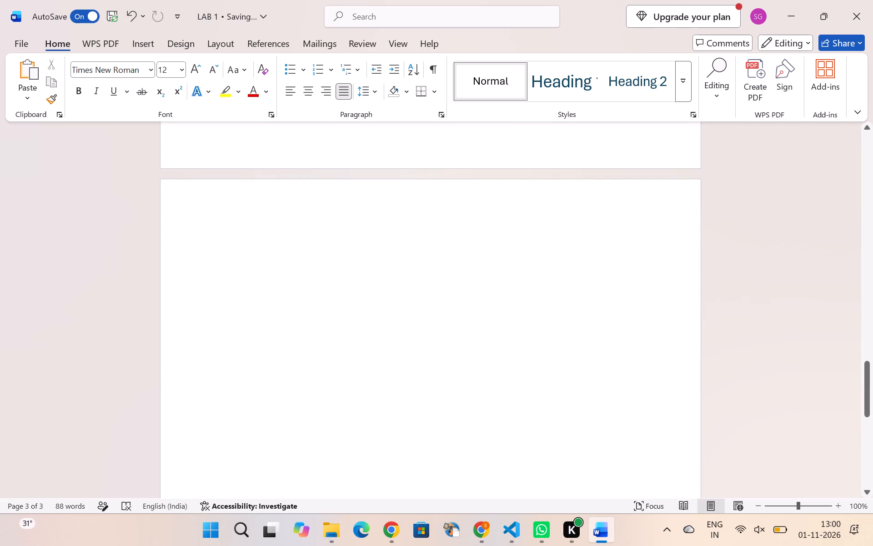
key("BackSpace")
key("BackSpace")
key("Return")
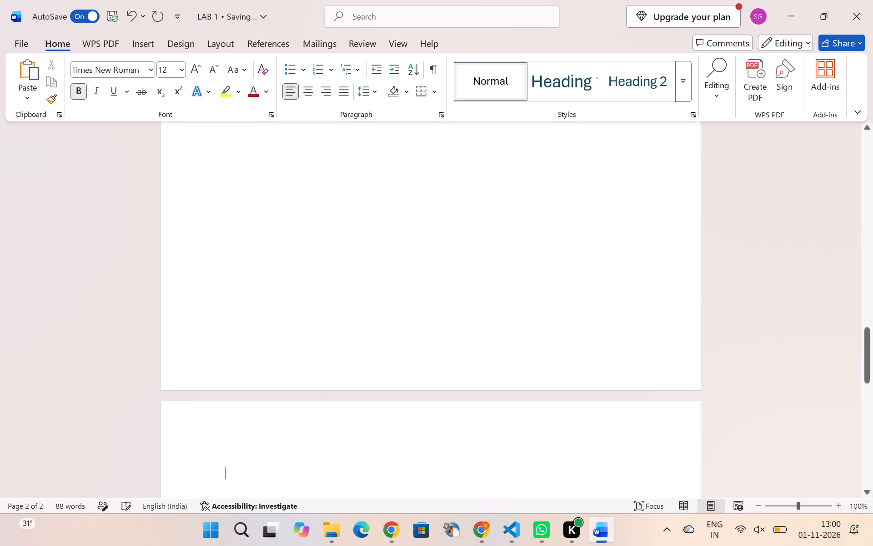
scroll(411, 372, "down", 1)
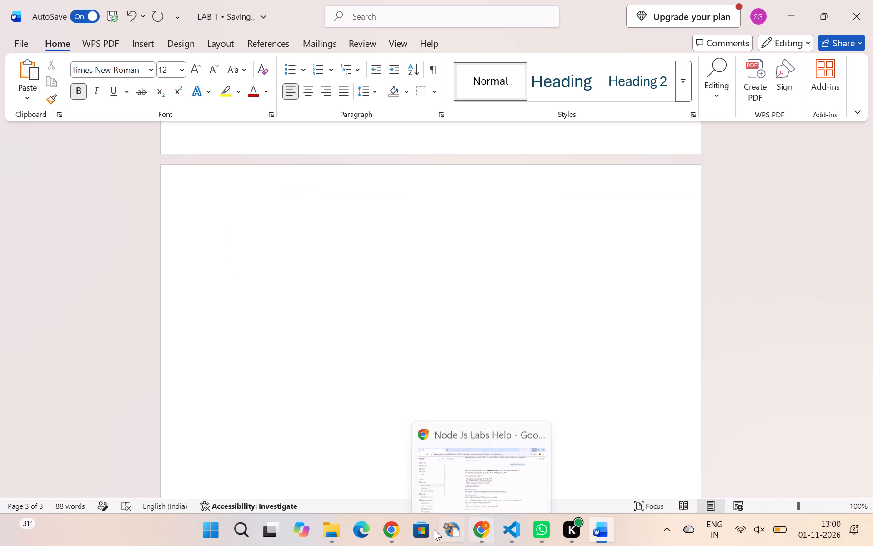
Switch to the Module II: Linked Lists course page in Google Chrome and look through the course outline around Coding Practice.
left_click(401, 532)
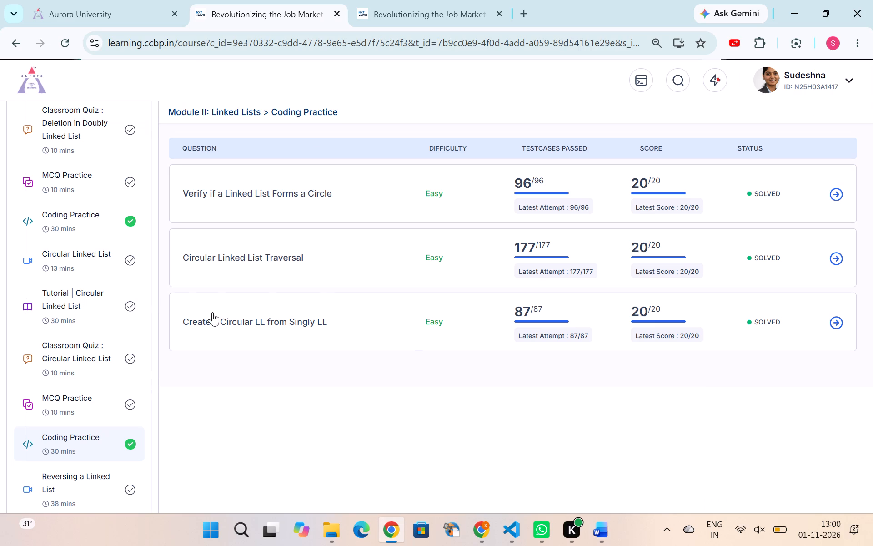
scroll(105, 389, "down", 1)
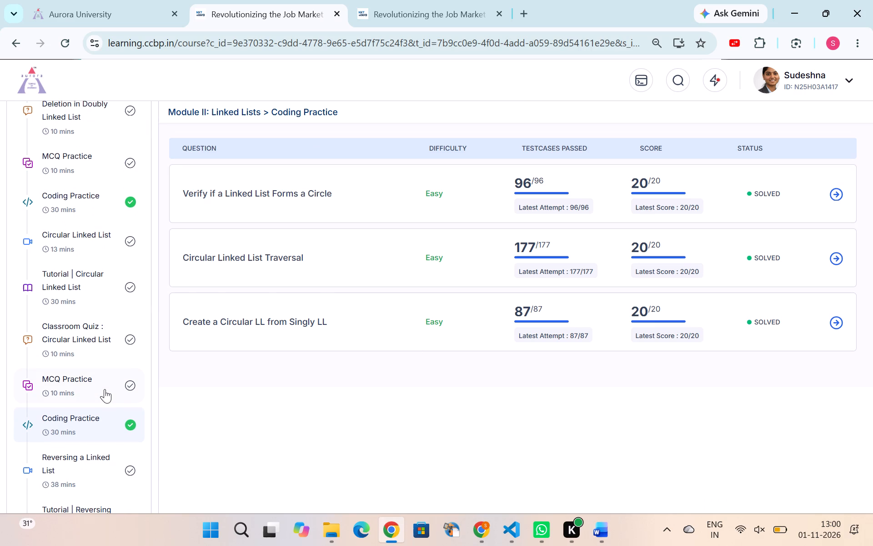
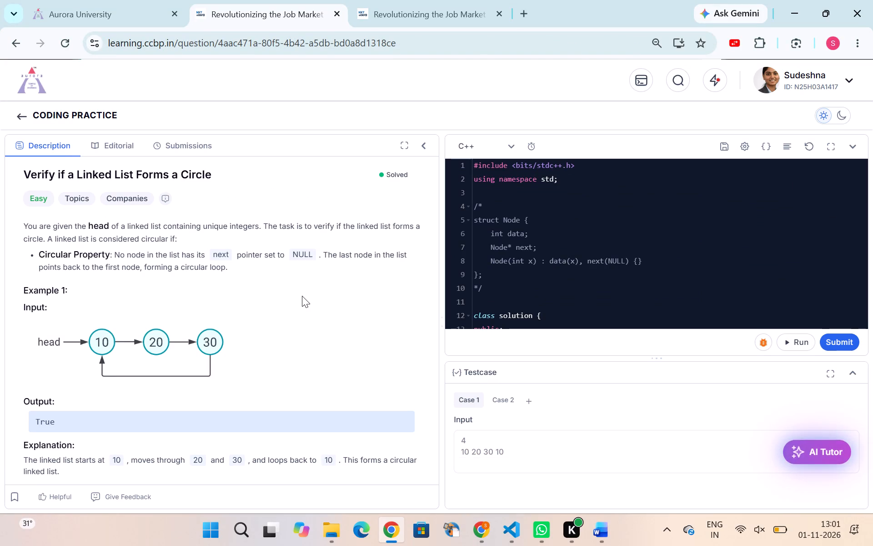
Capture a screenshot of the full "Verify if a Linked List Forms a Circle" coding practice page, excluding the browser's address bar and the taskbar.
key("shift+super+s")
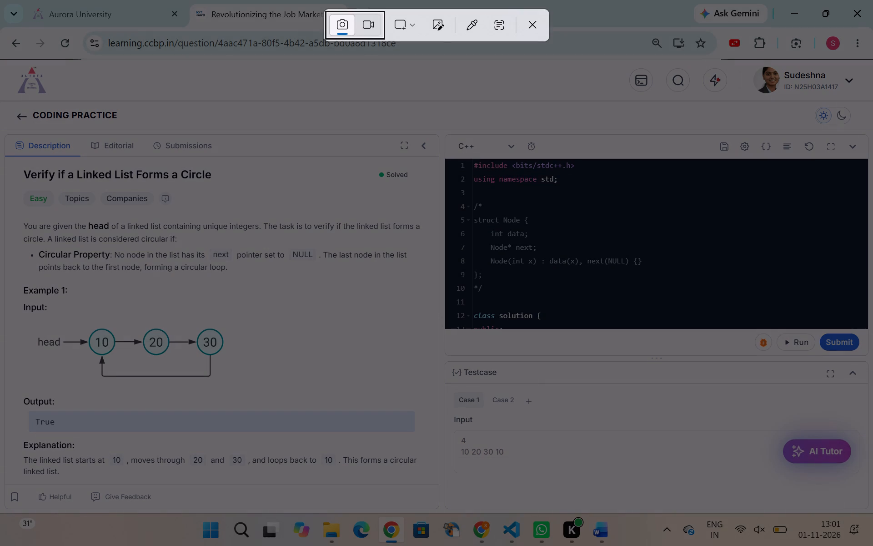
left_click_drag(0, 57, 872, 515)
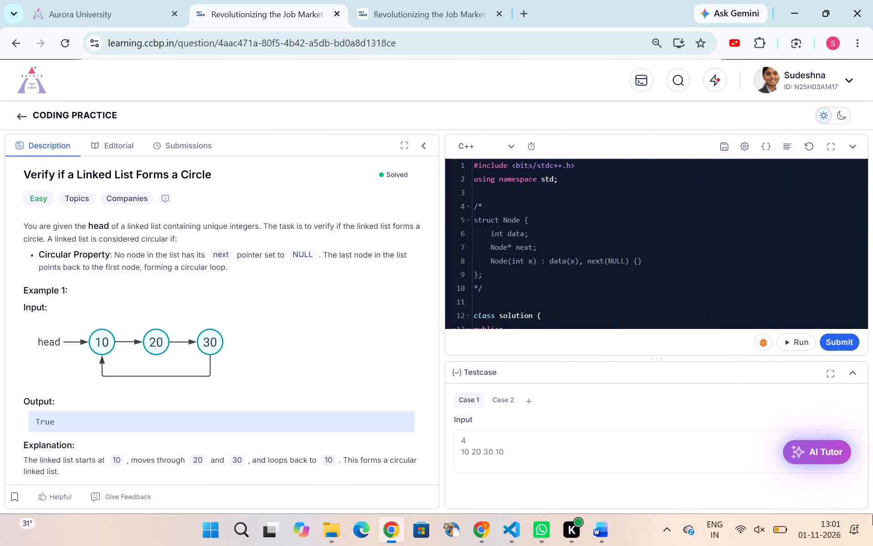
Insert the captured Verify if a Linked List Forms a Circle screenshot on page 3 of LAB 1, with a "CODE:" line below it.
left_click(606, 521)
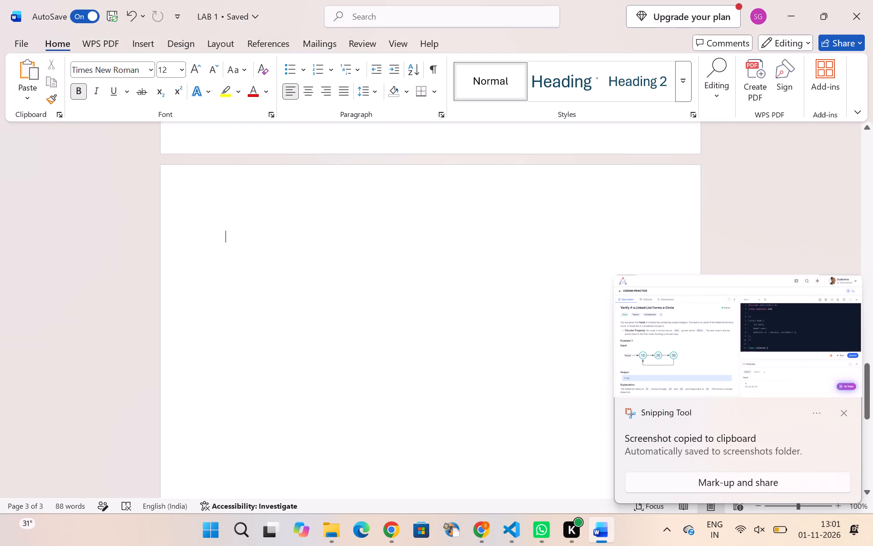
key("ctrl+v")
key("Return")
type("co")
key("BackSpace")
key("BackSpace")
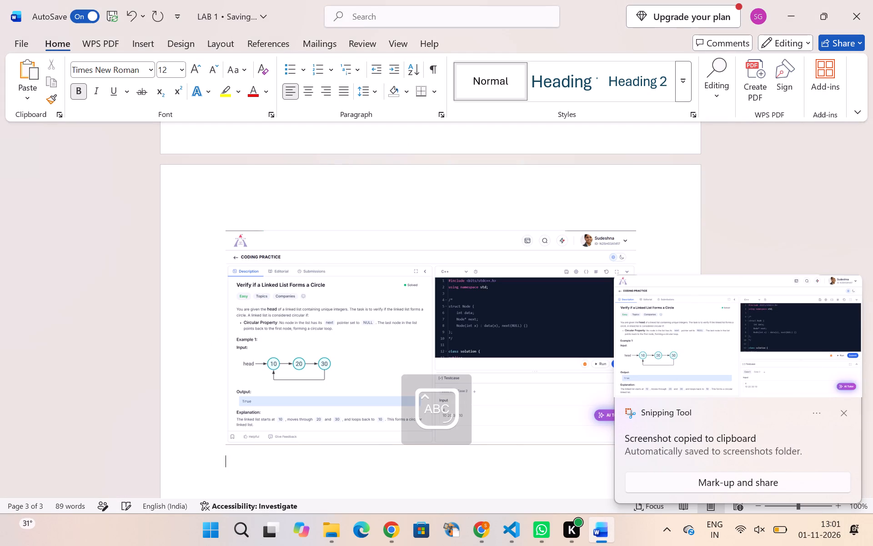
type("CODE:")
key("Return")
Copy the linked-list circle code from its first line through the end of the solution class into LAB 1 under "CODE:".
left_click(393, 531)
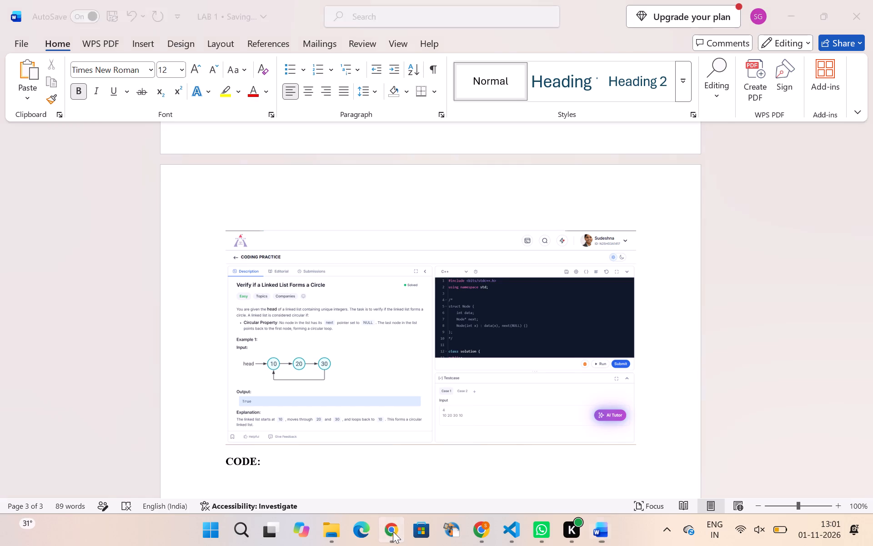
scroll(614, 315, "down", 8)
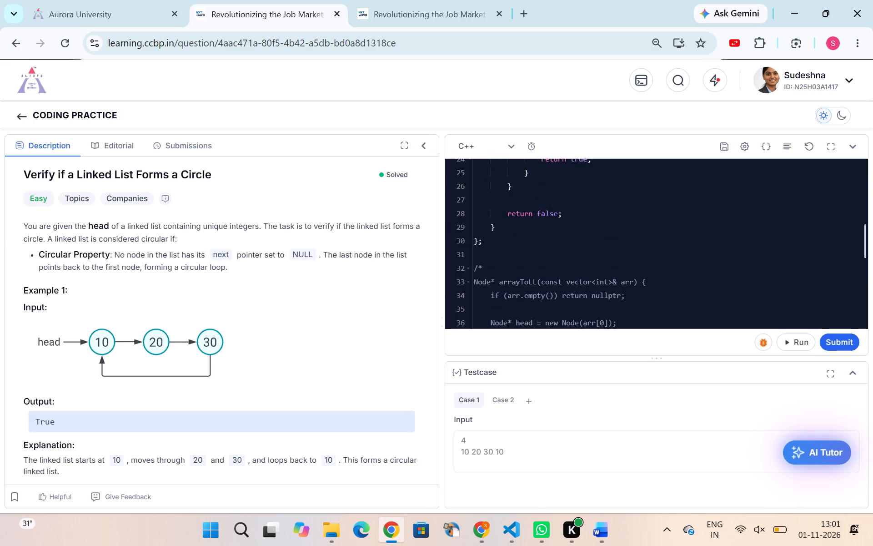
left_click_drag(507, 242, 465, 93)
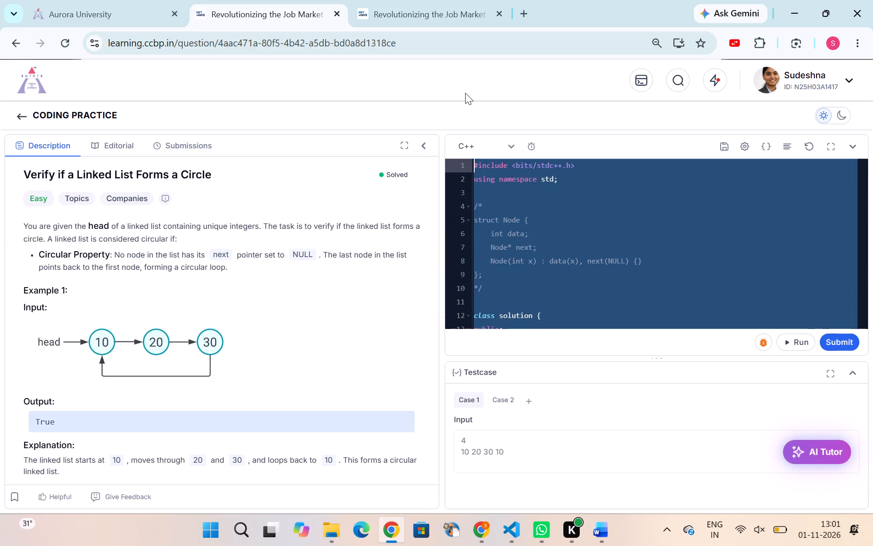
key("ctrl+c")
left_click(601, 521)
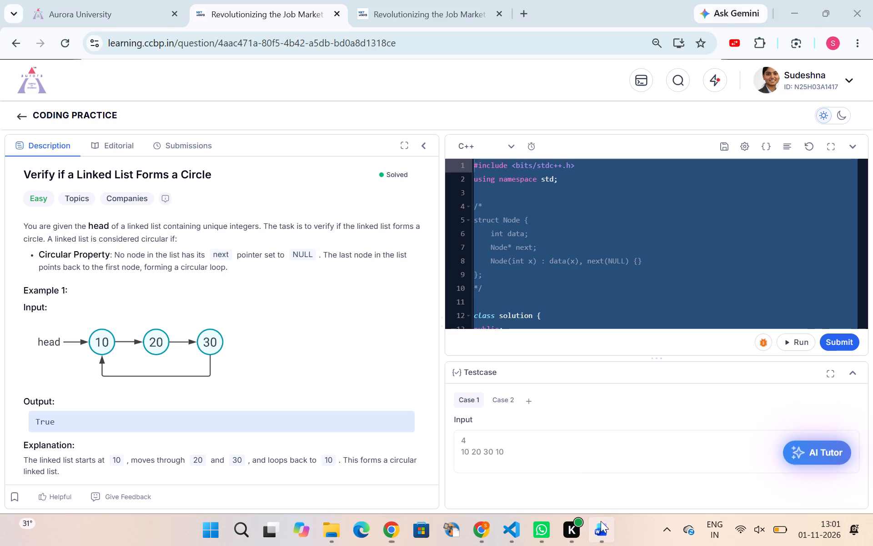
key("ctrl+v")
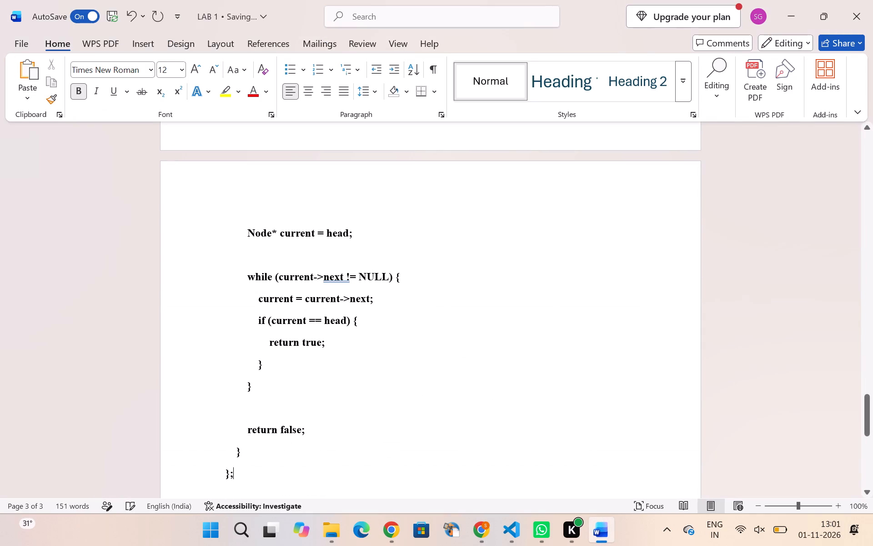
key("Return")
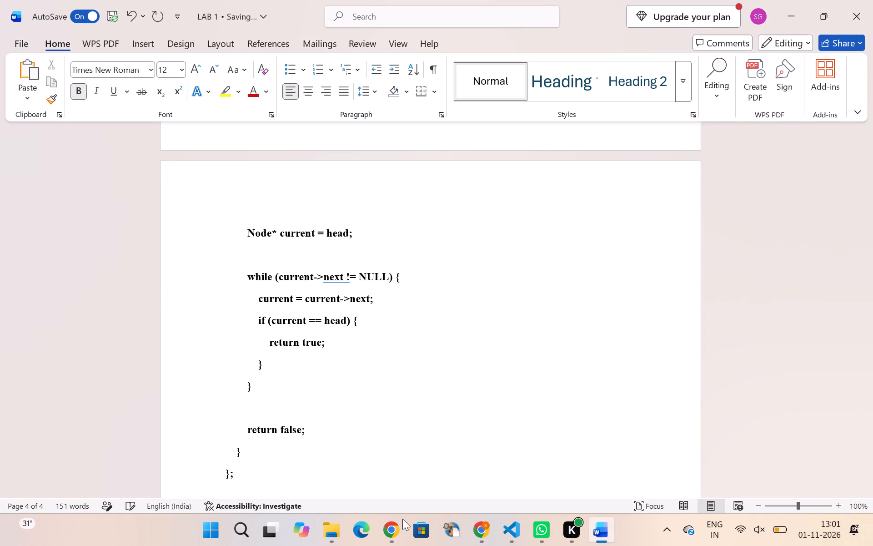
Run the linked-list circle code and insert a screenshot of its Testcase results below the pasted code in LAB 1.
left_click(402, 519)
left_click(698, 287)
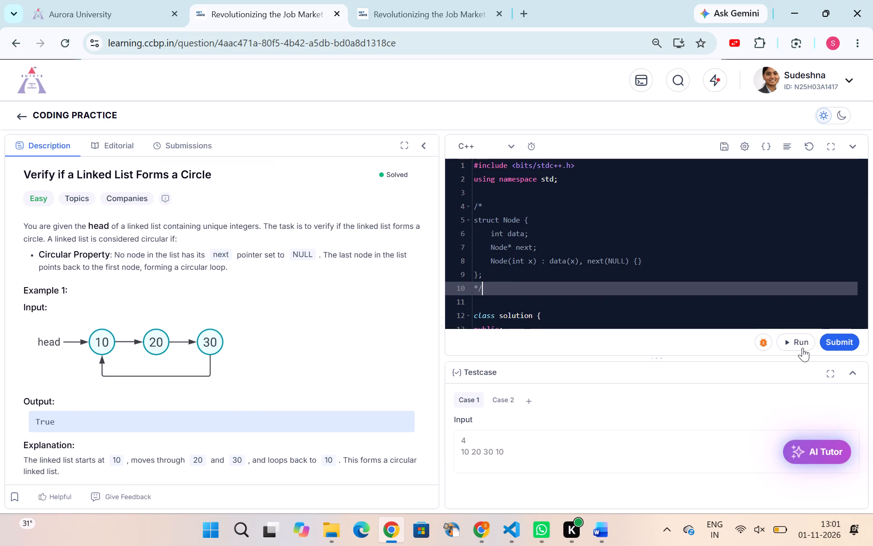
left_click(802, 347)
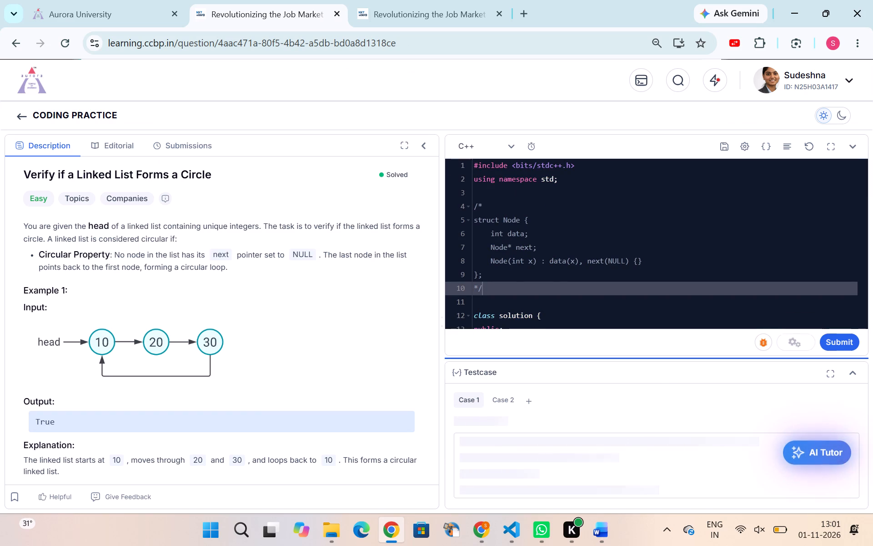
left_click_drag(668, 360, 658, 234)
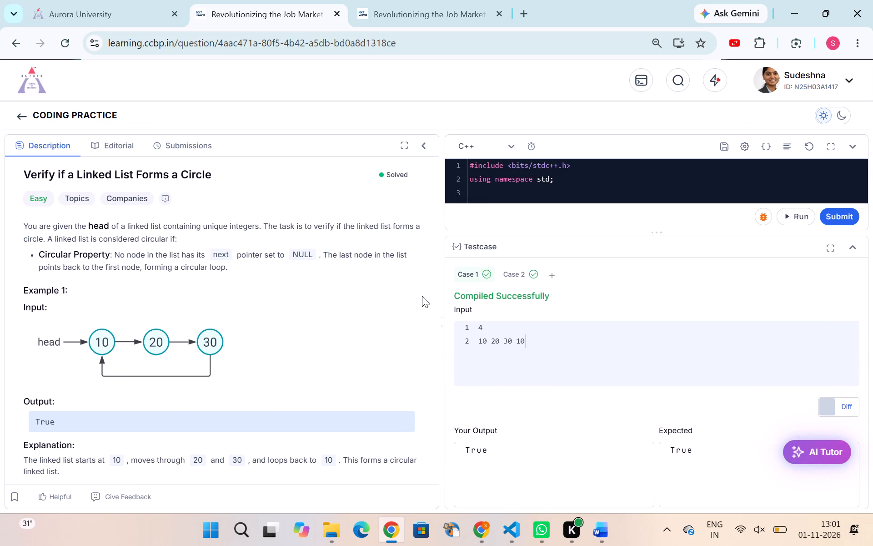
key("shift+super+s")
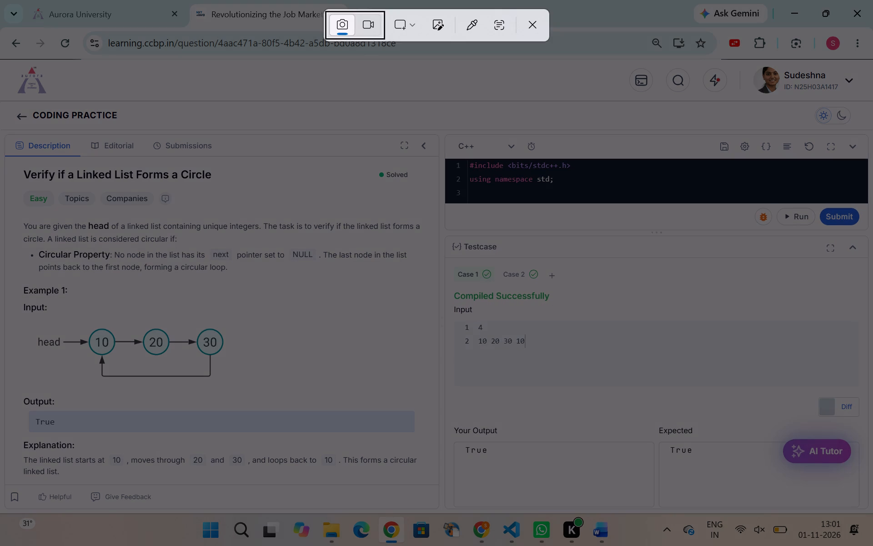
left_click_drag(444, 235, 872, 511)
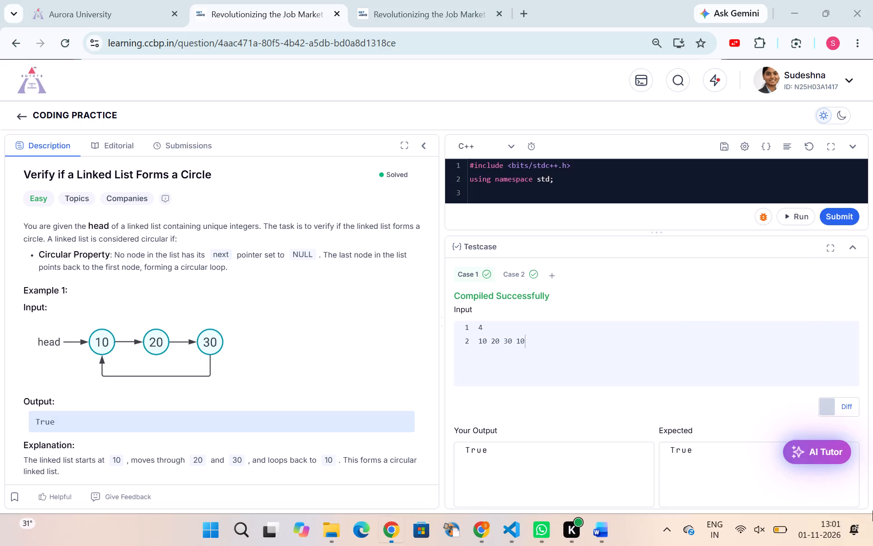
left_click(607, 532)
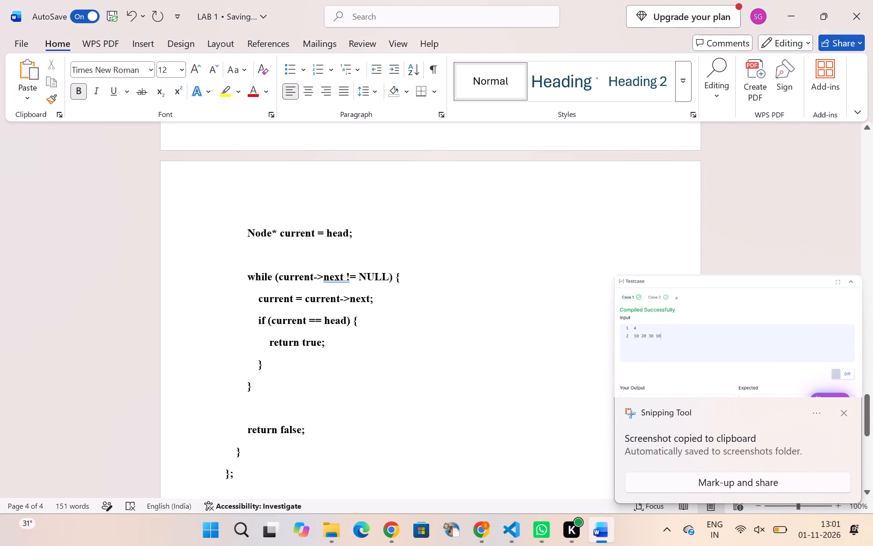
key("ctrl+v")
key("Return")
key("Return")
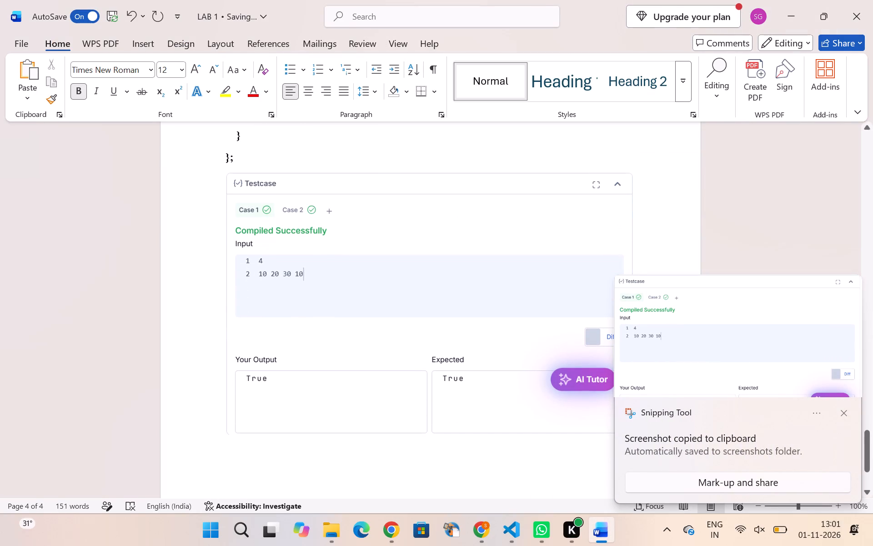
Open the Circular Linked List Traversal coding practice in Chrome, showing its description with a taller code editor area.
left_click(398, 527)
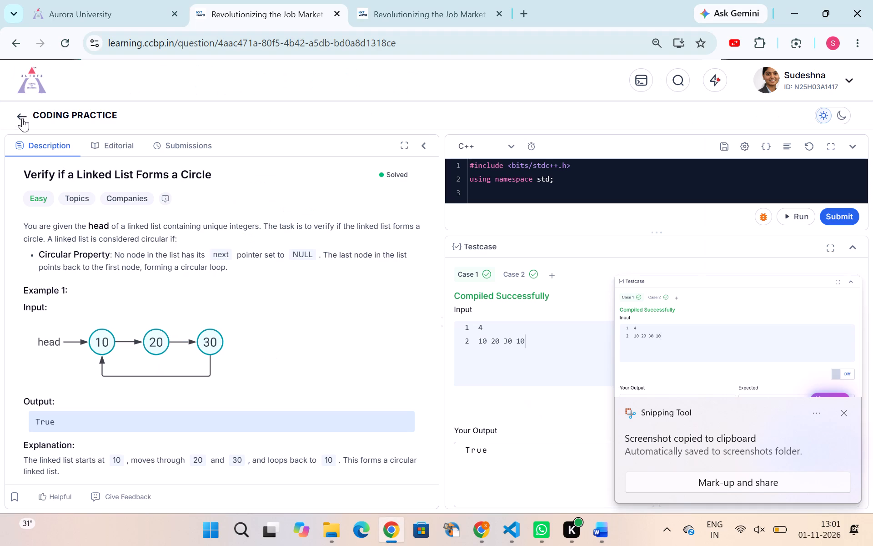
left_click(22, 116)
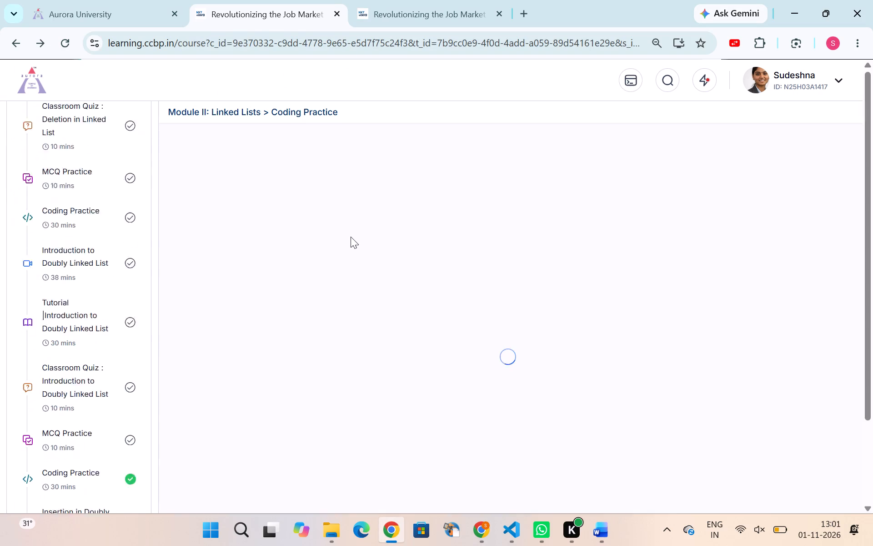
left_click(316, 245)
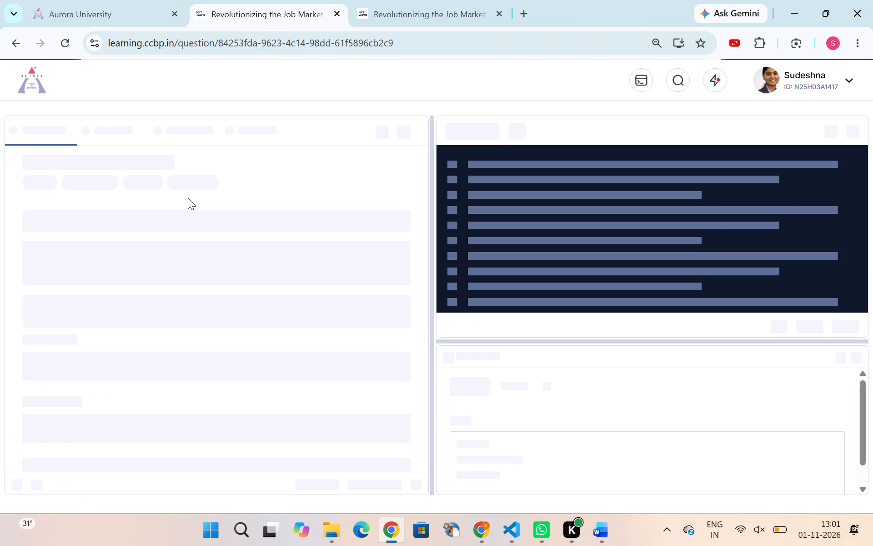
left_click(111, 144)
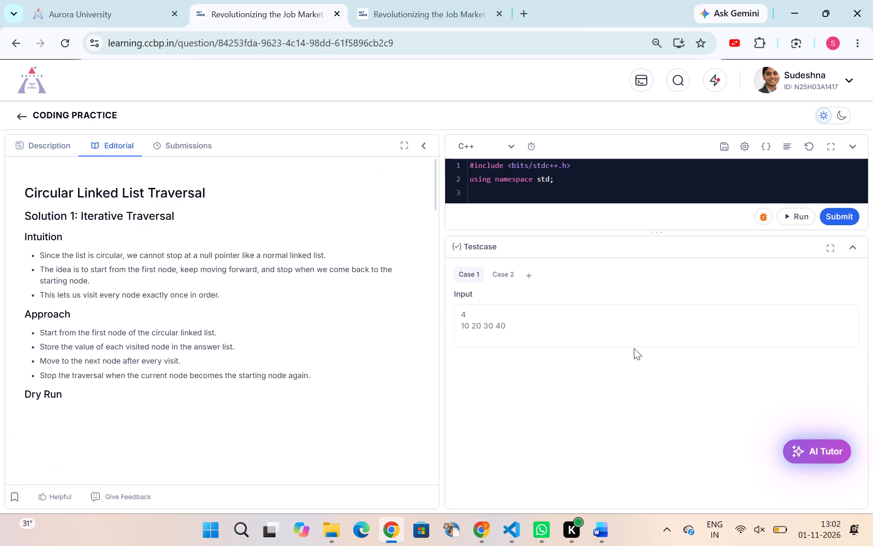
left_click_drag(661, 233, 676, 384)
left_click(35, 144)
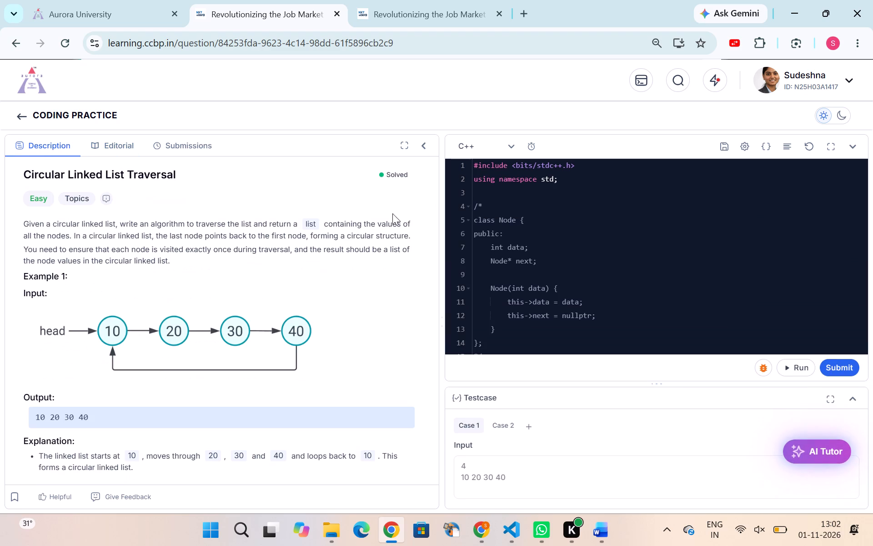
Insert a screenshot of the whole Circular Linked List Traversal problem page at the end of LAB 1, with a "CODE:" line below it.
scroll(544, 256, "down", 4)
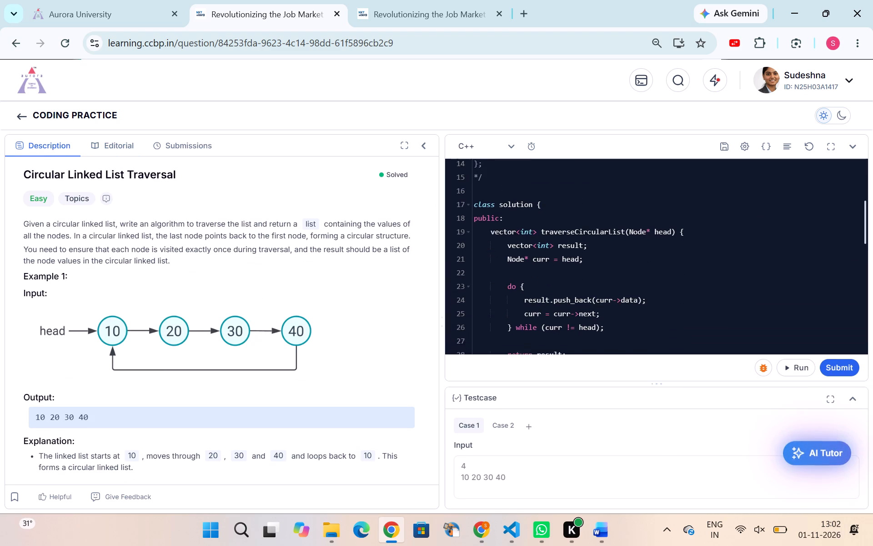
scroll(544, 256, "down", 2)
key("shift+super+s")
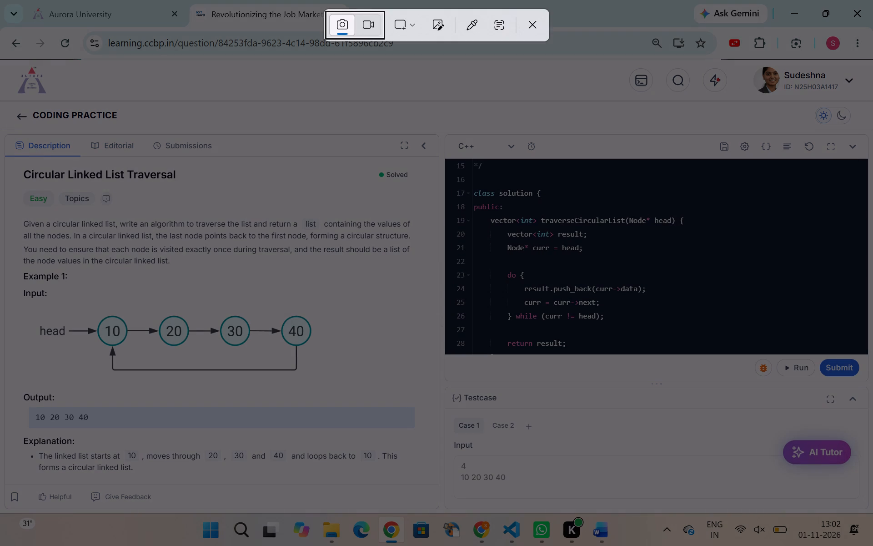
left_click_drag(0, 61, 851, 487)
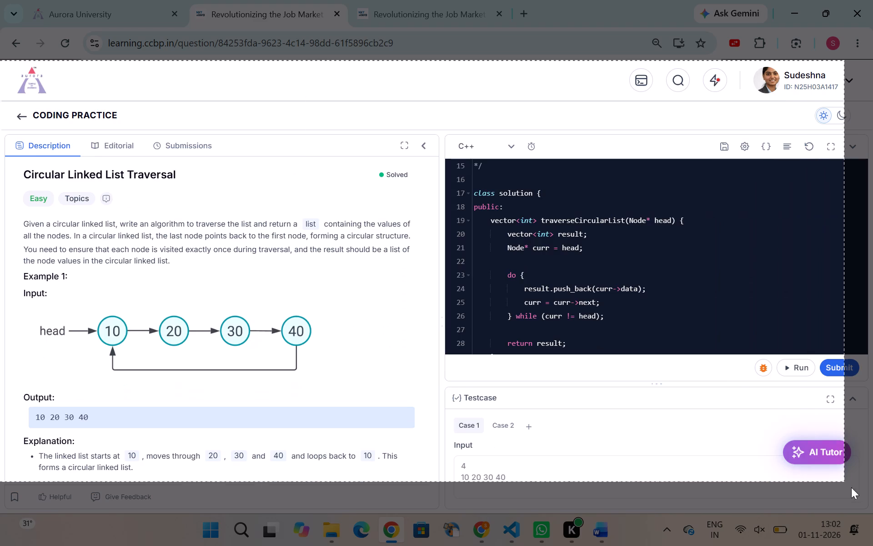
left_click_drag(851, 487, 872, 515)
left_click(599, 527)
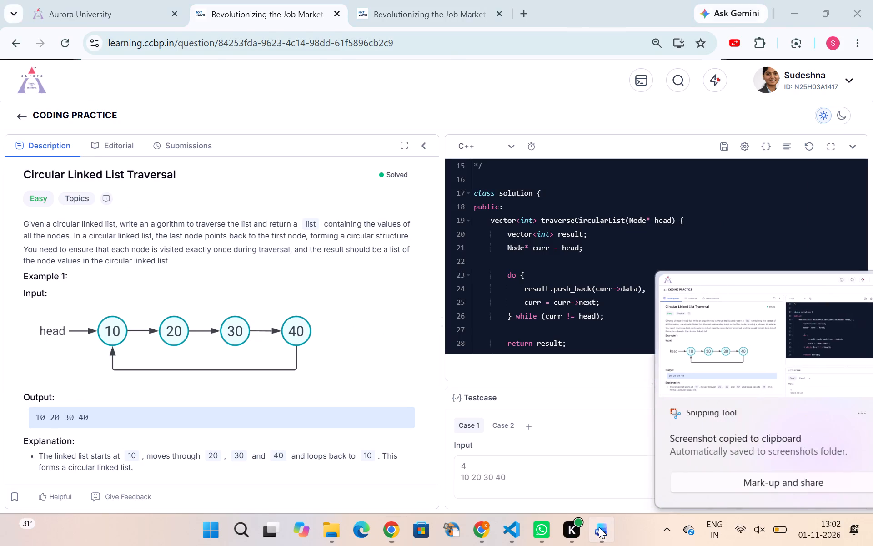
key("ctrl+v")
key("Return")
type("CODE:")
key("Return")
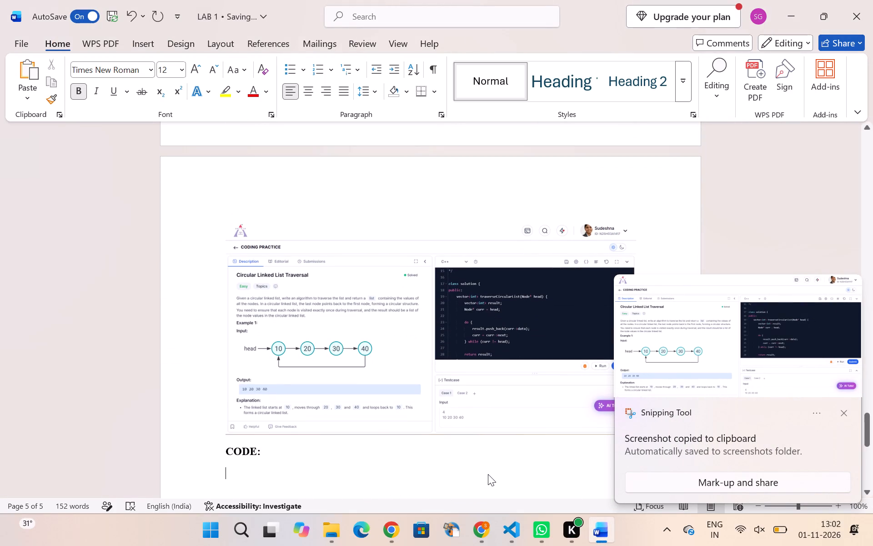
Copy the Circular Linked List Traversal code from its first line through the end of the solution class into LAB 1 under "CODE:".
left_click(399, 531)
scroll(561, 322, "down", 4)
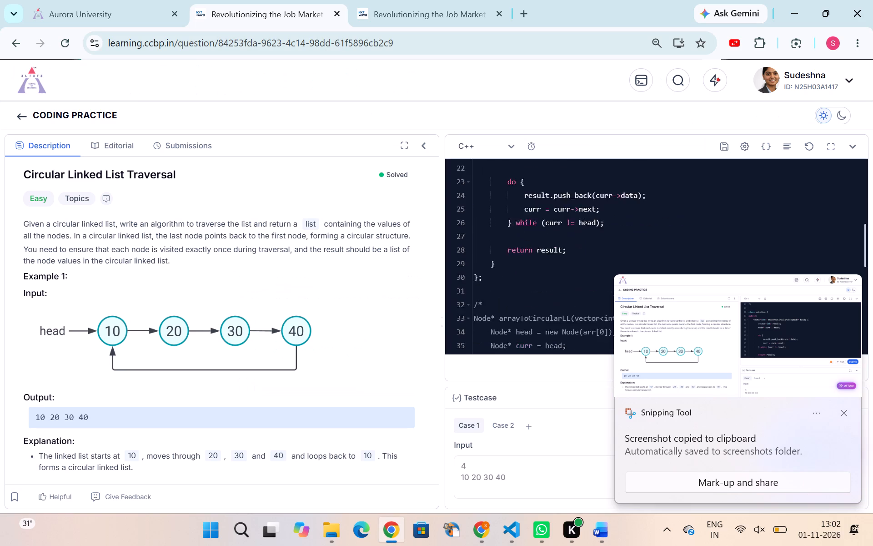
left_click_drag(492, 230, 452, 102)
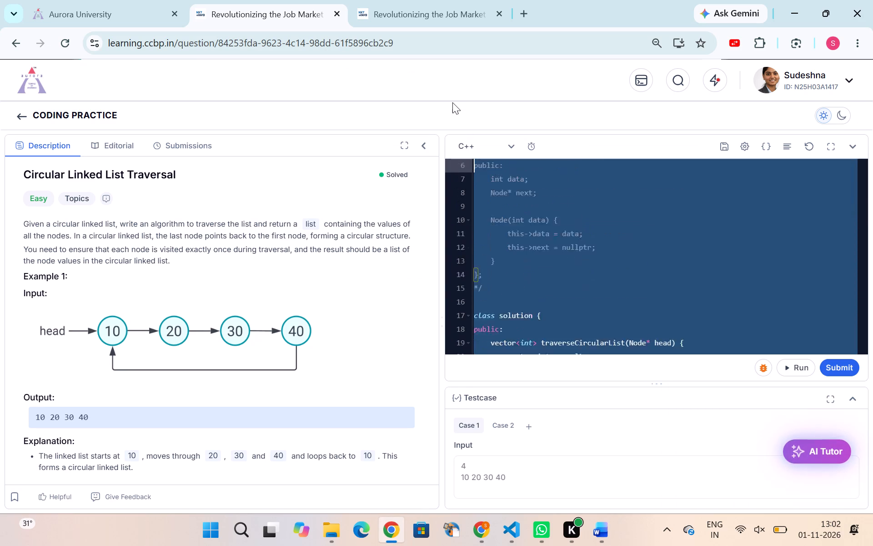
left_click_drag(452, 102, 451, 99)
key("ctrl+c")
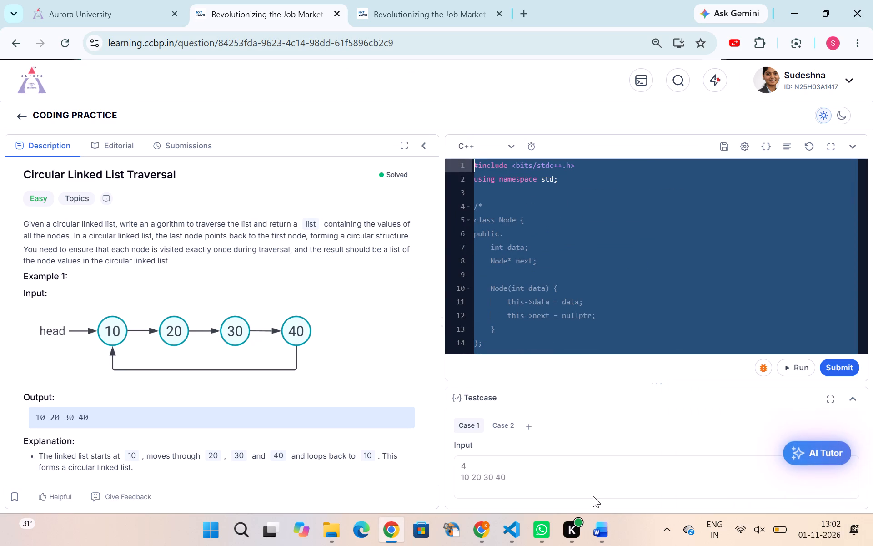
left_click(596, 515)
key("ctrl+v")
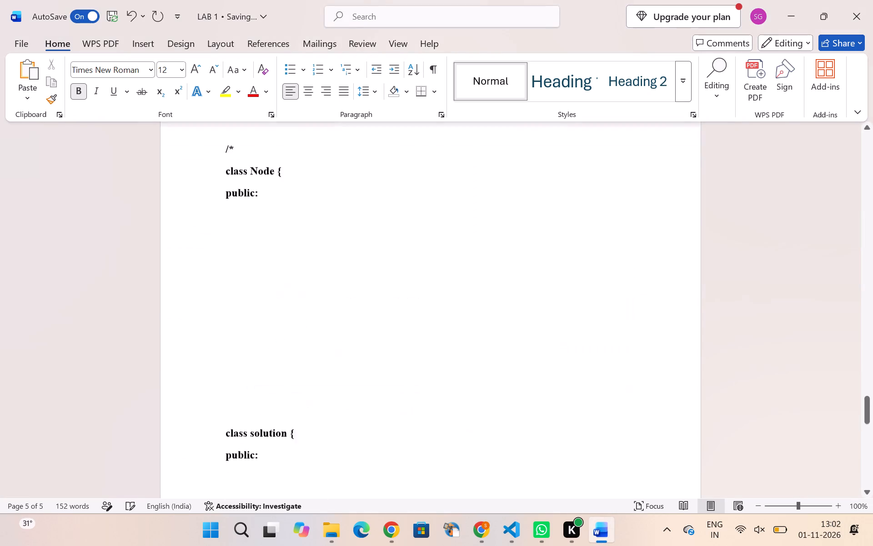
key("Return")
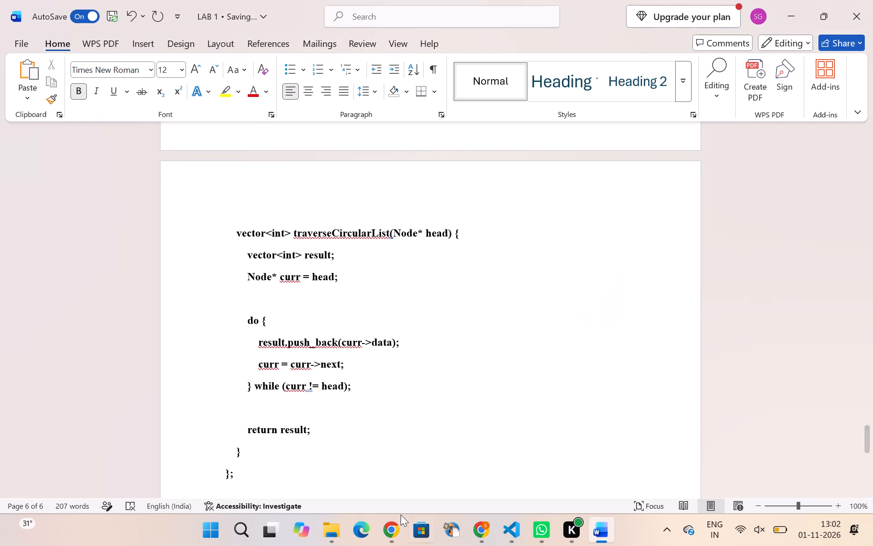
Run the Circular Linked List Traversal code and capture a screenshot of the enlarged Testcase results area.
left_click(399, 515)
left_click(790, 368)
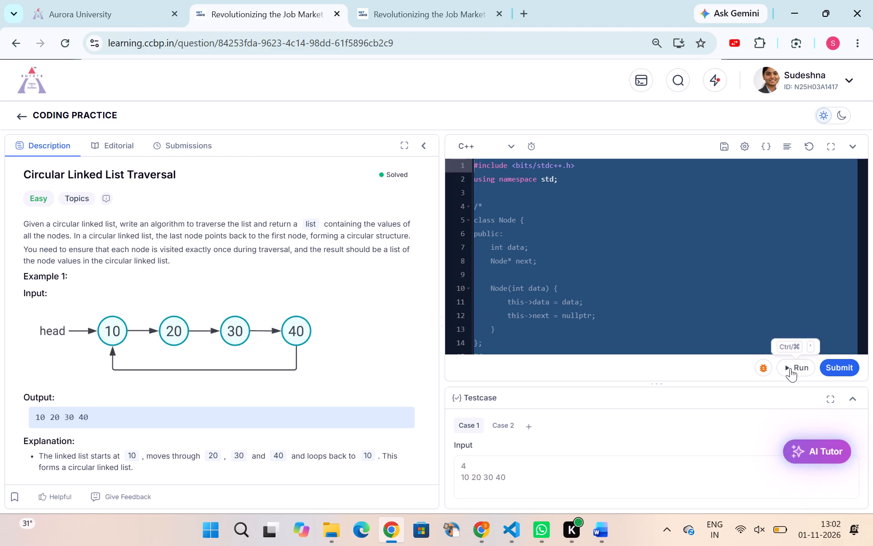
left_click(691, 298)
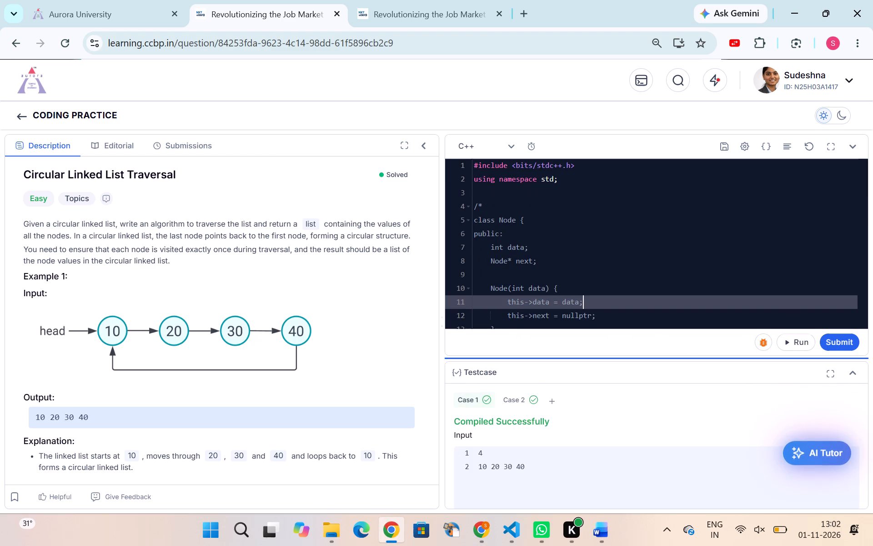
left_click_drag(657, 359, 659, 224)
key("shift+super+s")
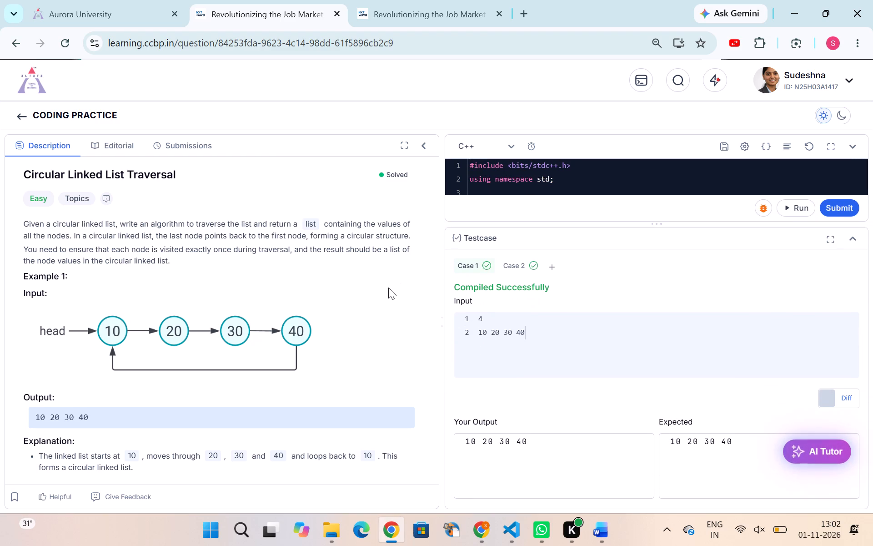
left_click_drag(445, 227, 448, 229)
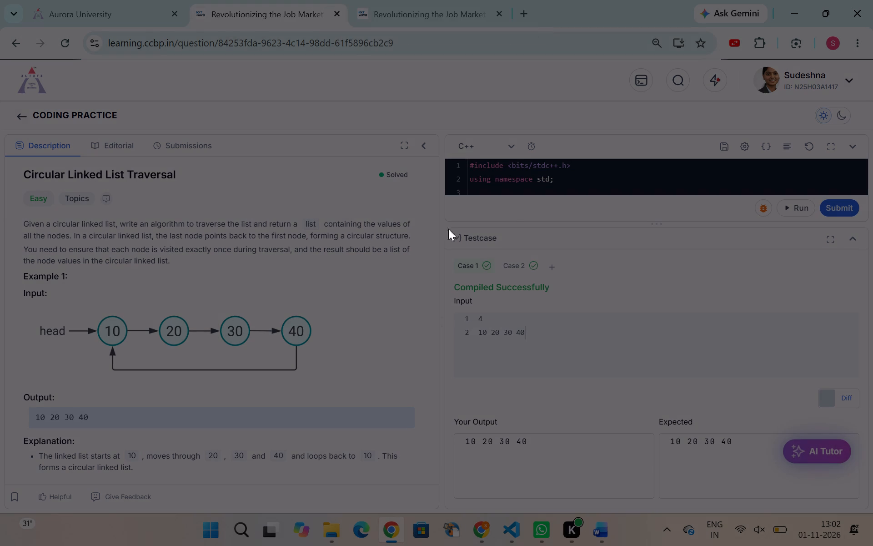
left_click_drag(448, 229, 872, 514)
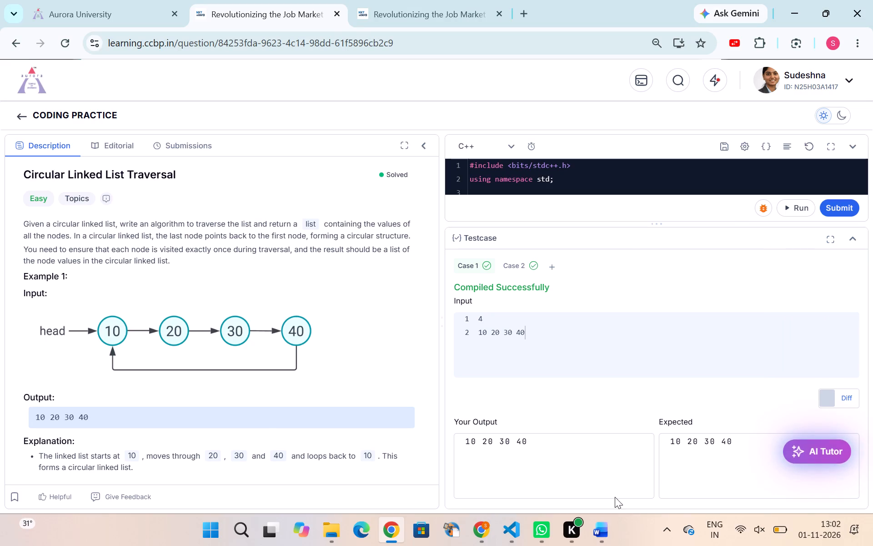
Paste the captured Testcase results screenshot below the Circular Linked List Traversal code in LAB 1 in Word, followed by blank lines.
left_click(604, 534)
key("ctrl+v")
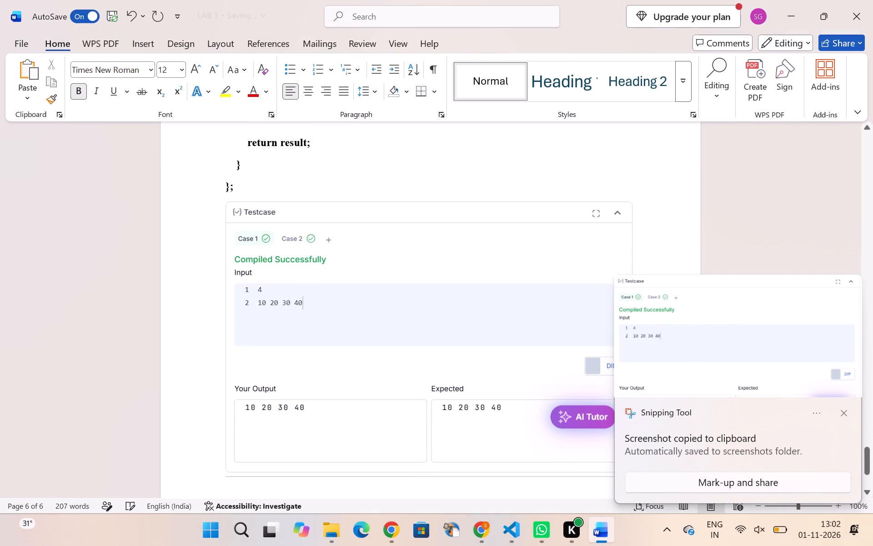
key("Return")
key("Return")
Open the Create a Circular LL from Singly LL coding practice in Chrome and make its code editor area taller.
left_click(401, 521)
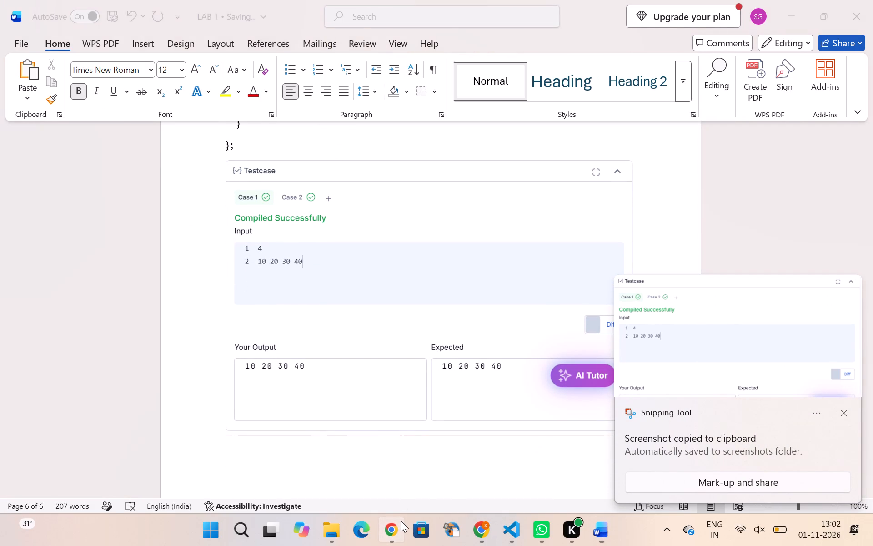
left_click(846, 410)
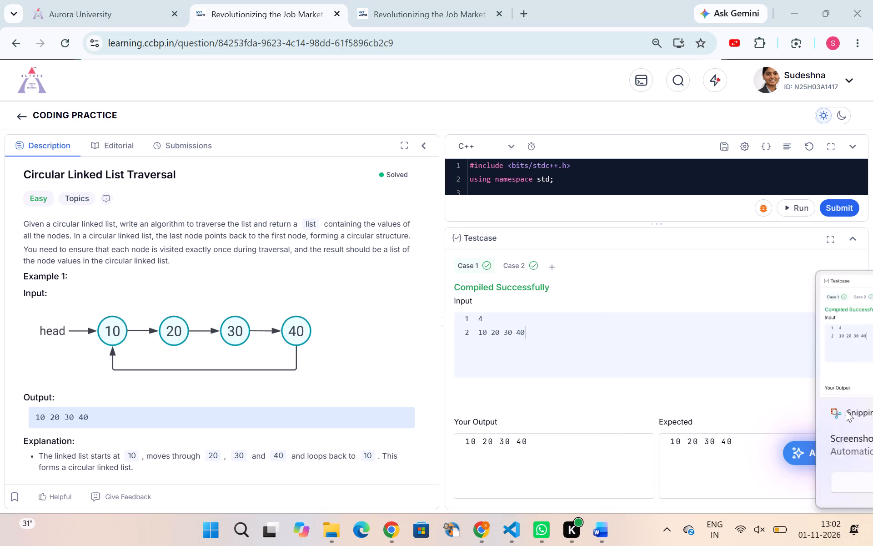
left_click(20, 120)
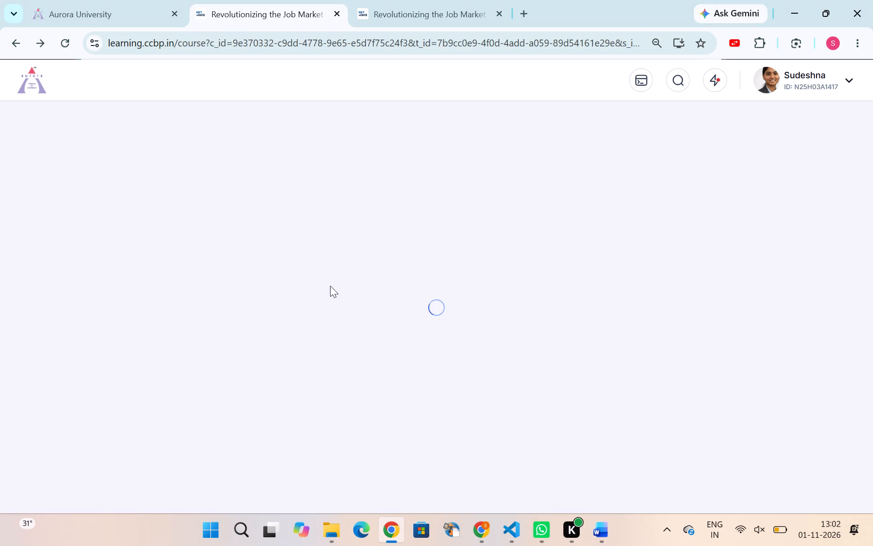
left_click(327, 311)
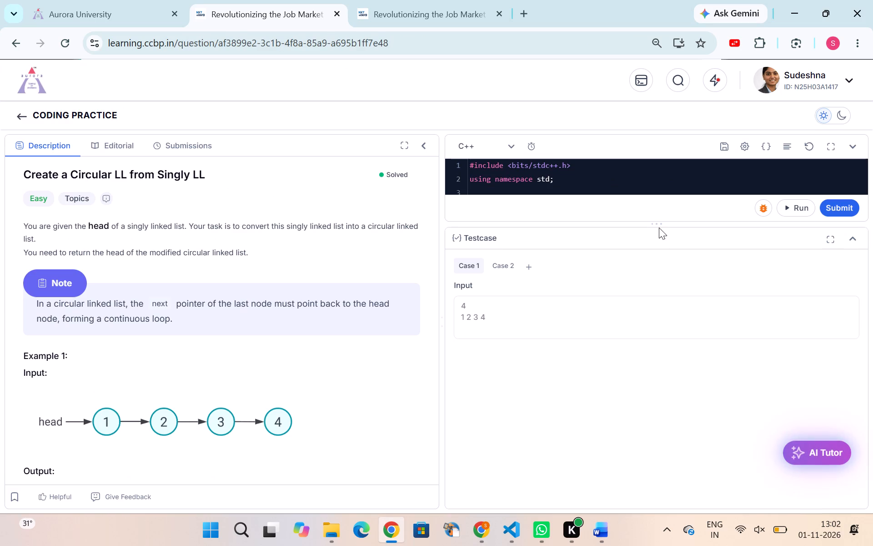
left_click_drag(659, 224, 647, 381)
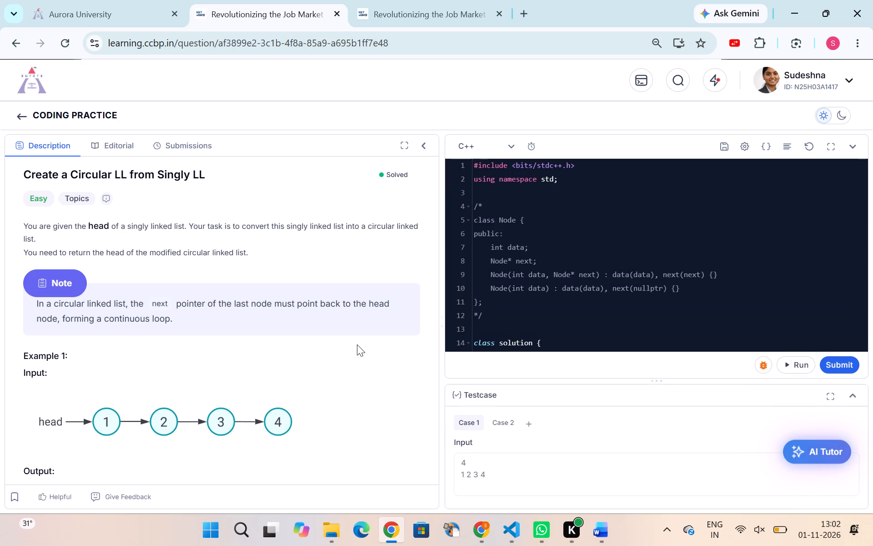
Insert a screenshot of the whole Create a Circular LL from Singly LL page at the end of LAB 1, with a "CODE:" line below.
key("shift+super+s")
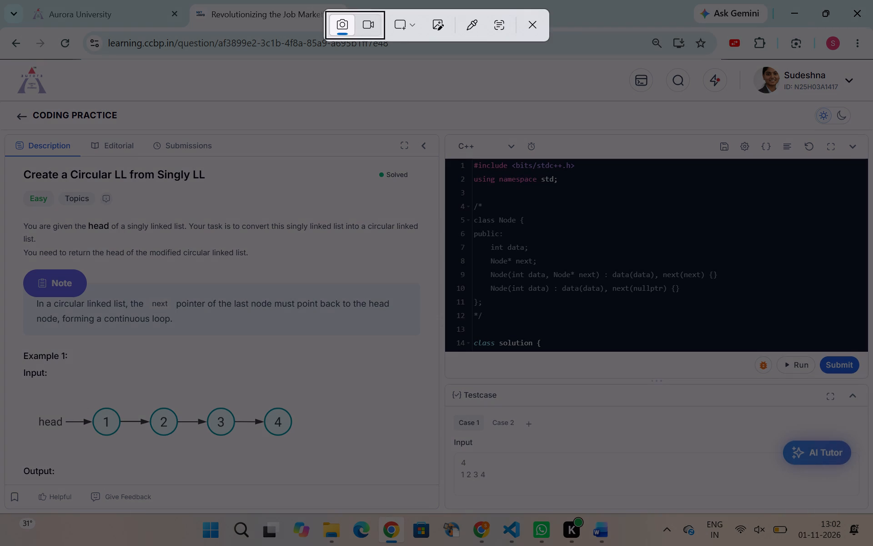
left_click_drag(1, 58, 871, 514)
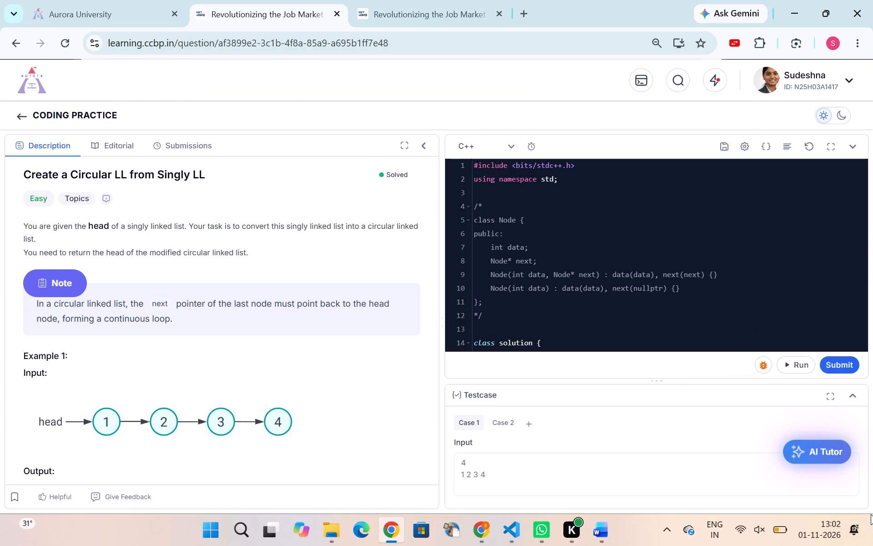
left_click(601, 522)
key("ctrl+v")
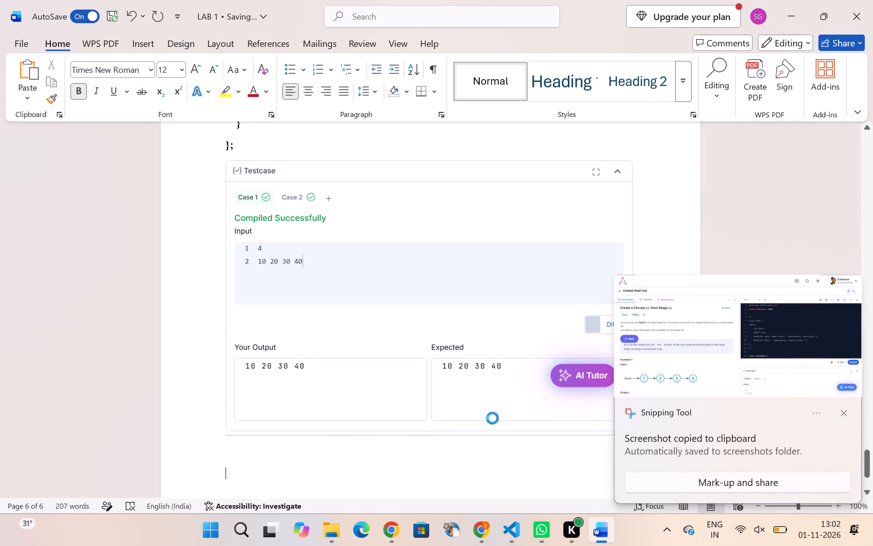
key("Return")
type("CODE:")
key("Return")
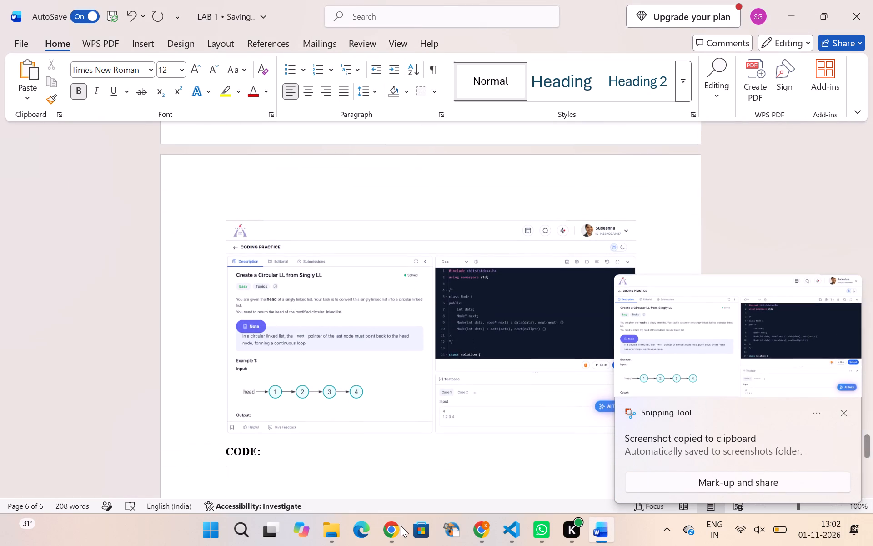
Copy the Create a Circular LL from Singly LL code from its first line through the end of the solution class into LAB 1 under "CODE:".
left_click(401, 526)
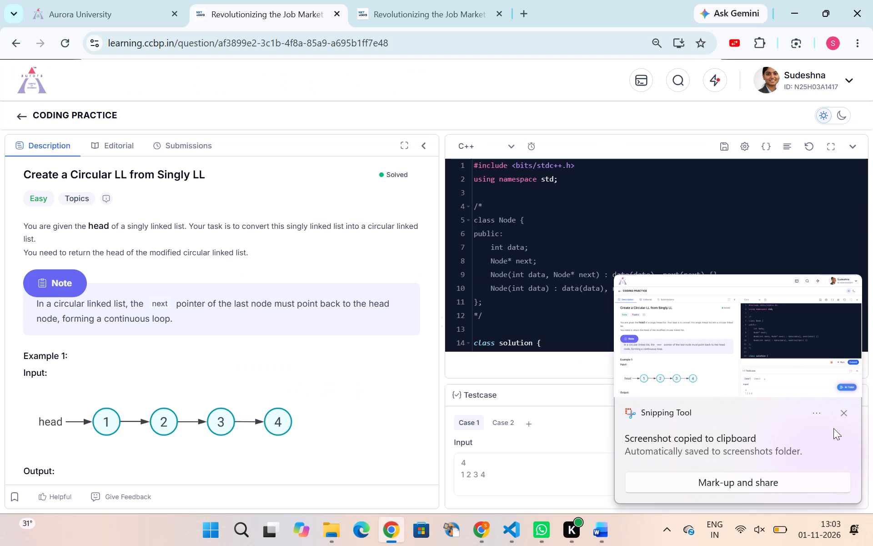
left_click(847, 413)
scroll(623, 321, "down", 7)
scroll(623, 321, "up", 5)
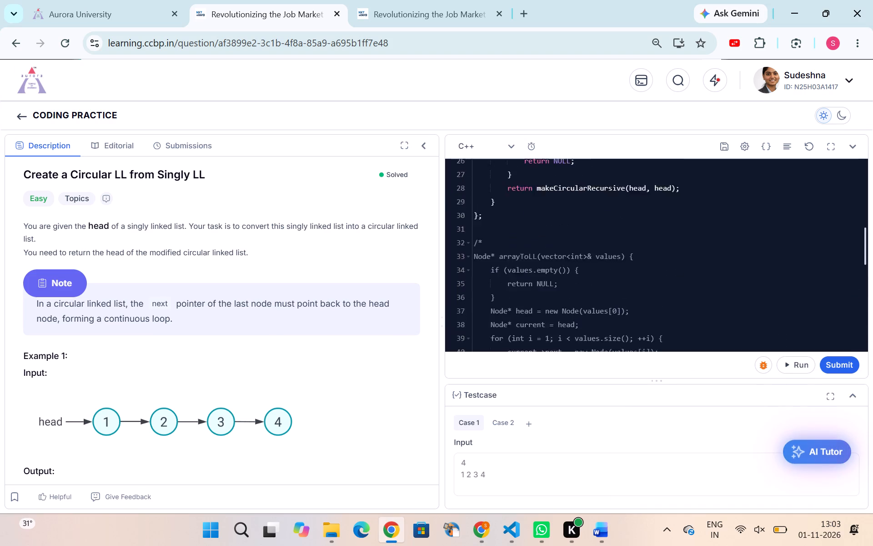
scroll(623, 321, "up", 2)
scroll(574, 300, "down", 1)
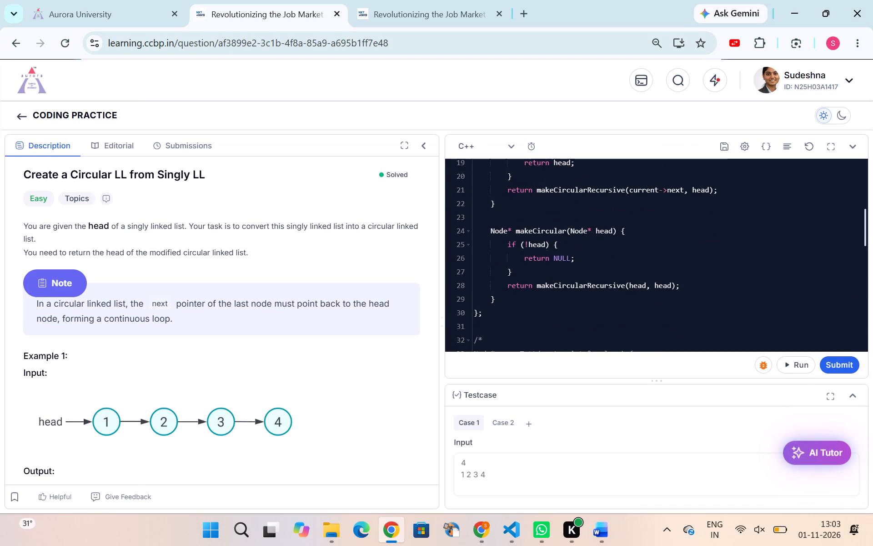
left_click_drag(499, 313, 467, 97)
key("ctrl+c")
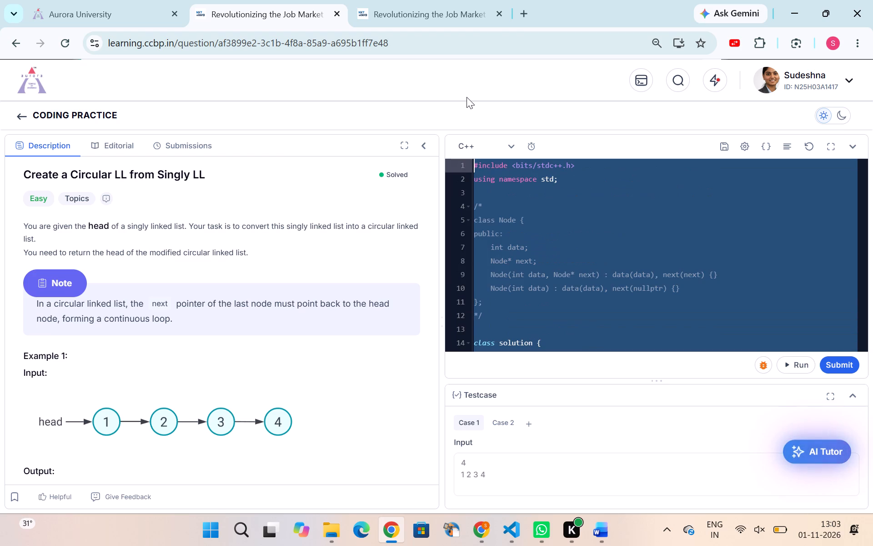
left_click(595, 524)
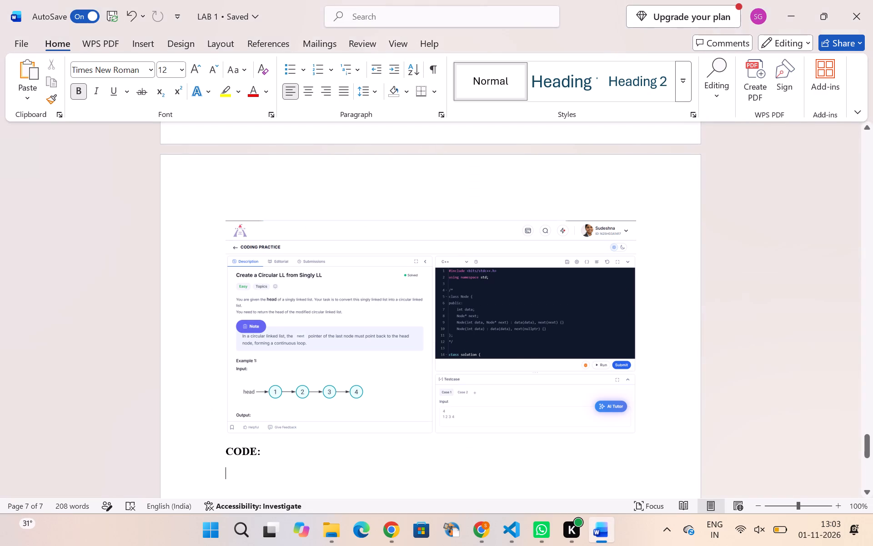
key("ctrl+v")
key("Return")
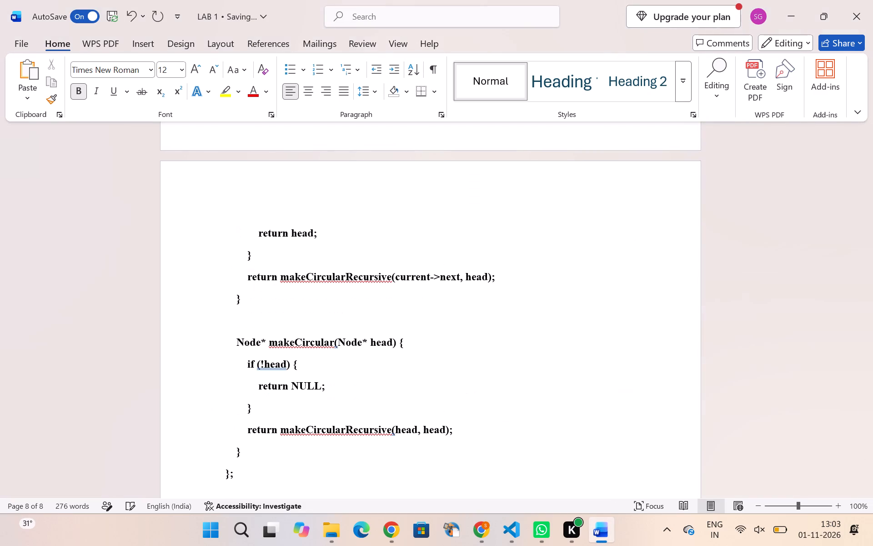
Run the Create a Circular LL from Singly LL code and insert a screenshot of the enlarged Testcase results below its code in LAB 1.
left_click(404, 515)
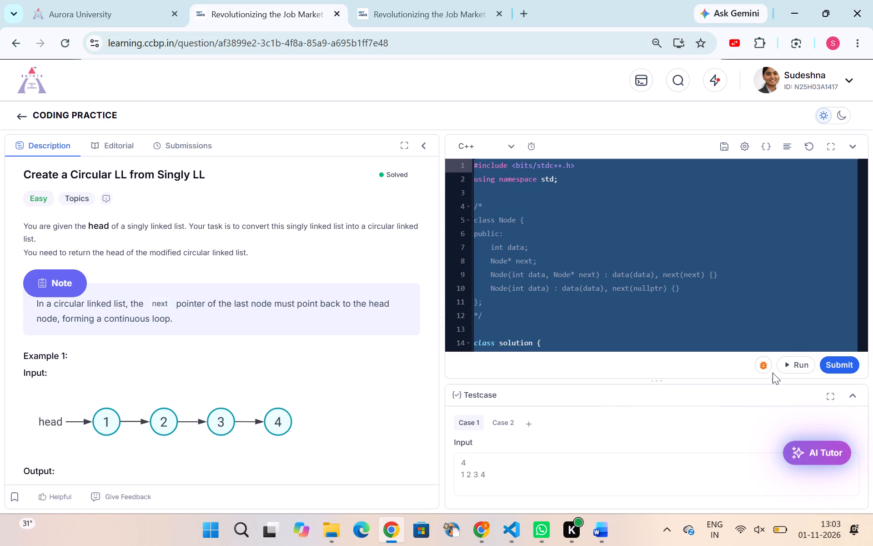
left_click(789, 369)
left_click(651, 284)
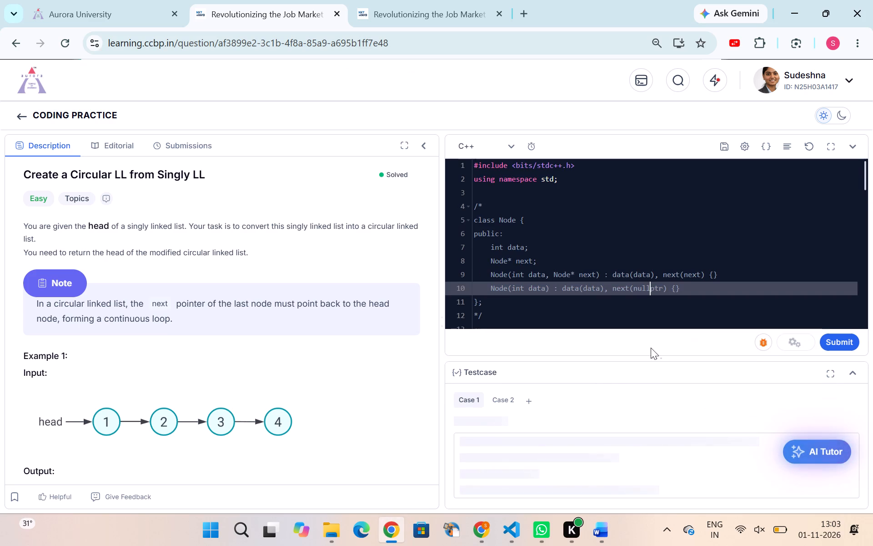
left_click_drag(653, 358, 644, 218)
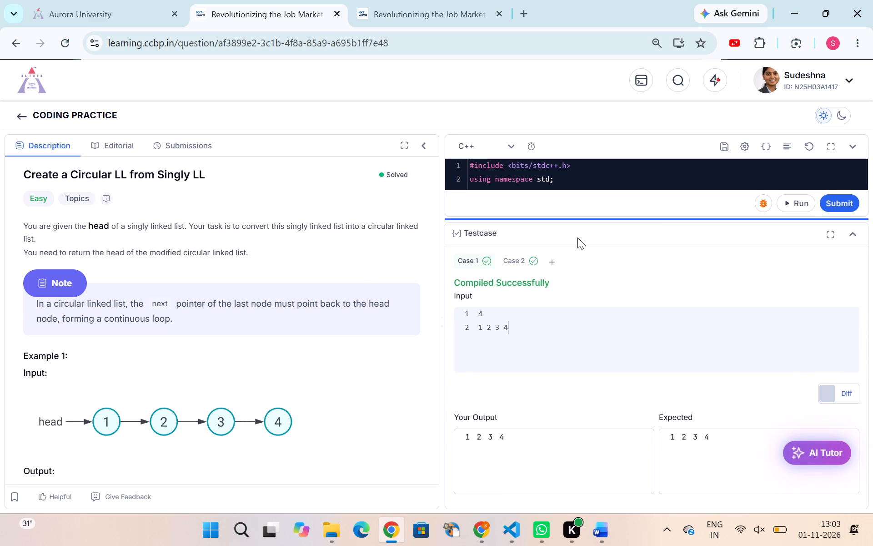
key("shift+super+s")
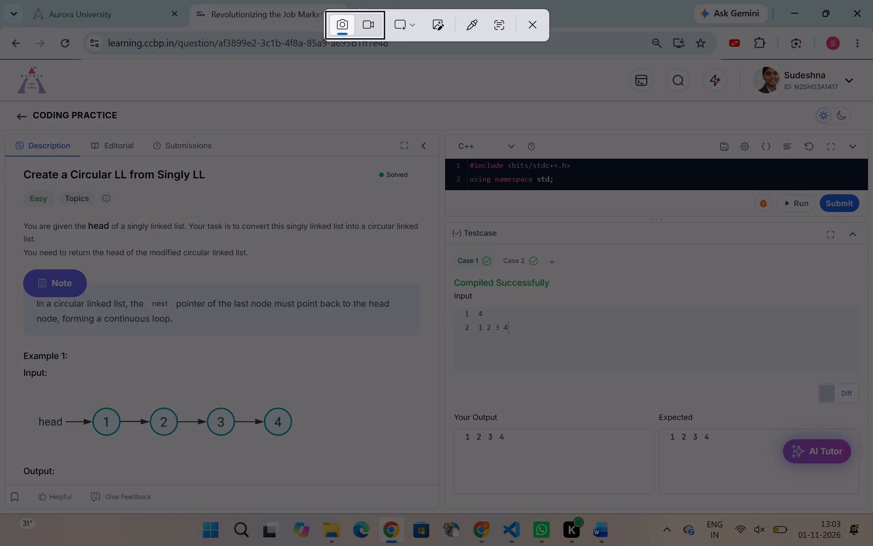
left_click_drag(447, 220, 872, 513)
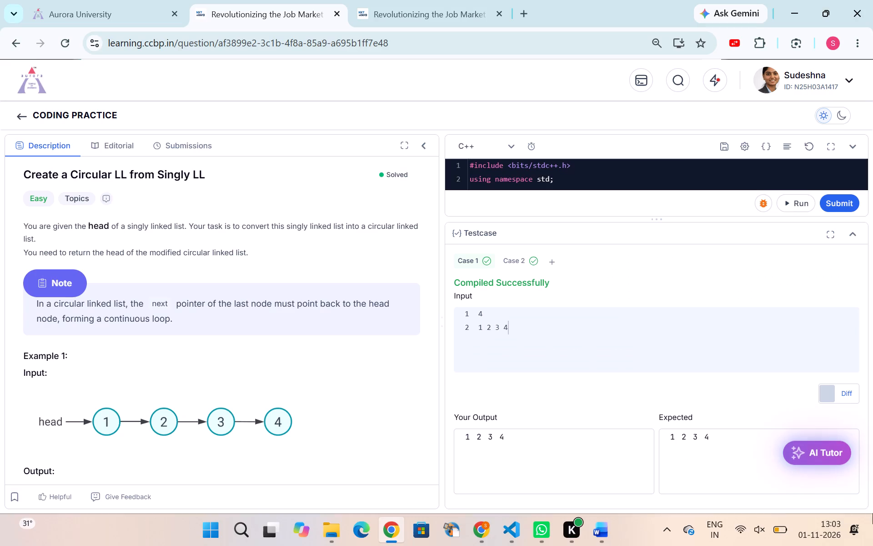
left_click(607, 524)
key("ctrl+v")
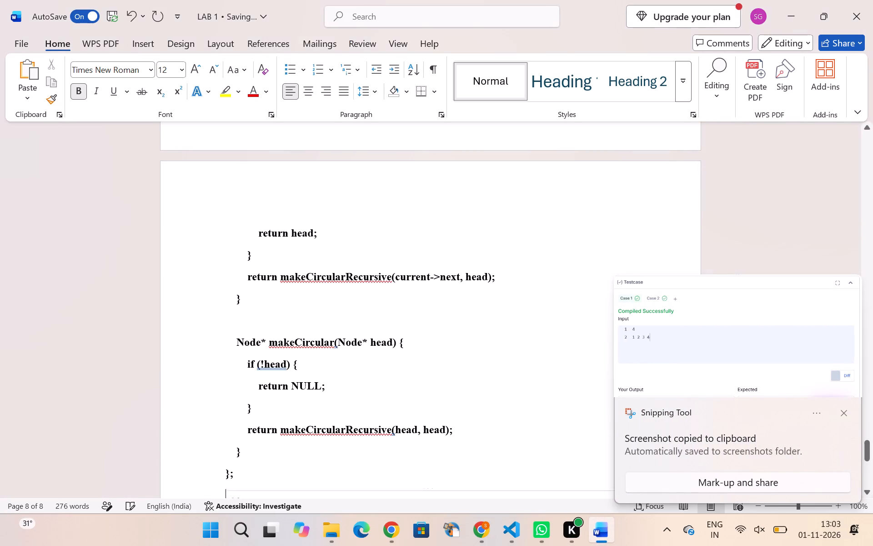
key("Return")
key("Return")
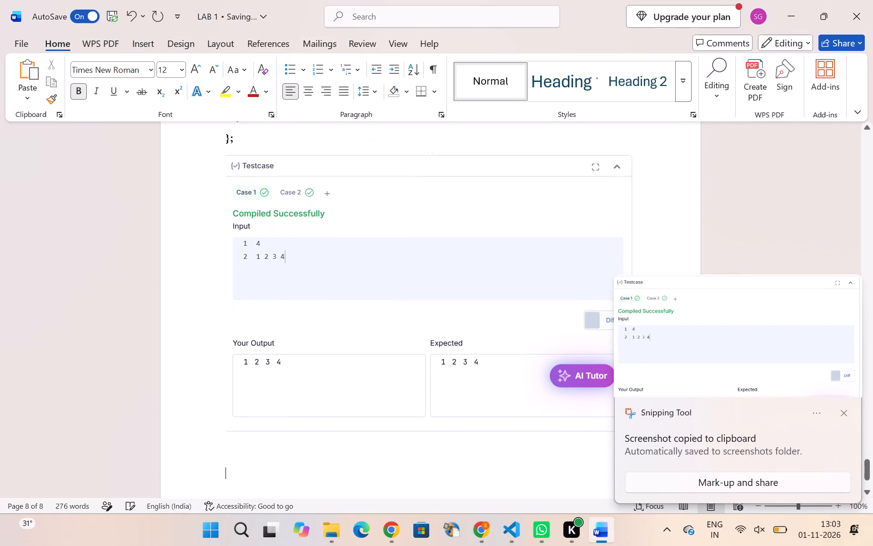
In Chrome, open Deletion At Head - Doubly Linked List from the Coding Practice set before Circular Linked List, and enlarge its code editor area.
left_click(402, 517)
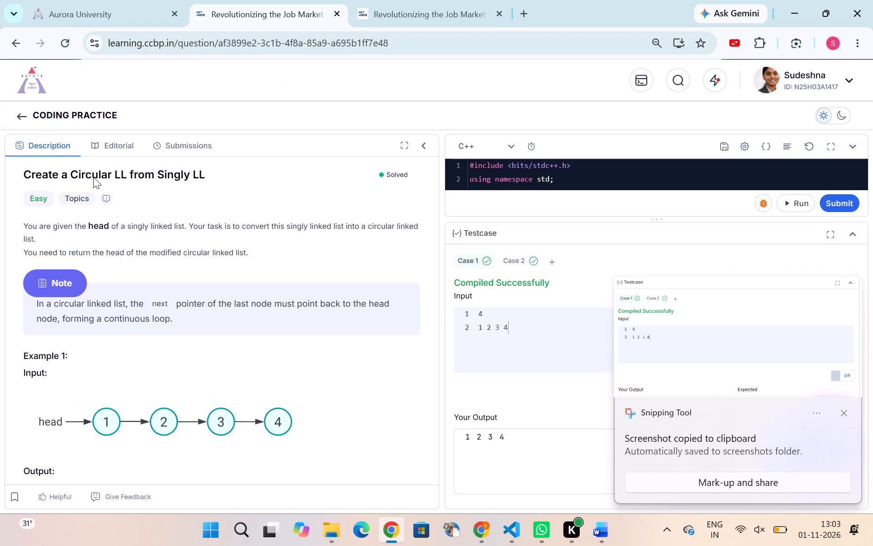
left_click(20, 115)
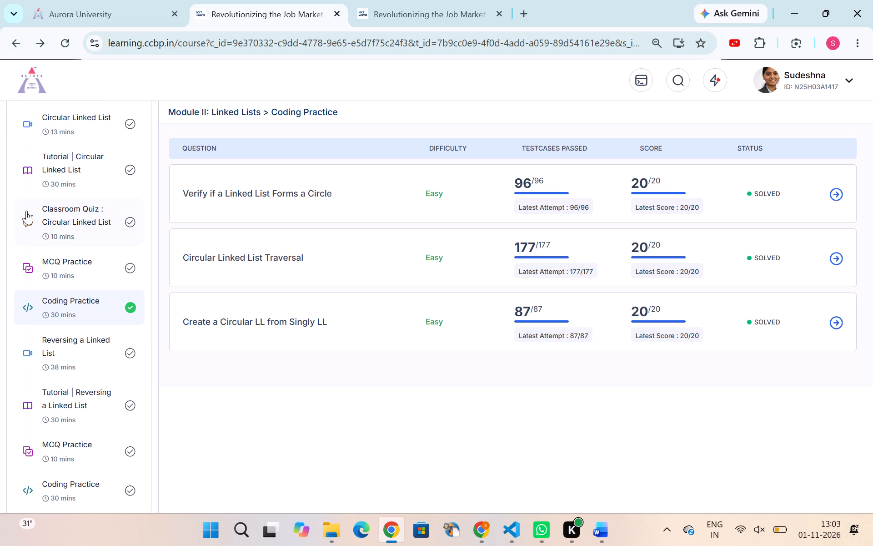
scroll(75, 289, "up", 4)
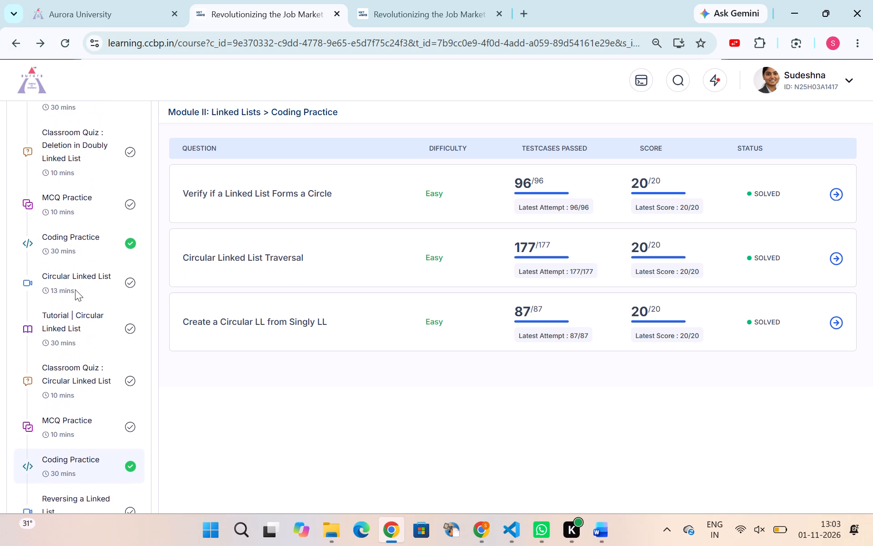
left_click(83, 238)
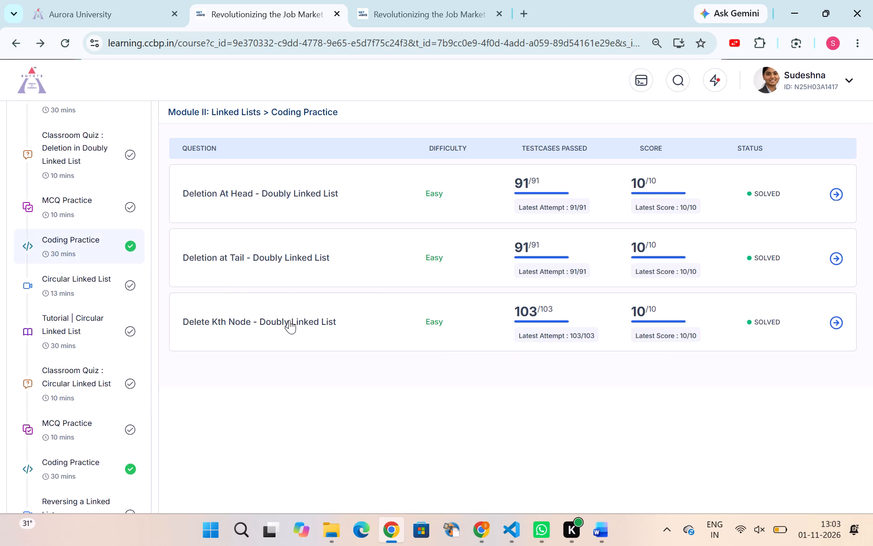
left_click(297, 202)
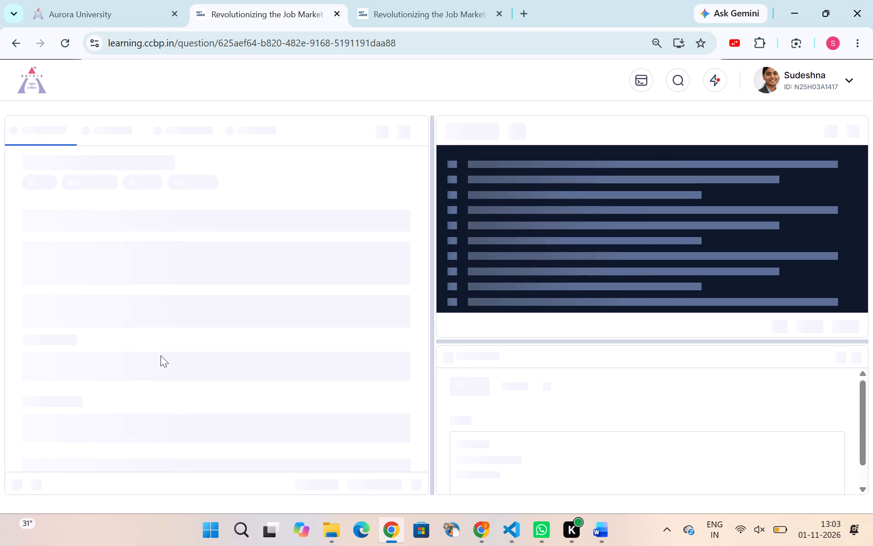
left_click_drag(640, 218, 636, 334)
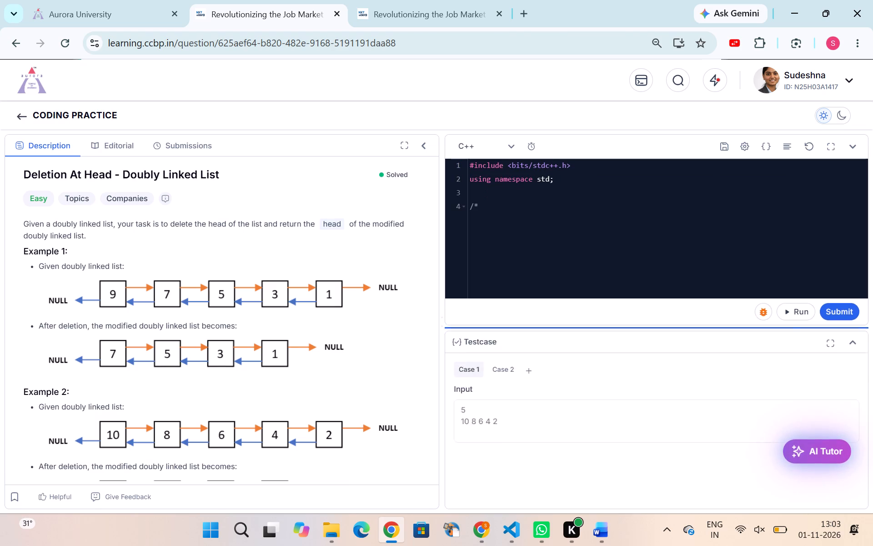
left_click_drag(636, 334, 634, 378)
Insert a screenshot of the whole Deletion At Head - Doubly Linked List page at the end of LAB 1, with a "CODE:" line below.
key("shift+super+s")
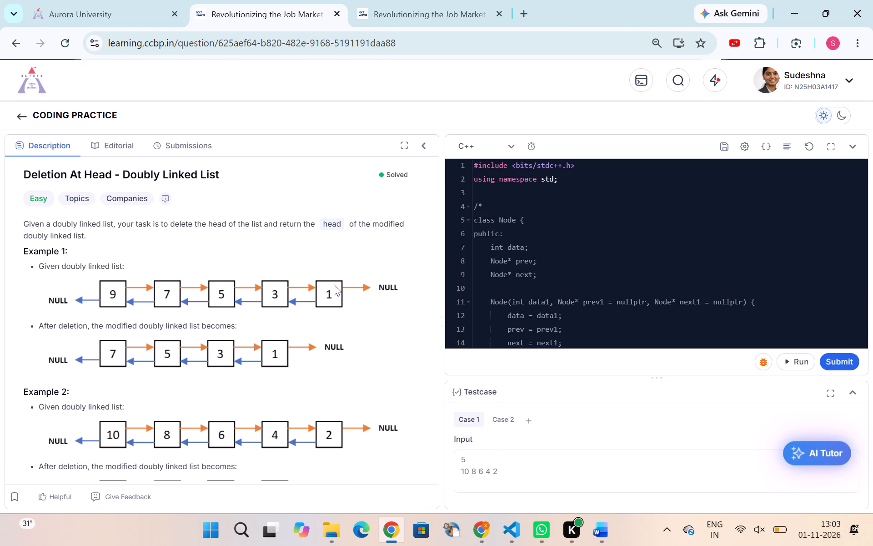
left_click_drag(0, 59, 872, 542)
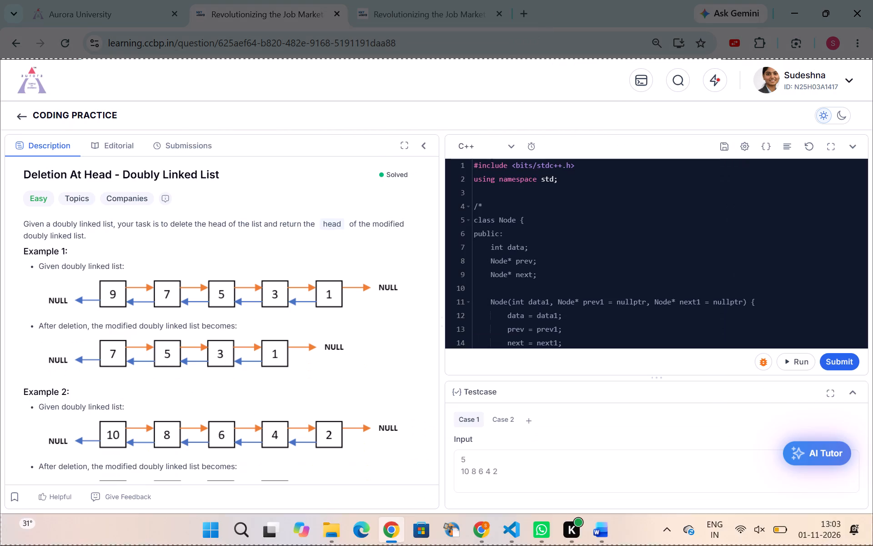
left_click_drag(872, 542, 872, 511)
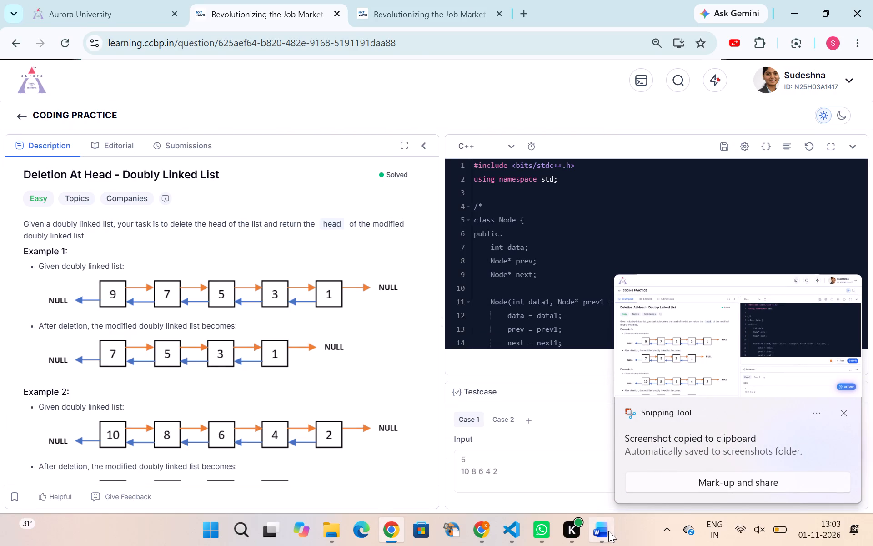
left_click(608, 531)
key("ctrl+v")
key("Return")
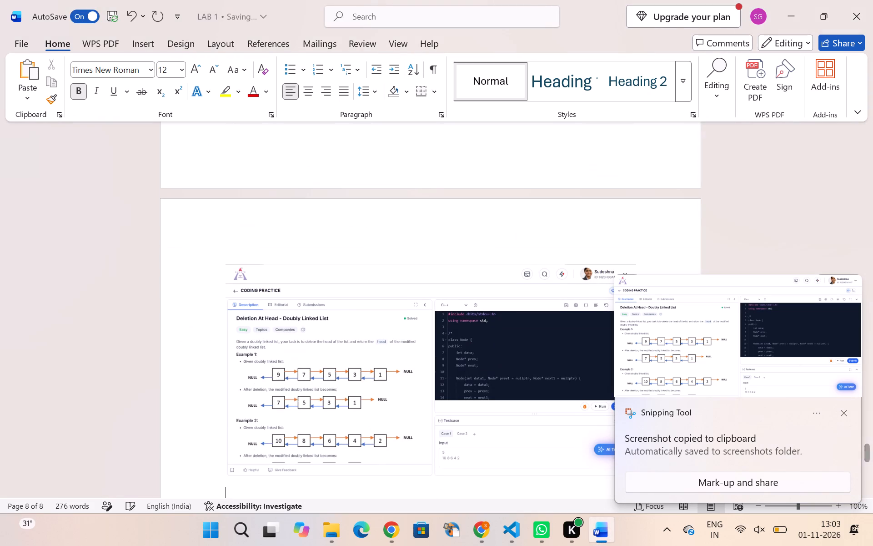
type("CODE:")
key("Return")
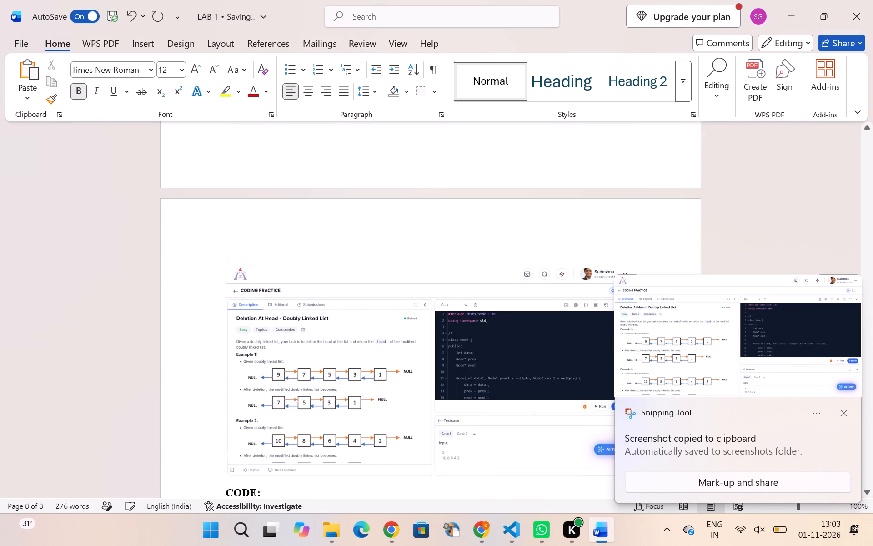
Run the Deletion At Head - Doubly Linked List code in Chrome and insert a screenshot of the enlarged Testcase results below "CODE:" in LAB 1.
left_click(391, 524)
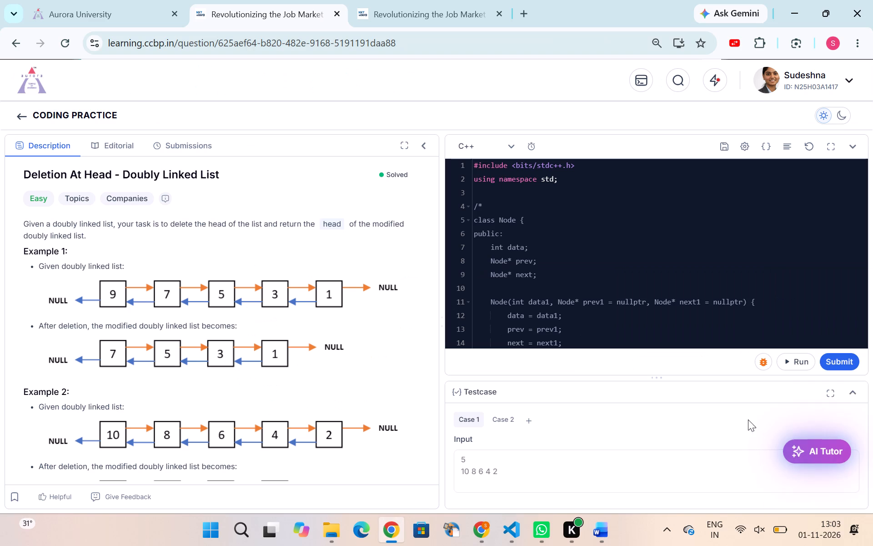
left_click(795, 360)
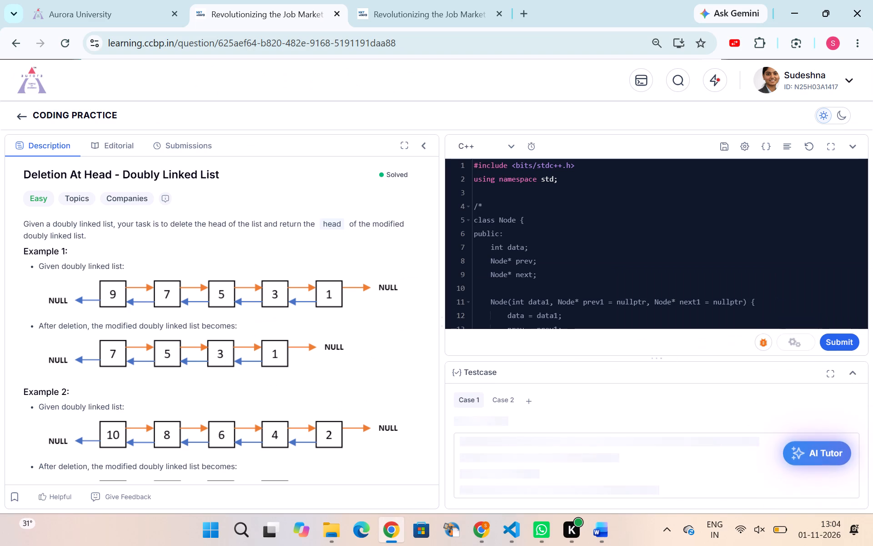
left_click_drag(654, 357, 657, 243)
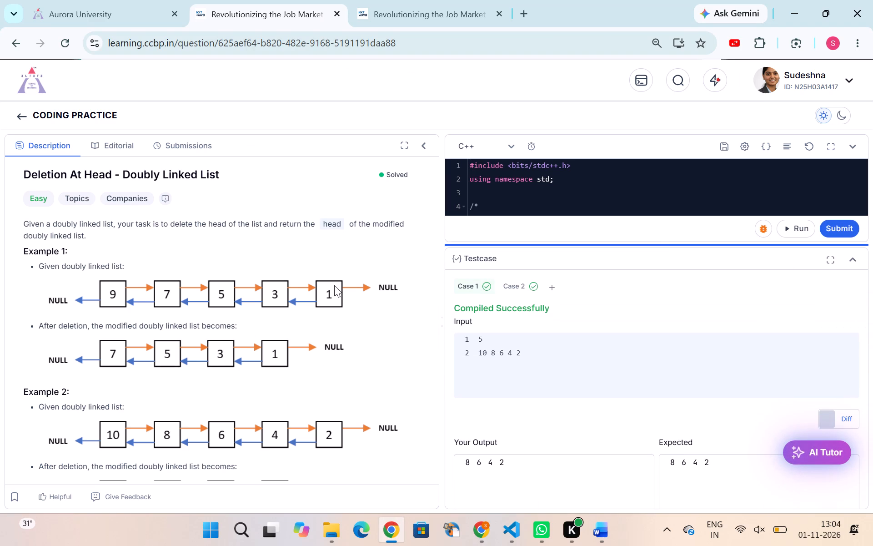
key("shift+super+s")
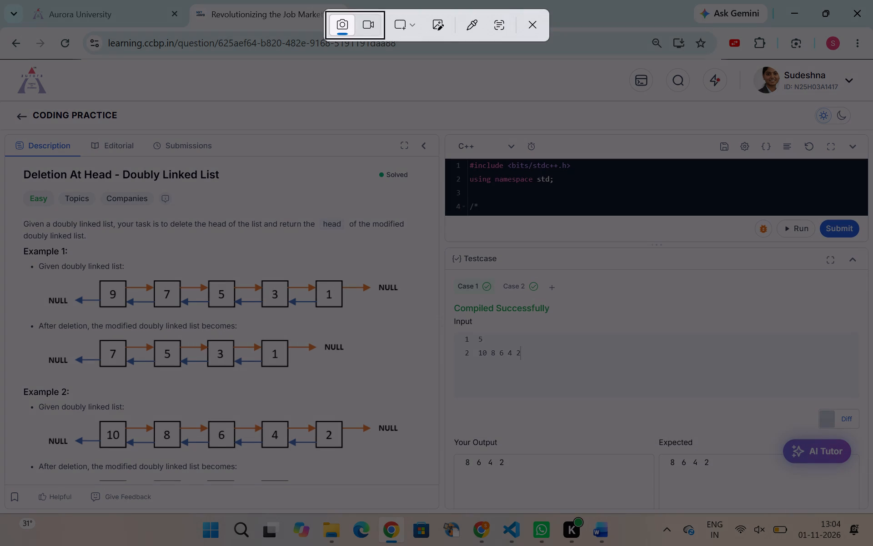
left_click_drag(447, 247, 872, 510)
left_click(602, 540)
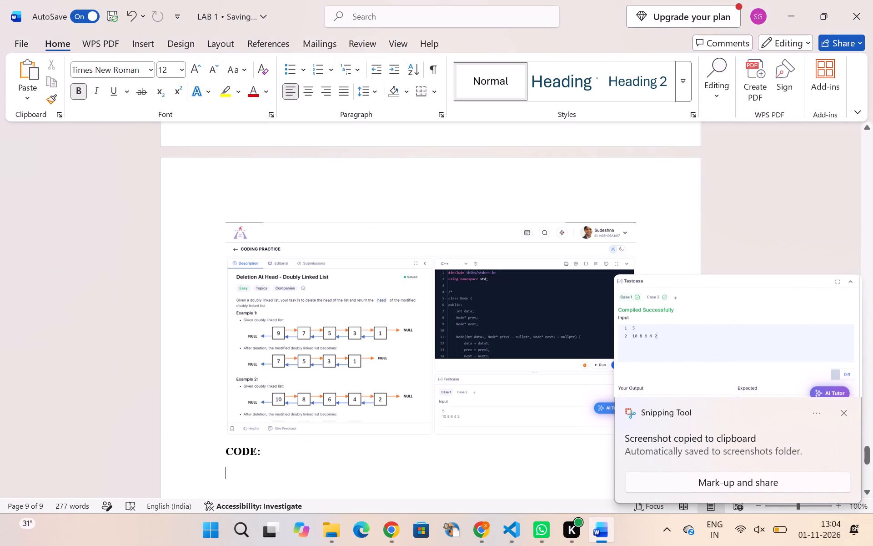
key("ctrl+v")
key("Return")
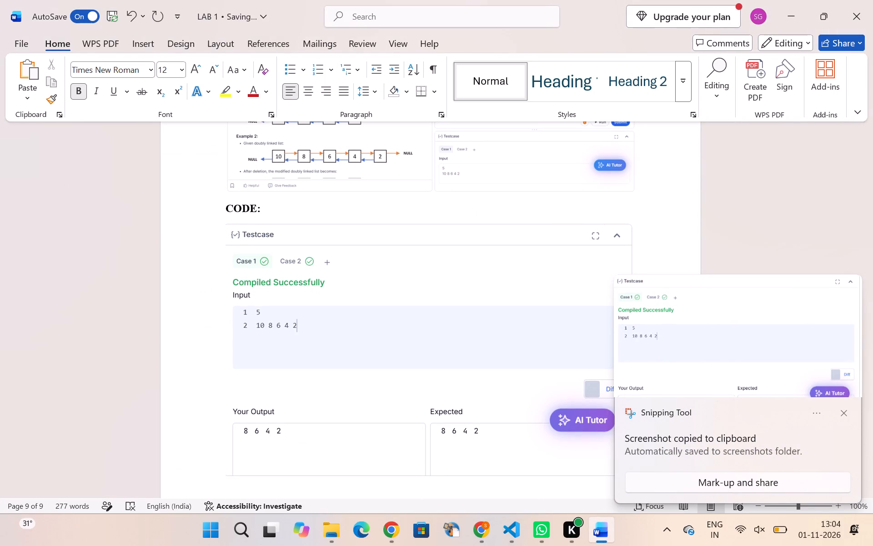
key("Return")
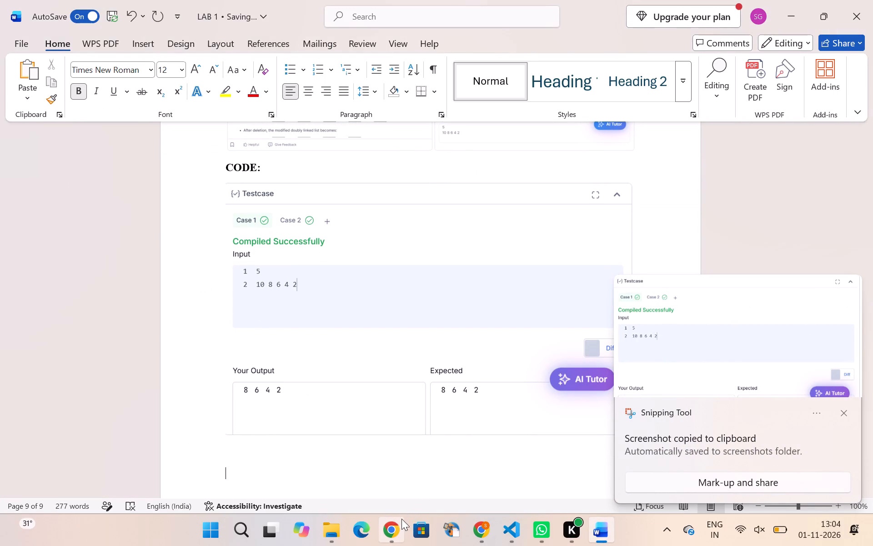
left_click(401, 519)
left_click(846, 412)
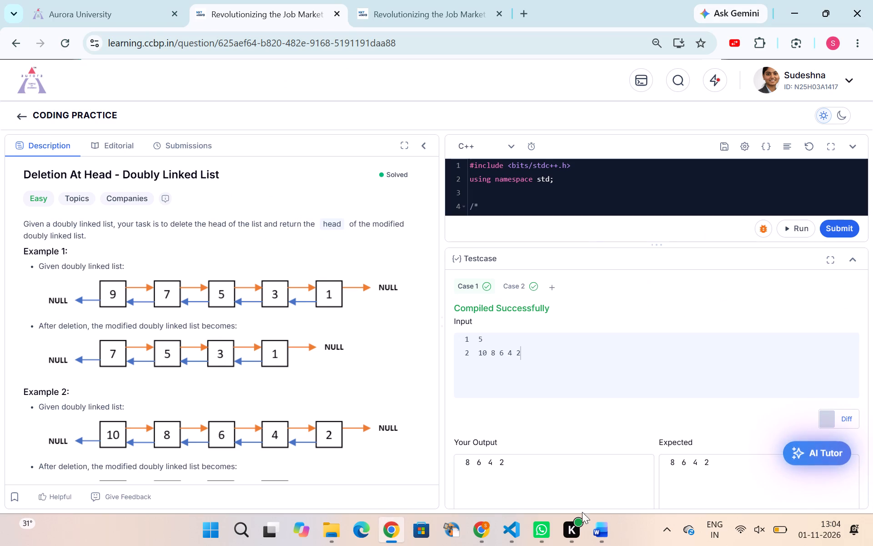
In LAB 1, add an empty line between "CODE:" and the Deletion At Head Testcase screenshot.
left_click(610, 521)
scroll(476, 397, "up", 2)
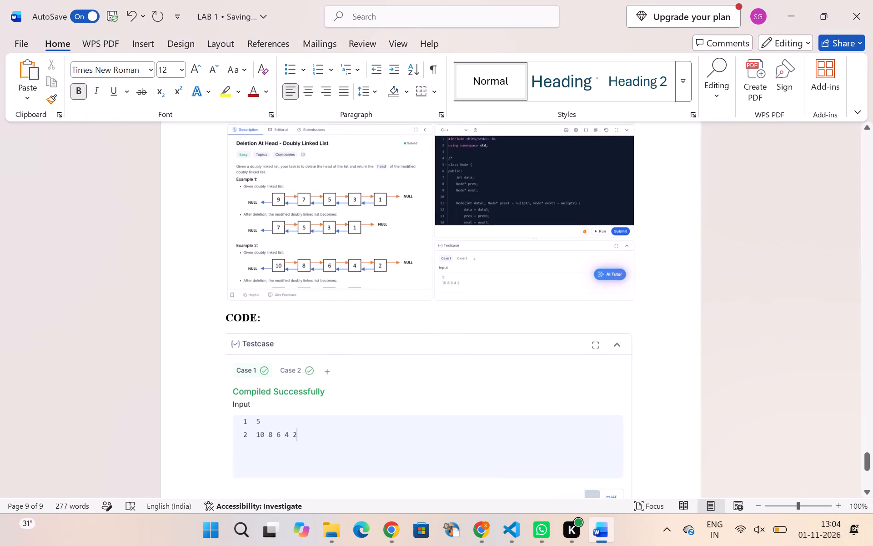
left_click(327, 318)
key("Return")
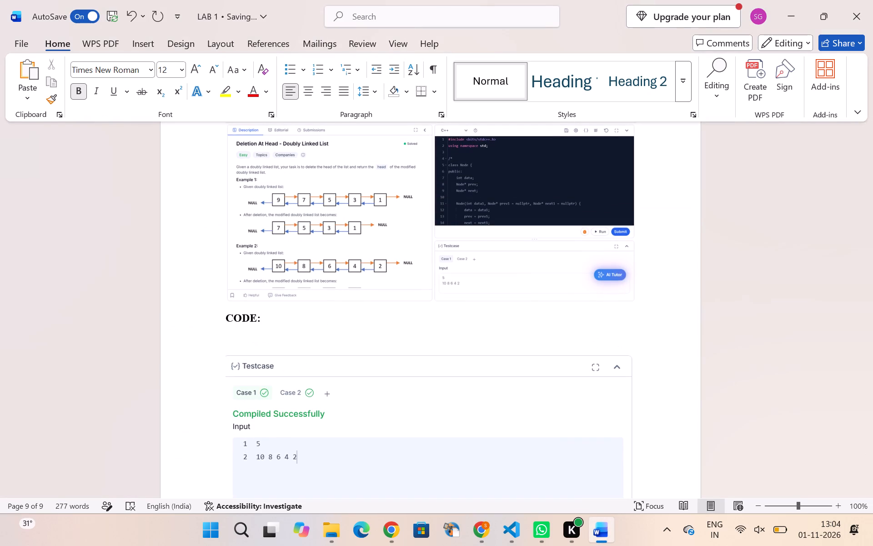
In Chrome, enlarge the Deletion At Head code editor and delete the commented-out block with the Node class and arrayToDoublyLinkedList function.
left_click(389, 543)
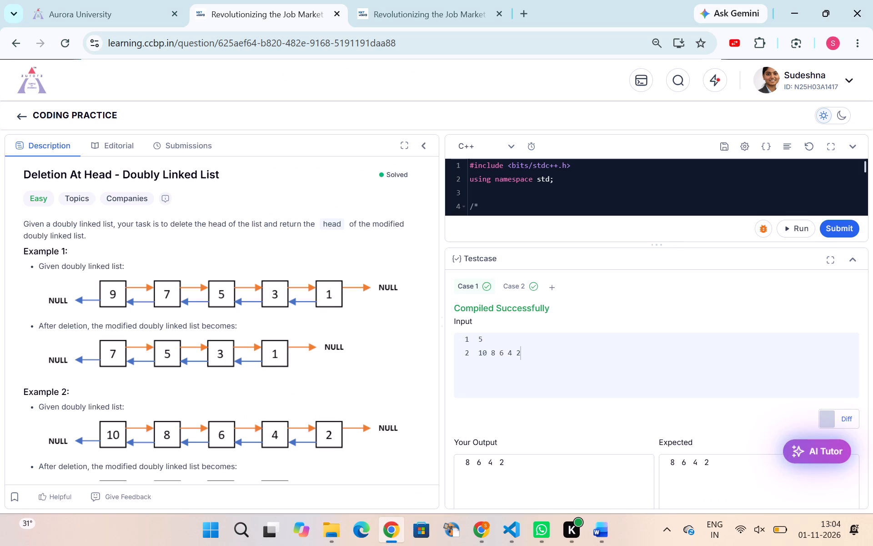
left_click_drag(674, 245, 685, 449)
scroll(572, 362, "down", 5)
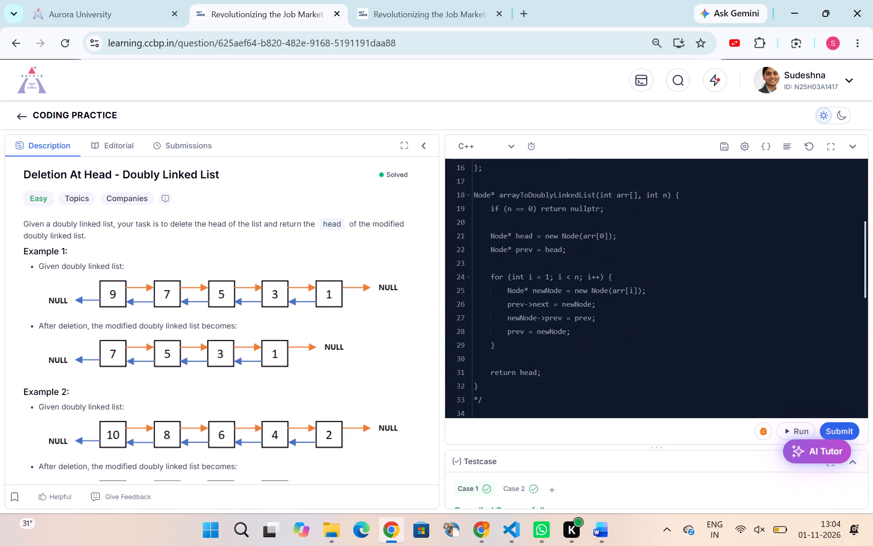
scroll(572, 362, "down", 5)
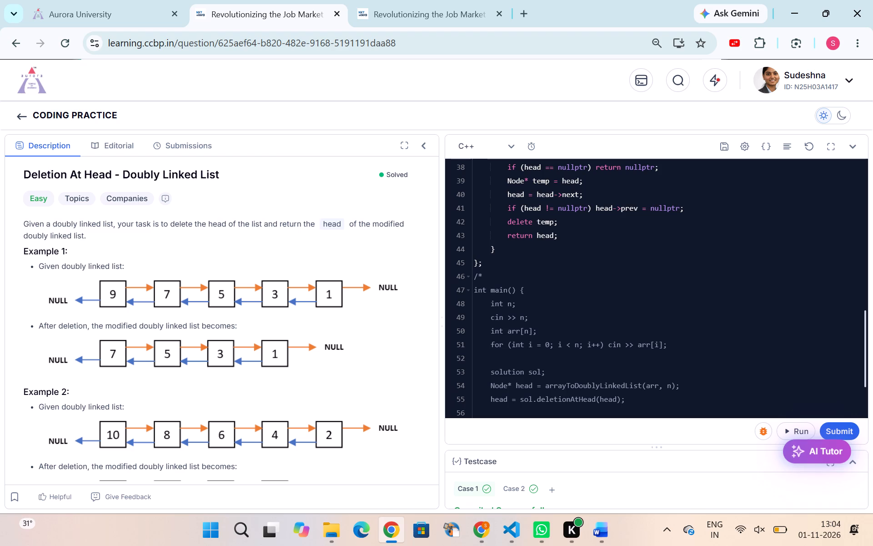
scroll(572, 362, "up", 2)
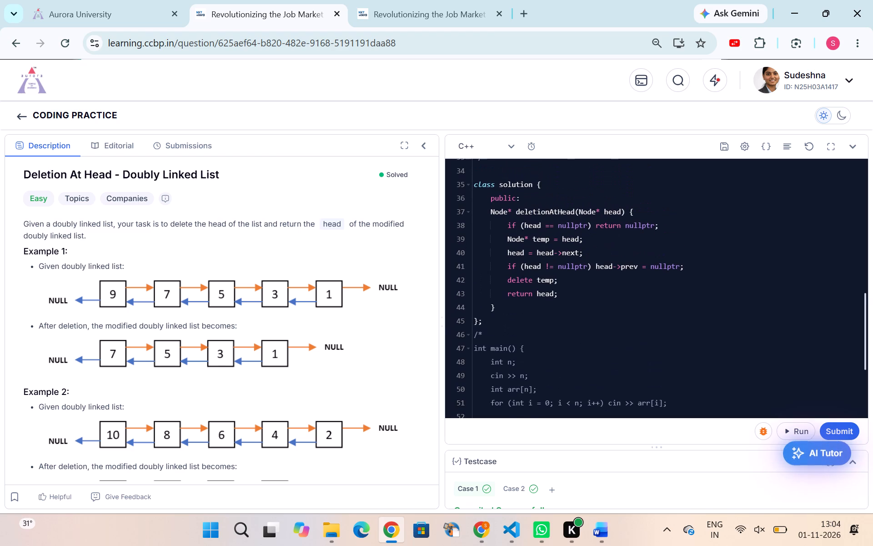
left_click_drag(488, 319, 471, 184)
scroll(471, 184, "up", 4)
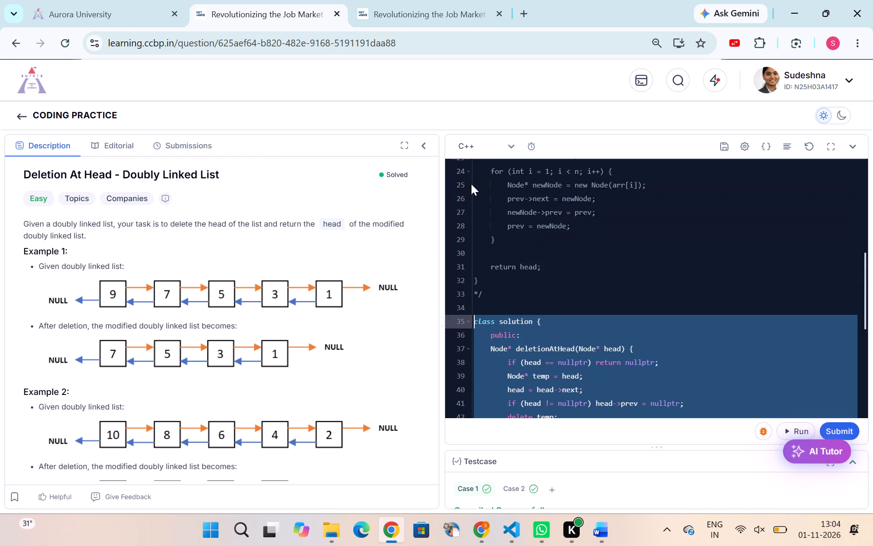
left_click(471, 184)
left_click(547, 231)
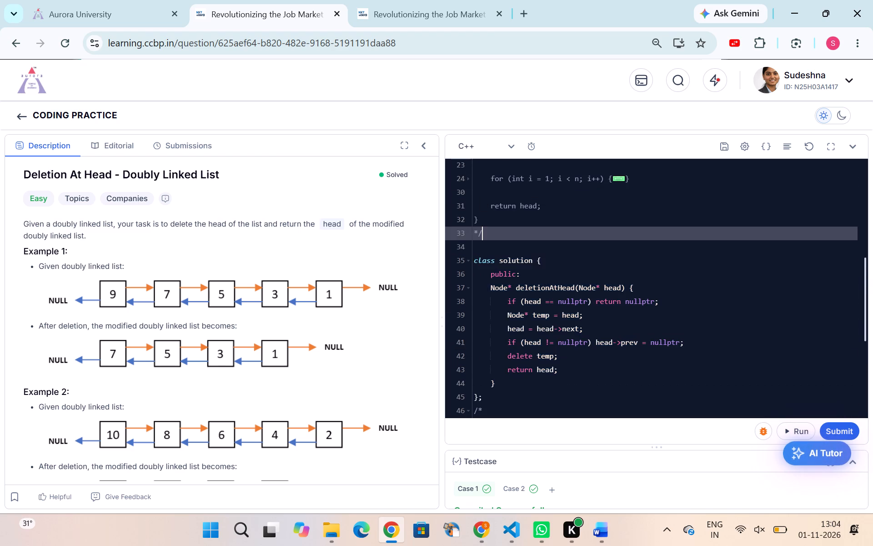
scroll(547, 231, "up", 2)
left_click(469, 226)
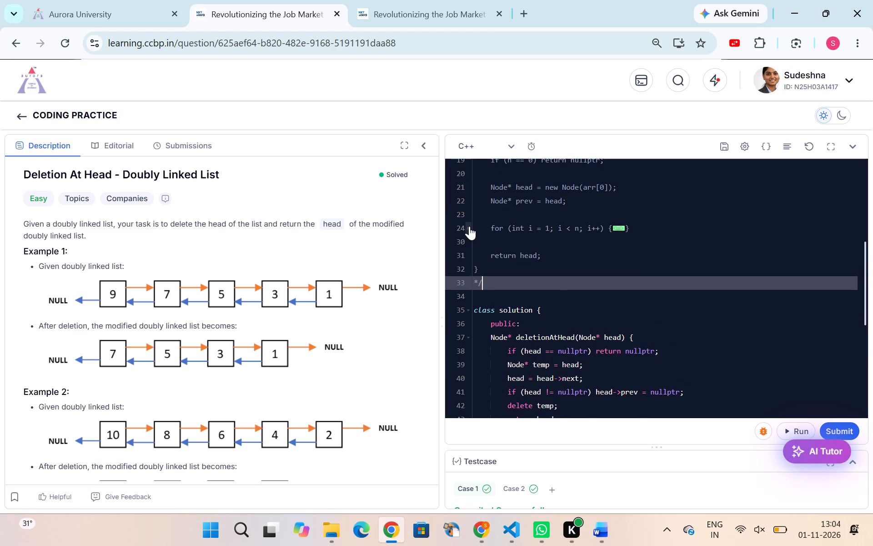
left_click(469, 226)
scroll(469, 226, "up", 2)
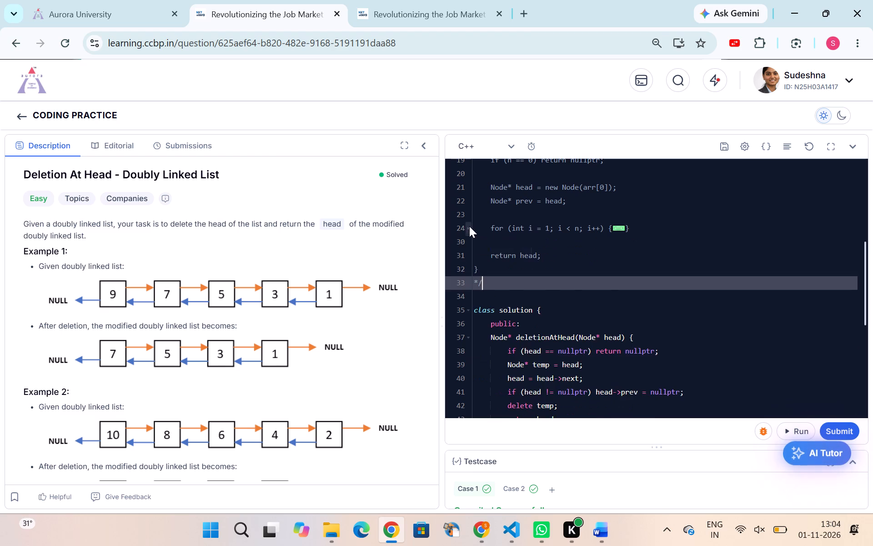
scroll(469, 226, "up", 5)
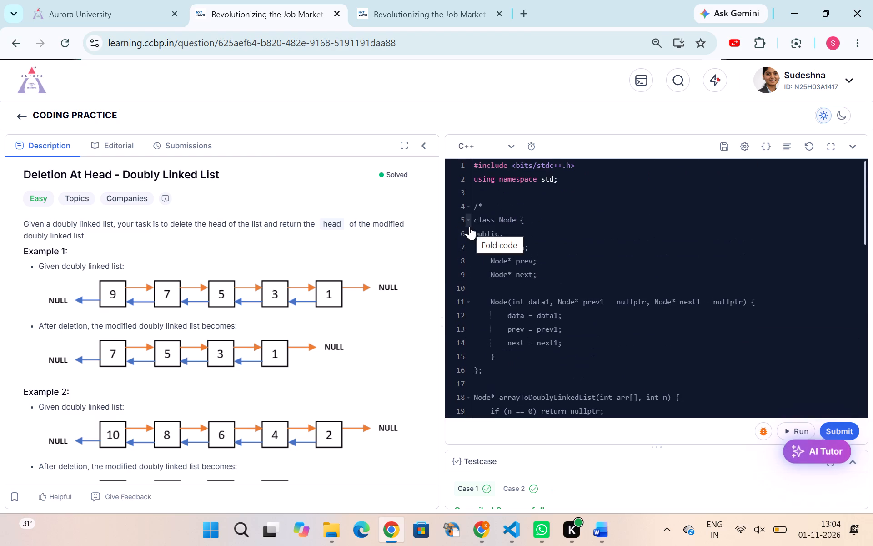
left_click_drag(473, 202, 547, 451)
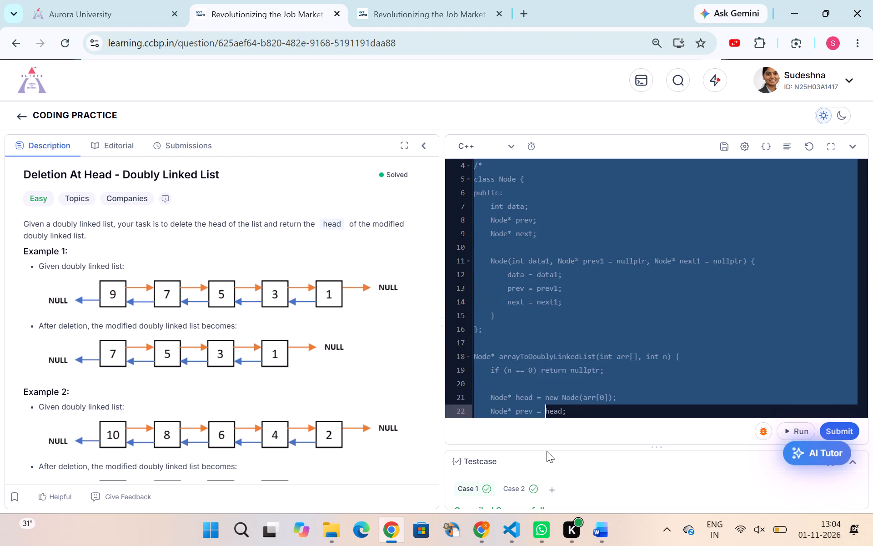
left_click_drag(547, 451, 589, 195)
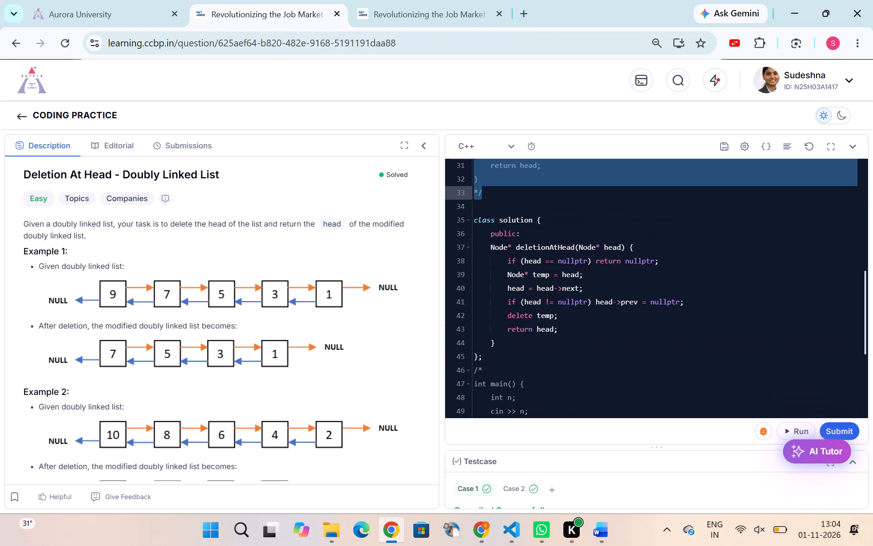
key("BackSpace")
scroll(589, 195, "up", 3)
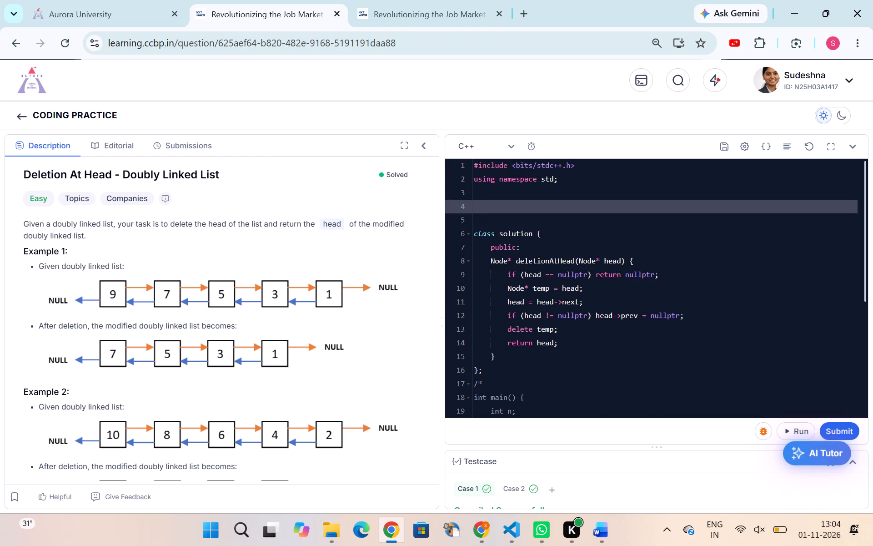
Copy the Deletion At Head code from its first line through the end of the solution class into LAB 1 under "CODE:".
left_click_drag(483, 374, 463, 141)
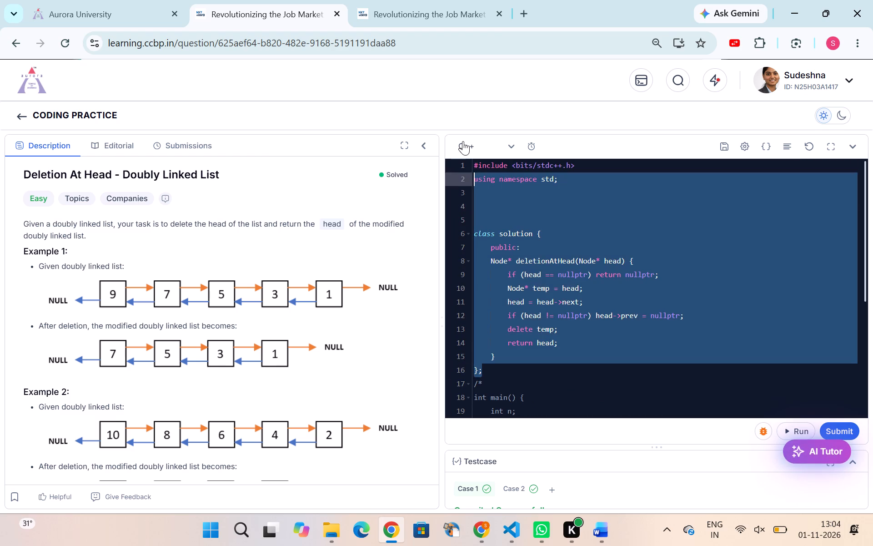
left_click_drag(463, 141, 464, 139)
key("ctrl+c")
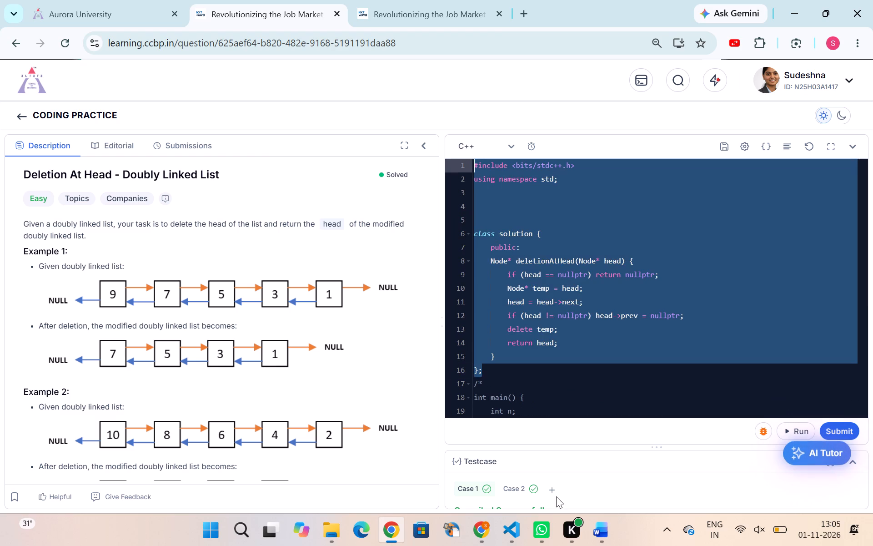
left_click(588, 529)
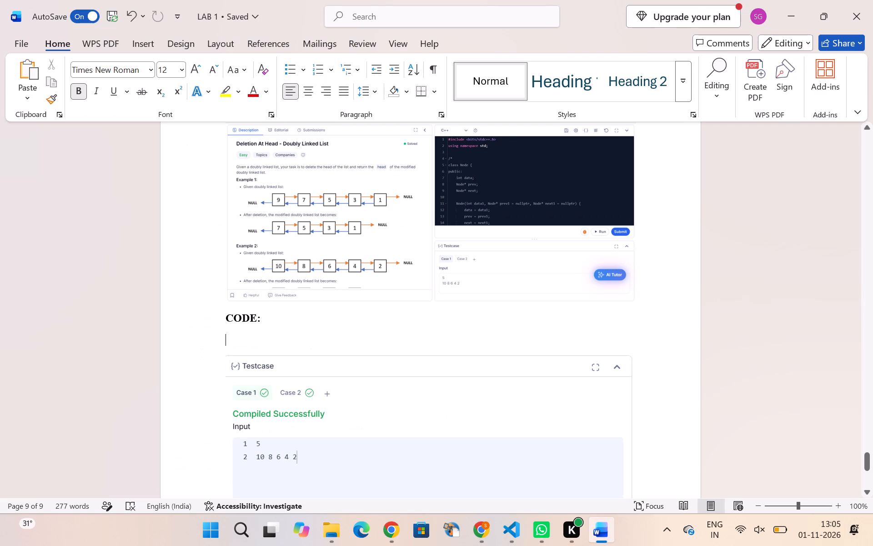
key("ctrl+v")
Add two new lines after the Deletion At Head Testcase screenshot at the end of LAB 1.
scroll(468, 397, "down", 5)
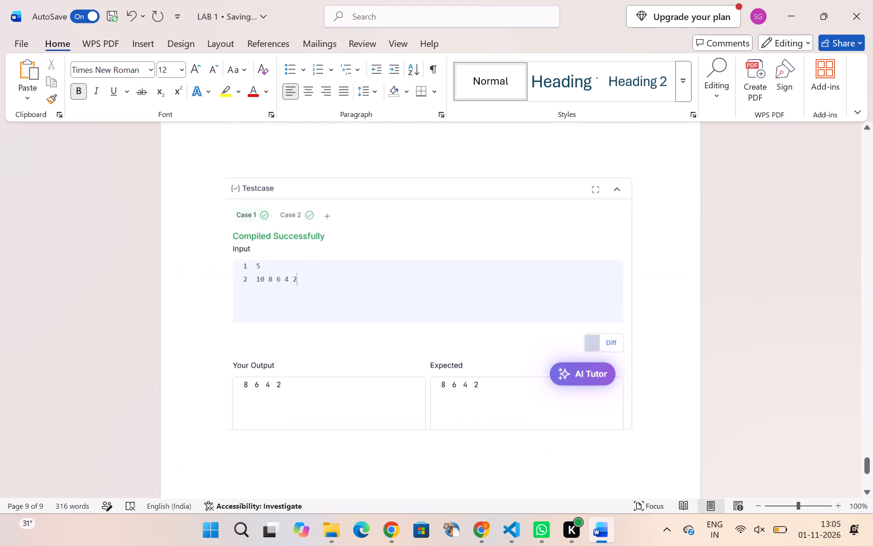
scroll(468, 397, "down", 3)
scroll(468, 397, "up", 1)
scroll(468, 397, "down", 2)
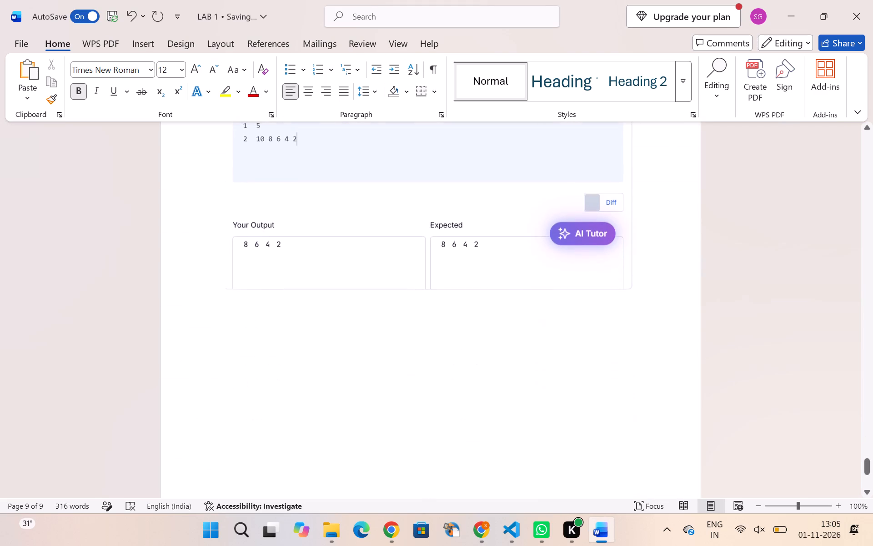
left_click(651, 288)
key("Return")
key("Return")
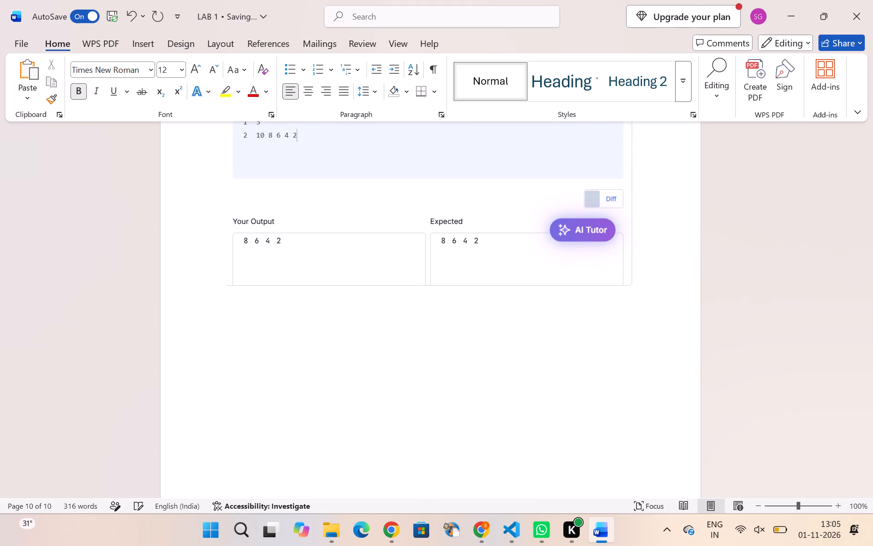
In Chrome, return to the Coding Practice question list and open Deletion at Tail - Doubly Linked List.
left_click(391, 518)
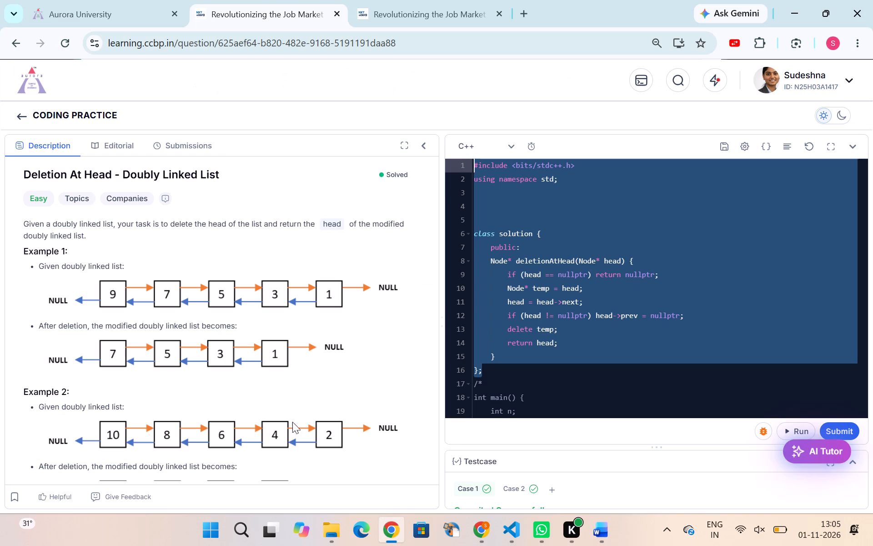
left_click(22, 112)
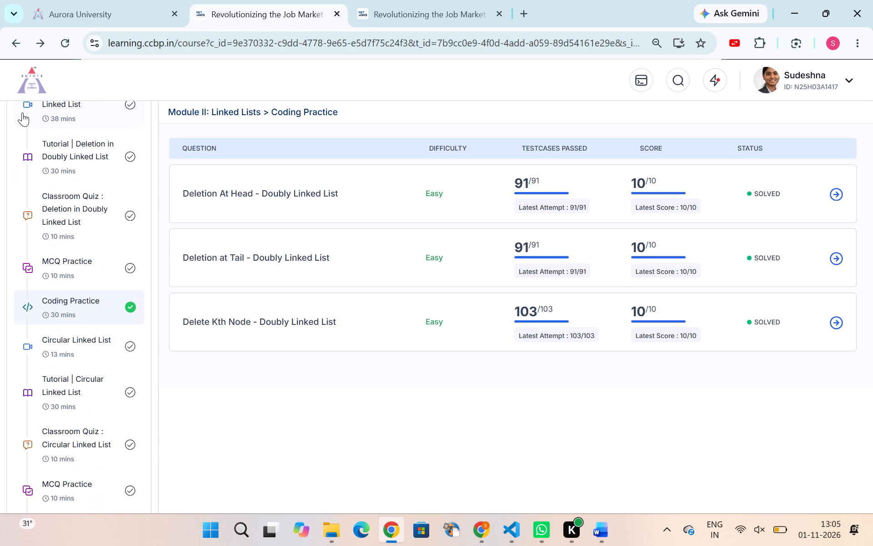
left_click(278, 277)
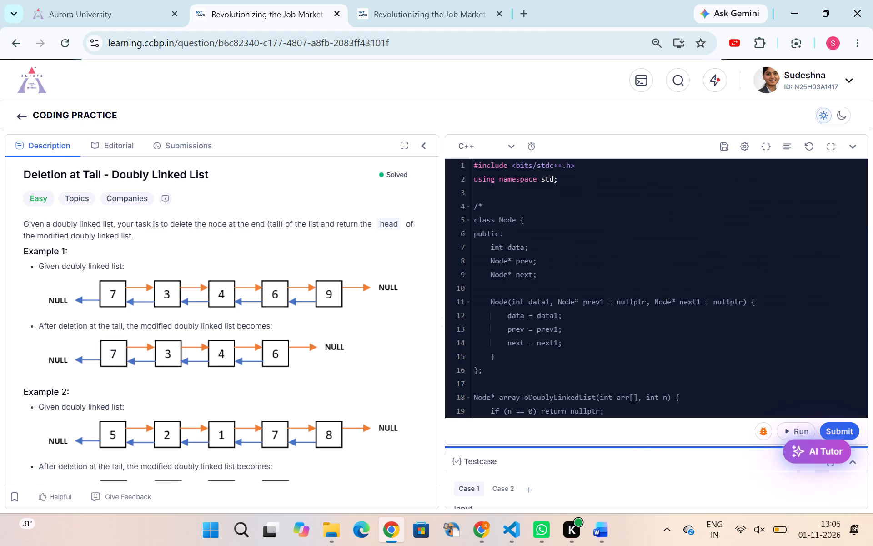
Delete the commented-out block with the Node class and arrayToDoublyLinkedList function from the Deletion at Tail code.
scroll(618, 364, "down", 6)
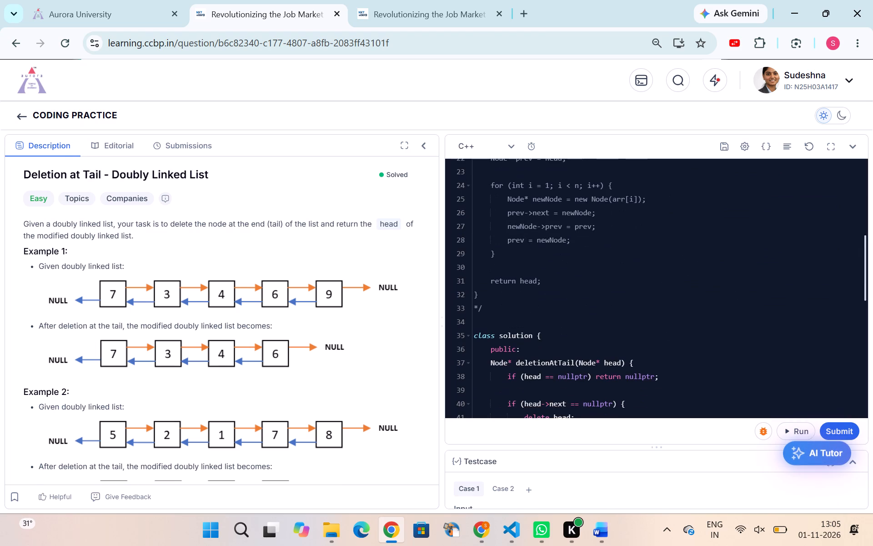
left_click_drag(501, 311, 464, 133)
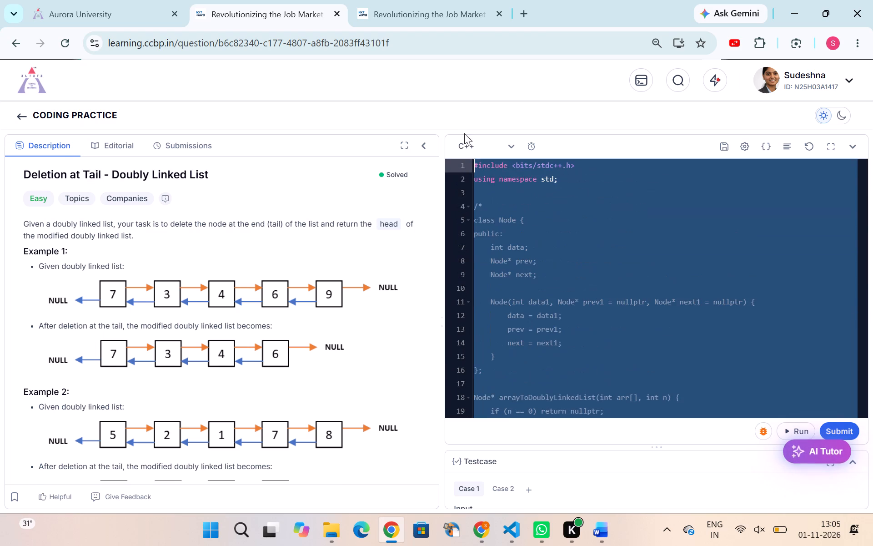
left_click_drag(464, 133, 470, 201)
key("BackSpace")
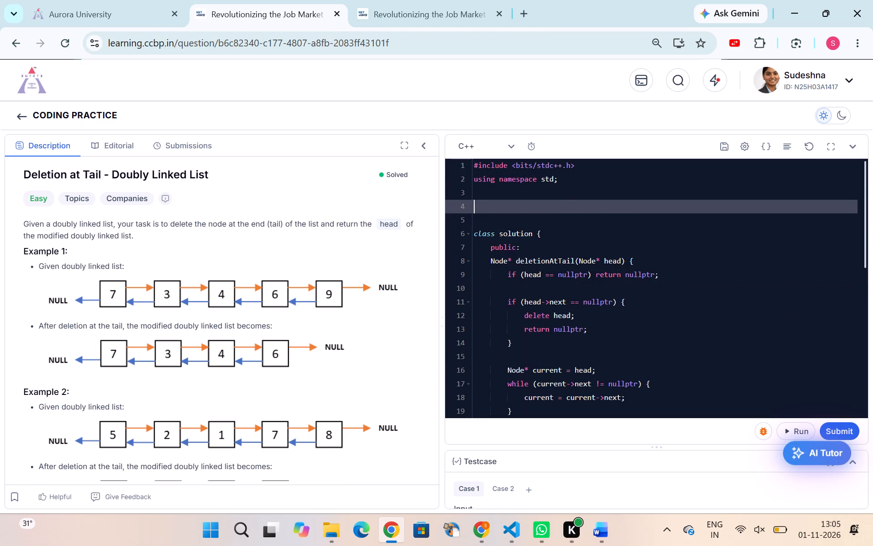
scroll(541, 318, "up", 2)
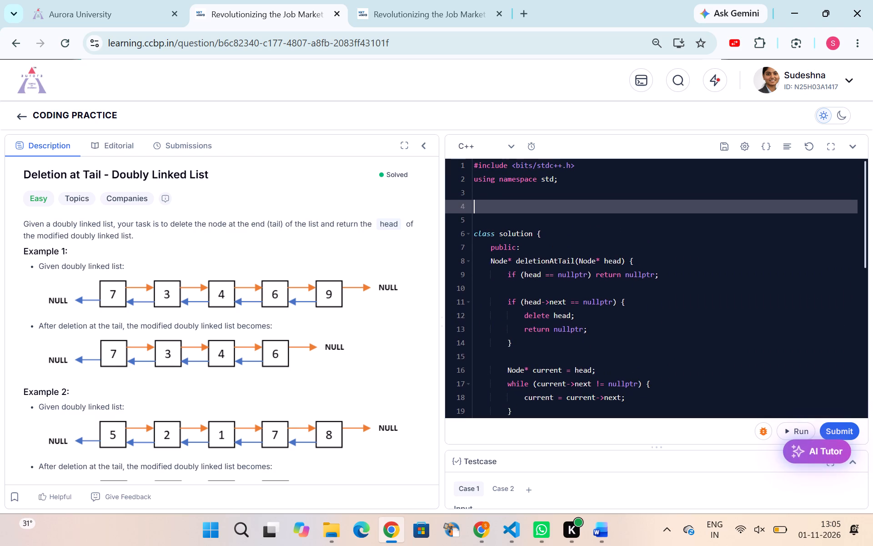
Capture the Deletion at Tail problem page with its code and paste it at the end of LAB 1 in Word, followed by a "CODE:" line.
left_click_drag(623, 446, 637, 381)
key("shift+super+s")
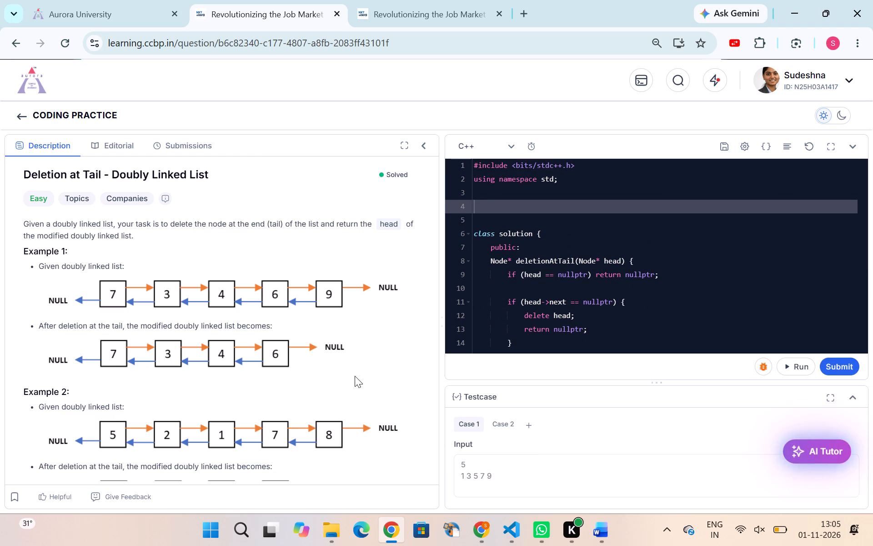
left_click_drag(0, 59, 828, 521)
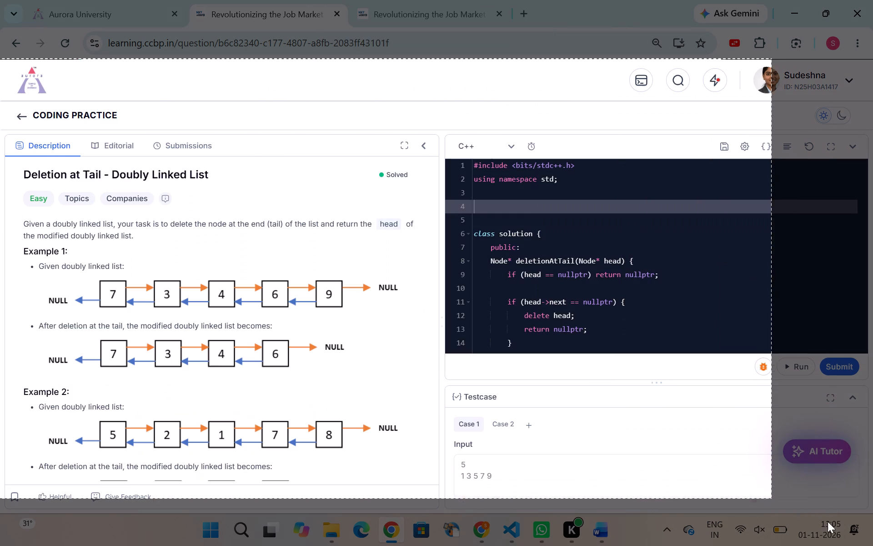
left_click_drag(828, 521, 872, 511)
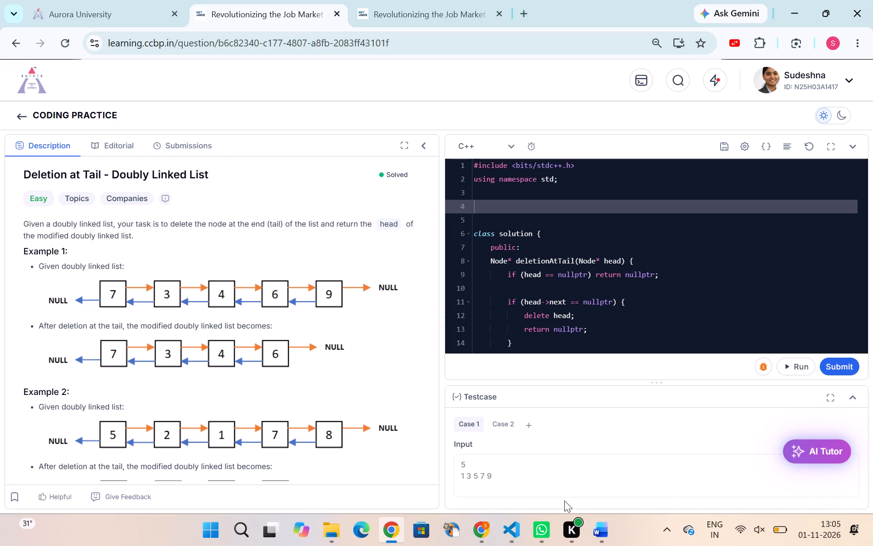
left_click(617, 542)
left_click(605, 531)
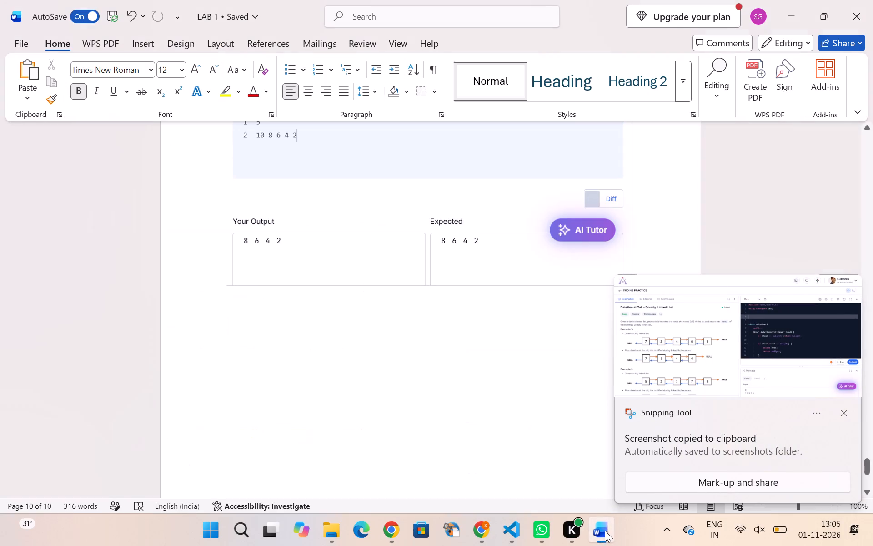
key("ctrl+v")
key("Return")
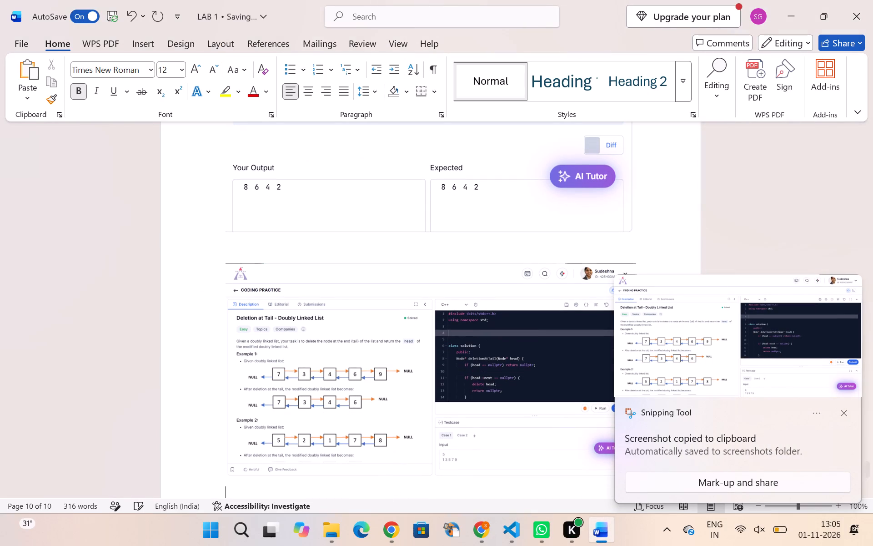
type("CODE:")
key("Return")
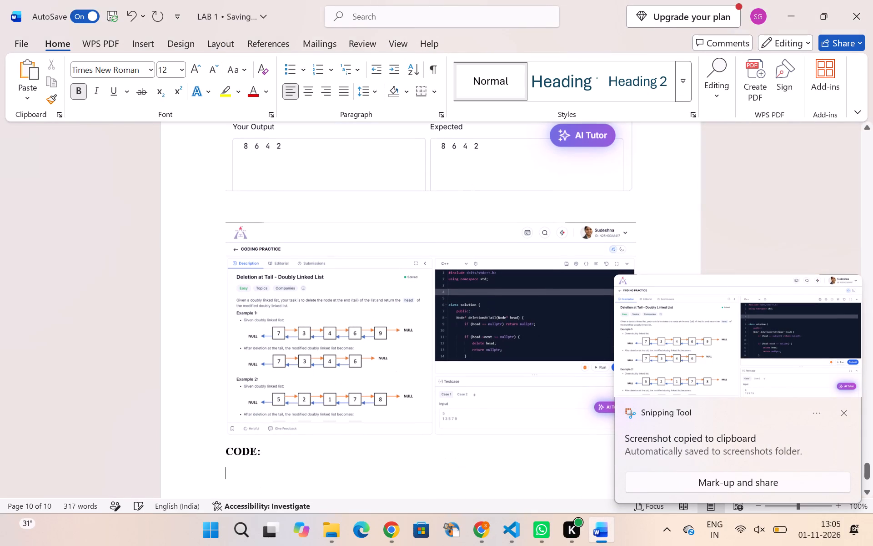
Copy the Deletion at Tail code from Chrome, first line through the end of the solution class, into LAB 1 under "CODE:".
left_click(390, 526)
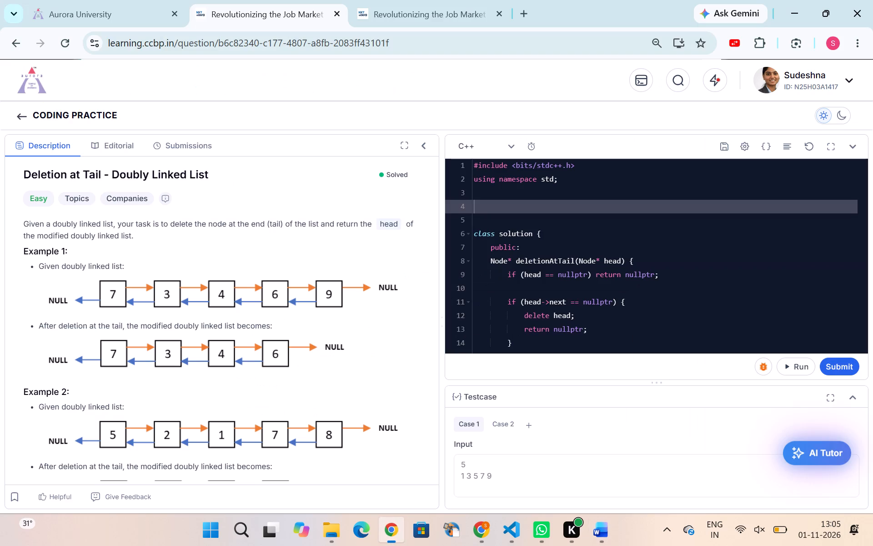
scroll(685, 325, "down", 3)
scroll(630, 321, "down", 5)
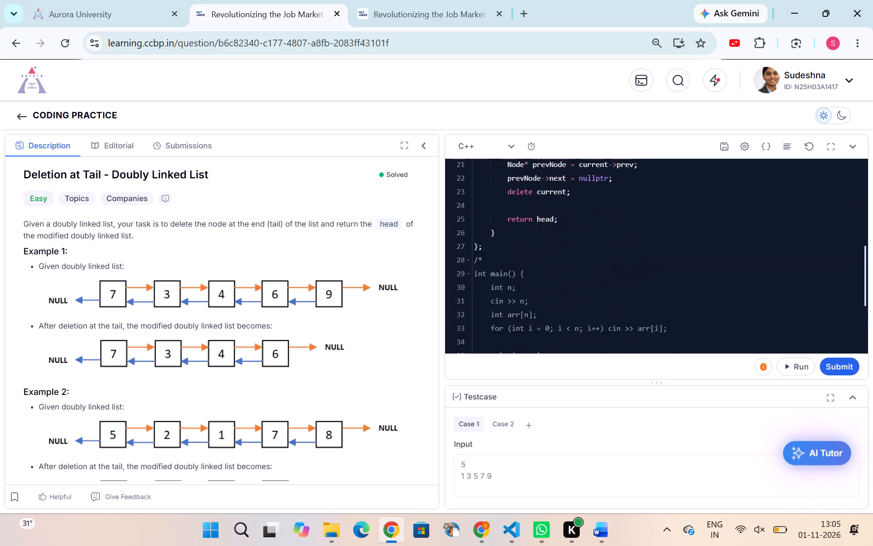
left_click_drag(516, 201, 459, 76)
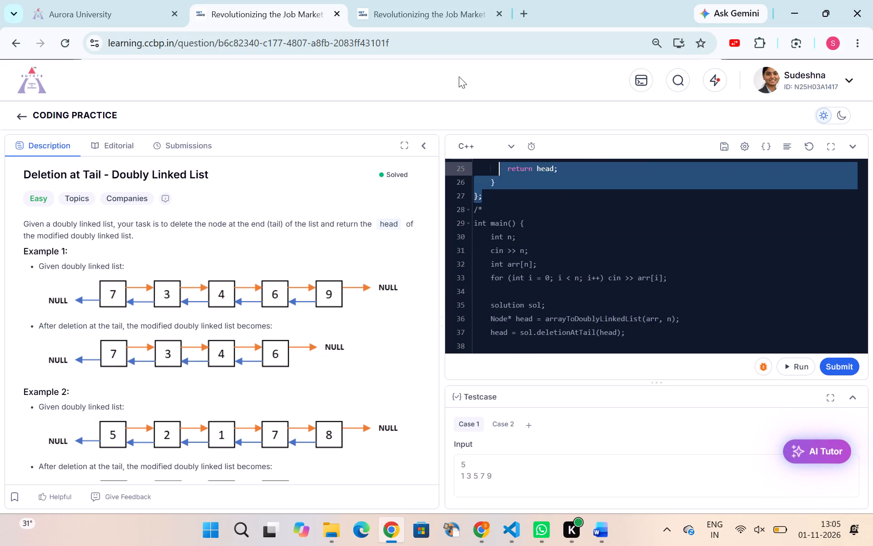
left_click_drag(459, 76, 445, 51)
key("ctrl+c")
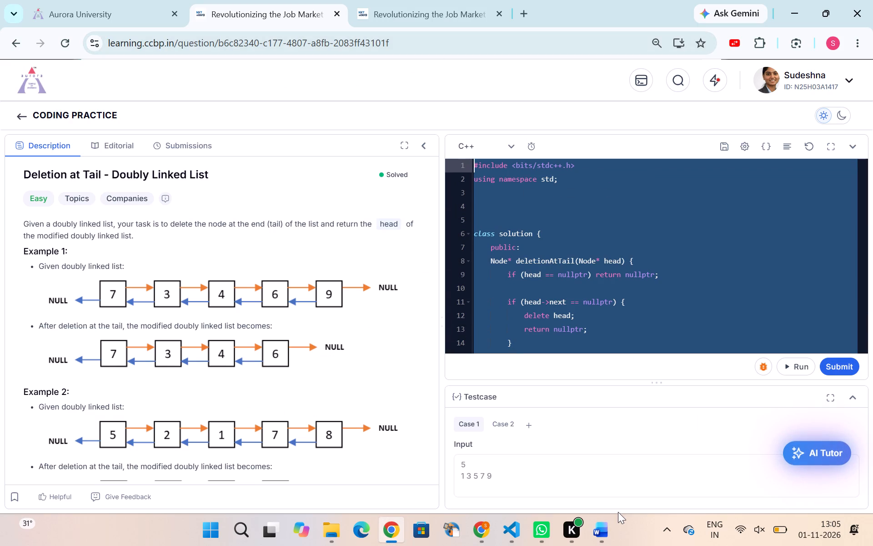
left_click(605, 516)
key("ctrl+v")
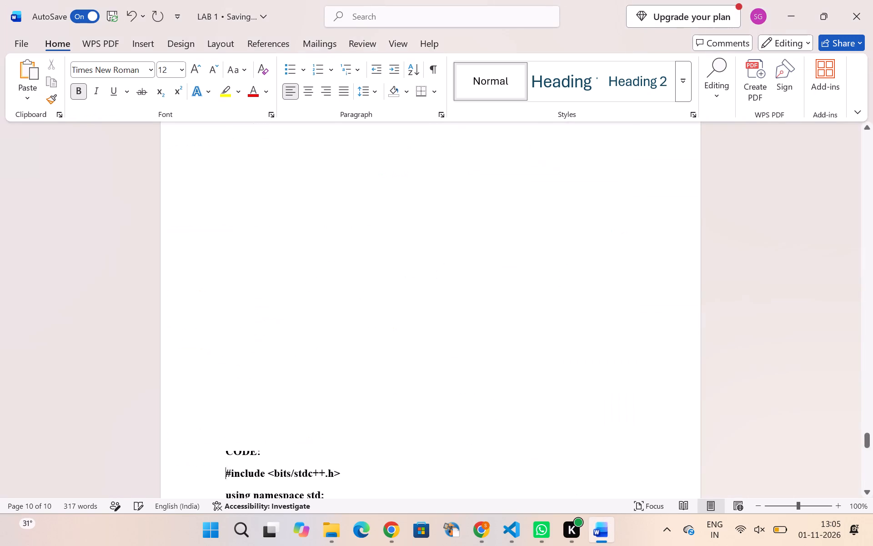
key("Return")
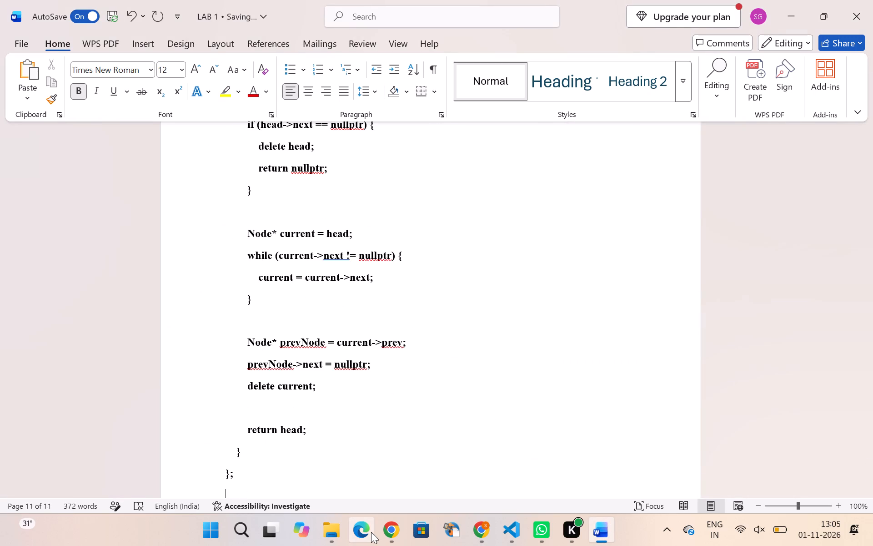
In Chrome, run the Deletion at Tail code and enlarge the Testcase area to show the input and both outputs.
left_click(390, 532)
left_click(688, 276)
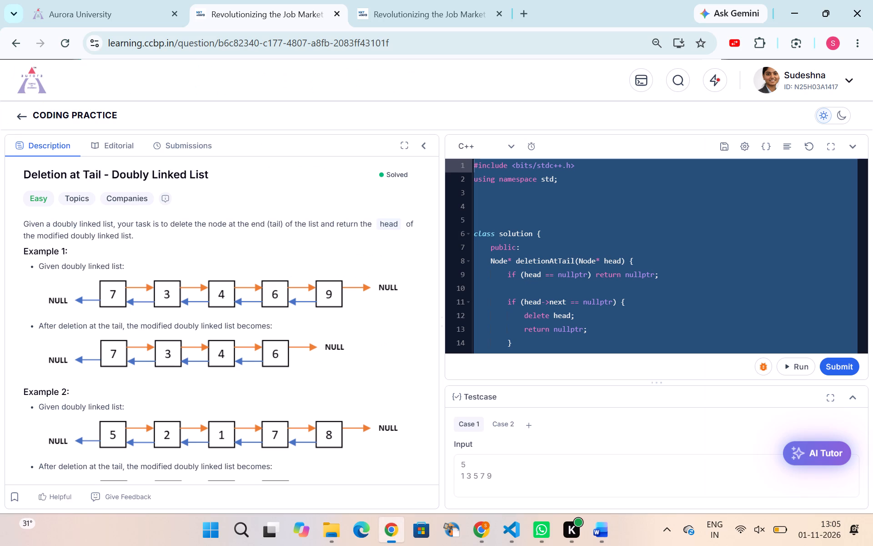
left_click(791, 369)
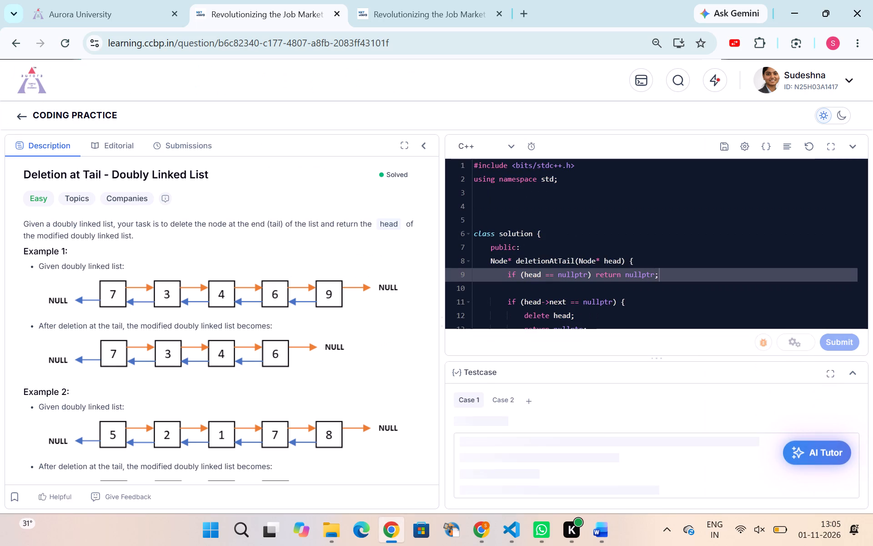
left_click_drag(678, 359, 667, 244)
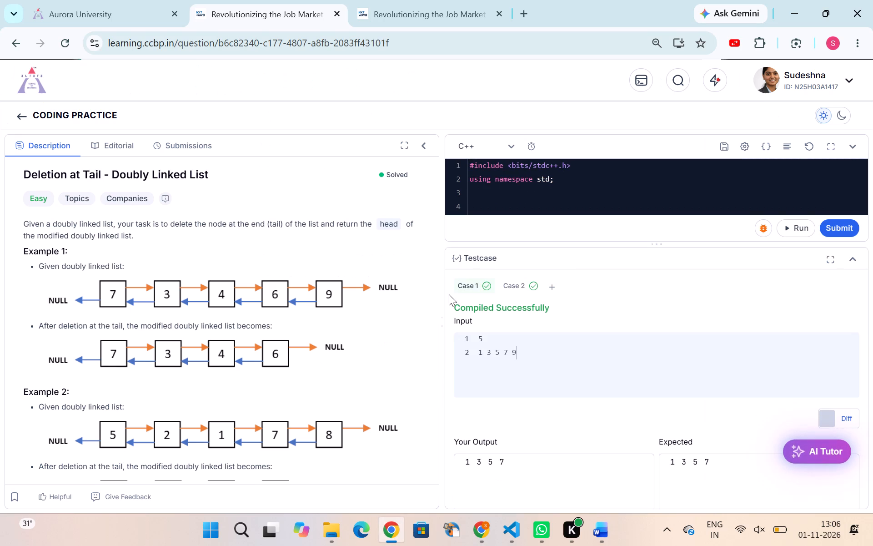
Capture the Deletion at Tail Testcase result and paste it below the code in LAB 1, followed by two new lines.
key("shift+super+s")
left_click_drag(446, 248, 539, 314)
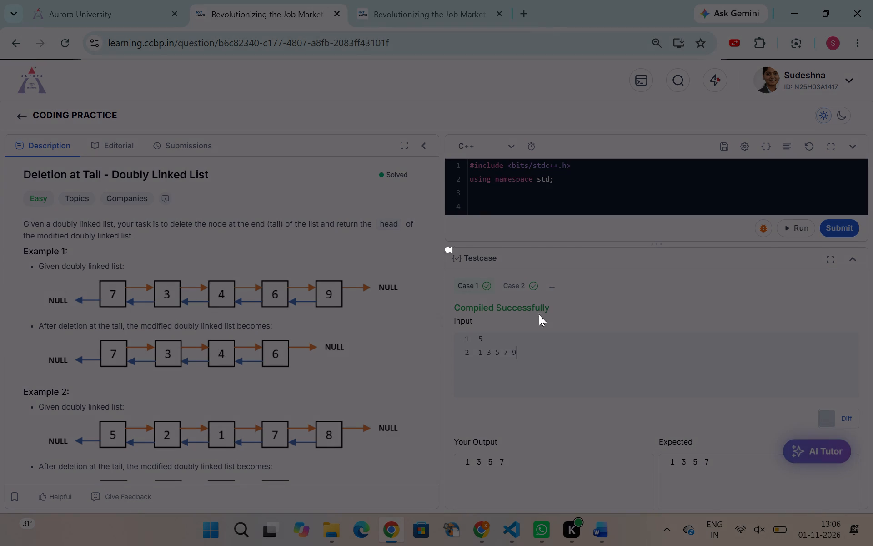
left_click_drag(539, 314, 872, 509)
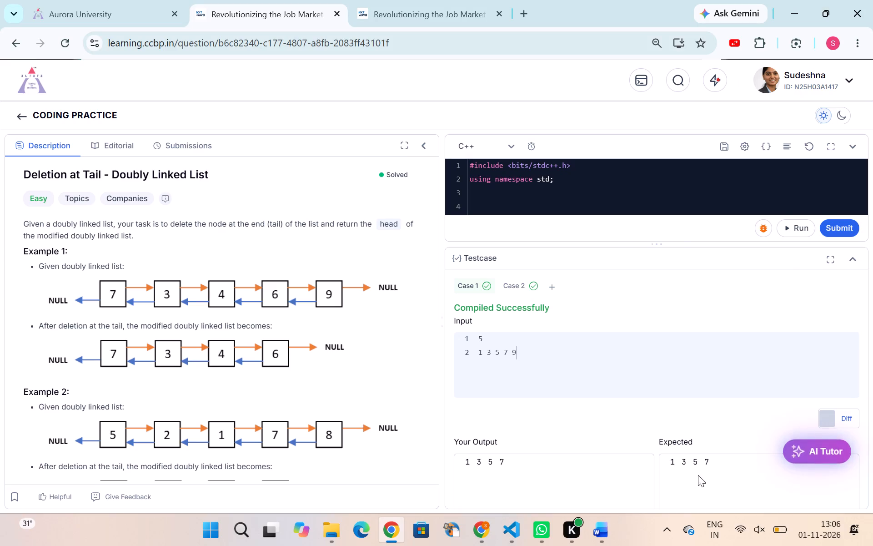
left_click(613, 525)
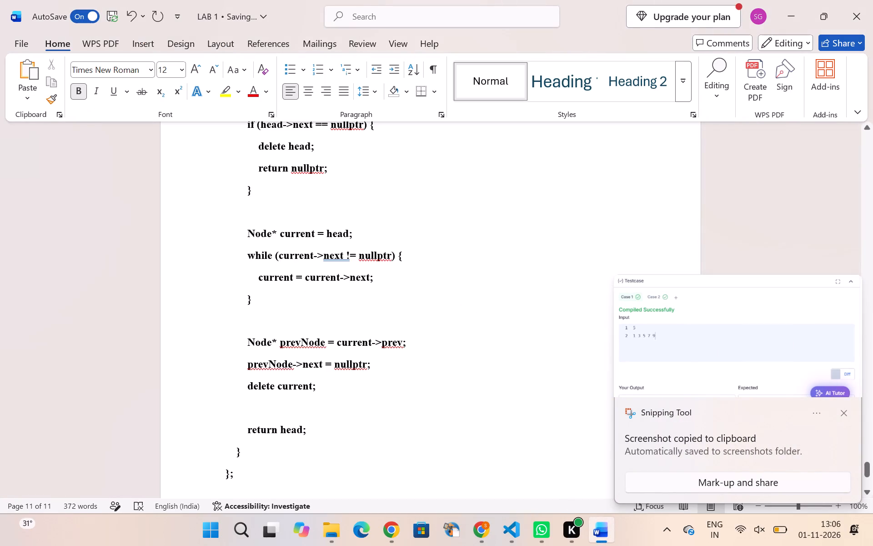
key("ctrl+v")
key("Return")
scroll(547, 477, "down", 1)
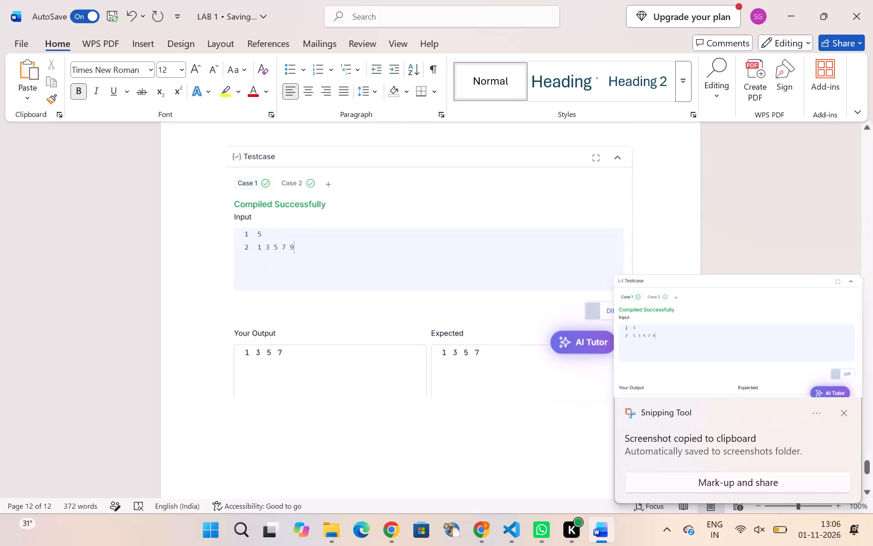
scroll(547, 477, "down", 1)
key("Return")
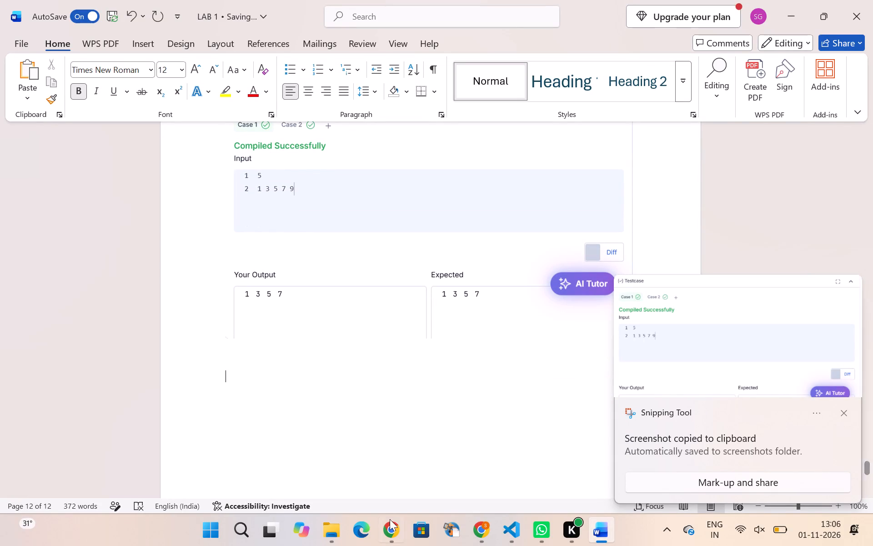
In Chrome, return to the Coding Practice question list and open Delete Kth Node - Doubly Linked List.
left_click(390, 529)
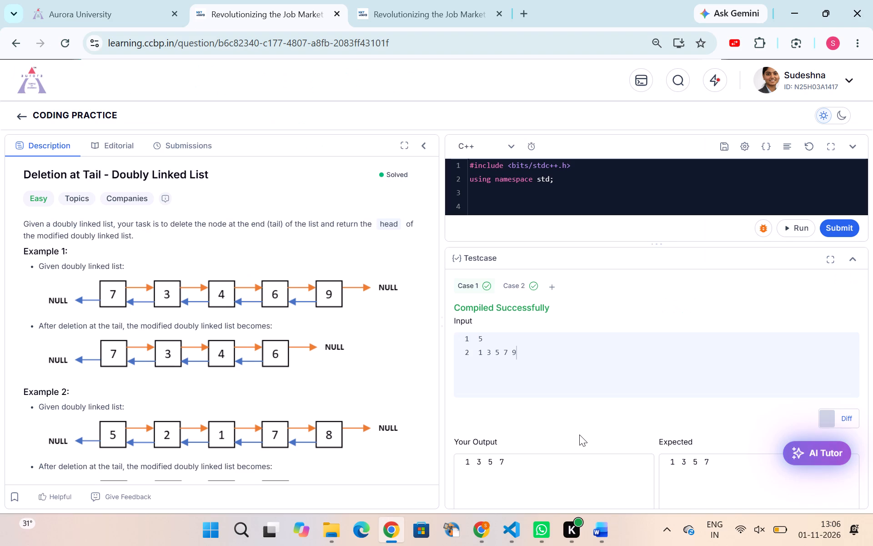
left_click(24, 115)
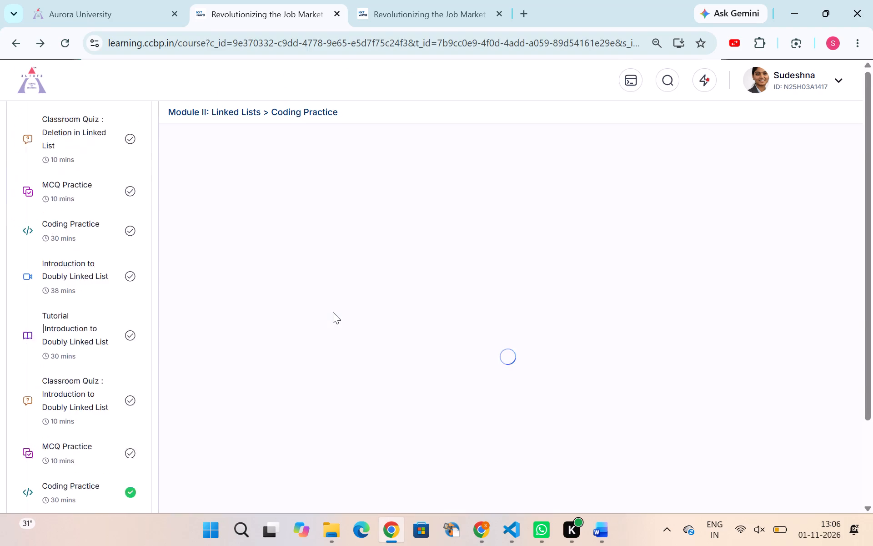
left_click(301, 310)
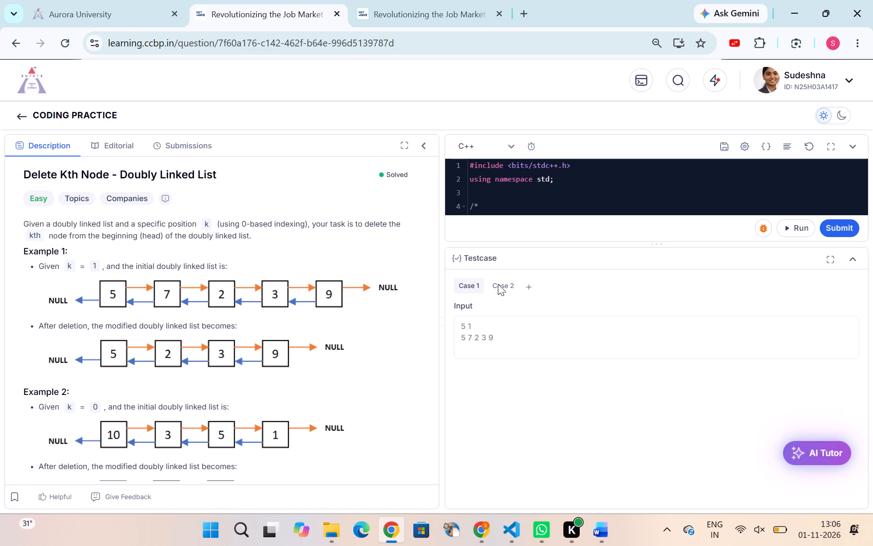
Enlarge the code editor and delete the commented-out block from the Node class through the array-to-list function in the Delete Kth Node code.
left_click_drag(671, 244, 674, 363)
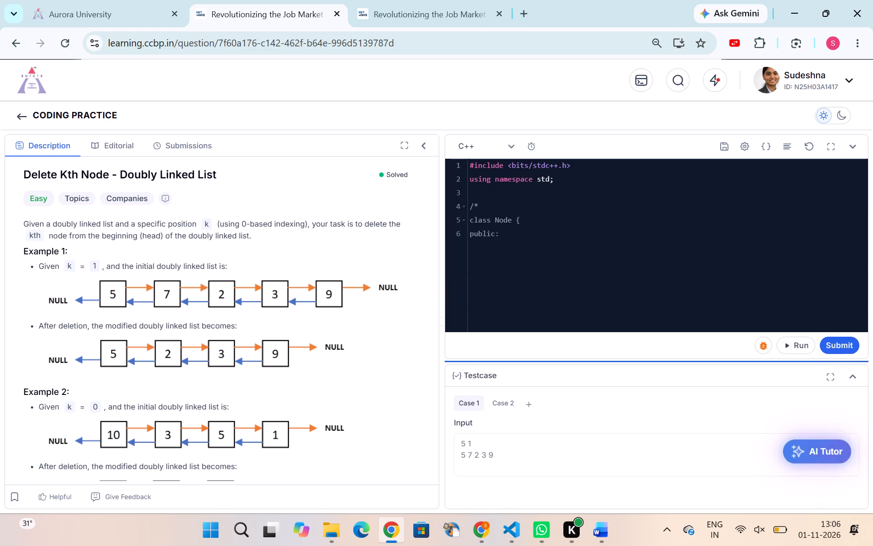
left_click_drag(674, 363, 676, 376)
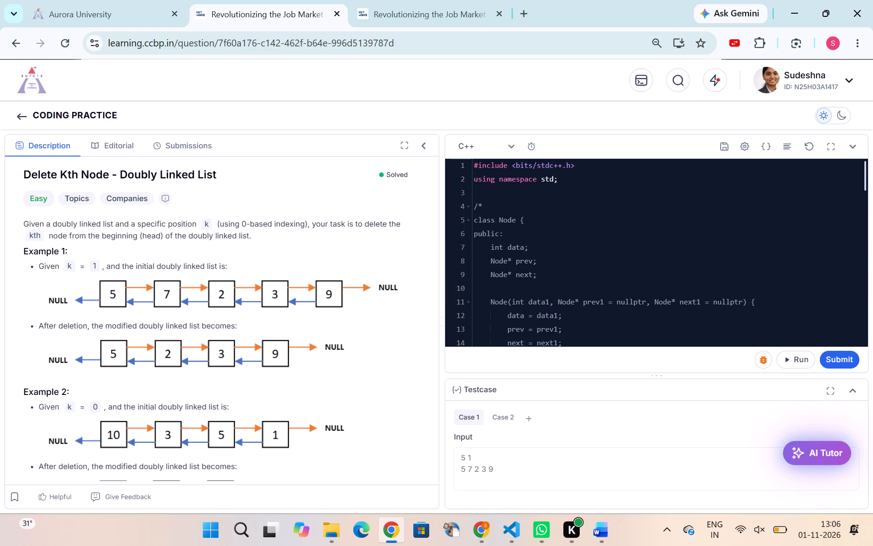
scroll(528, 307, "down", 7)
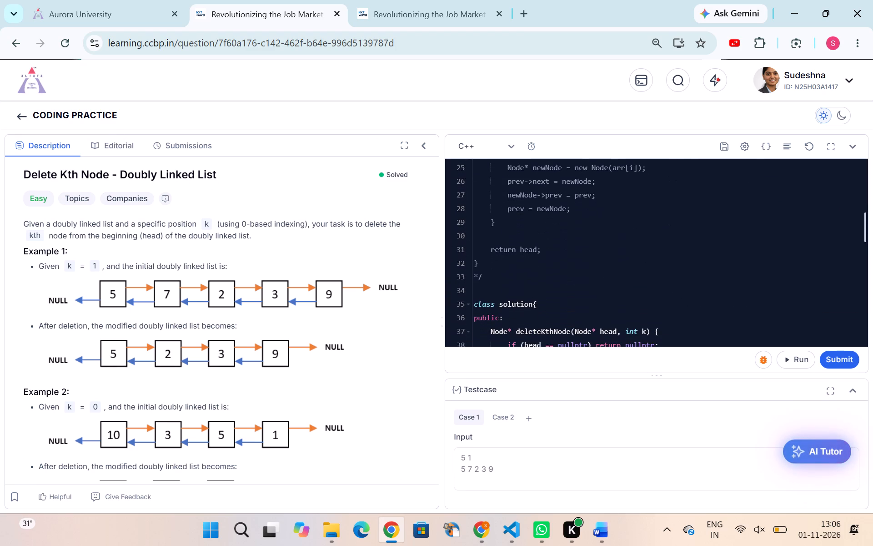
left_click_drag(494, 278, 477, 197)
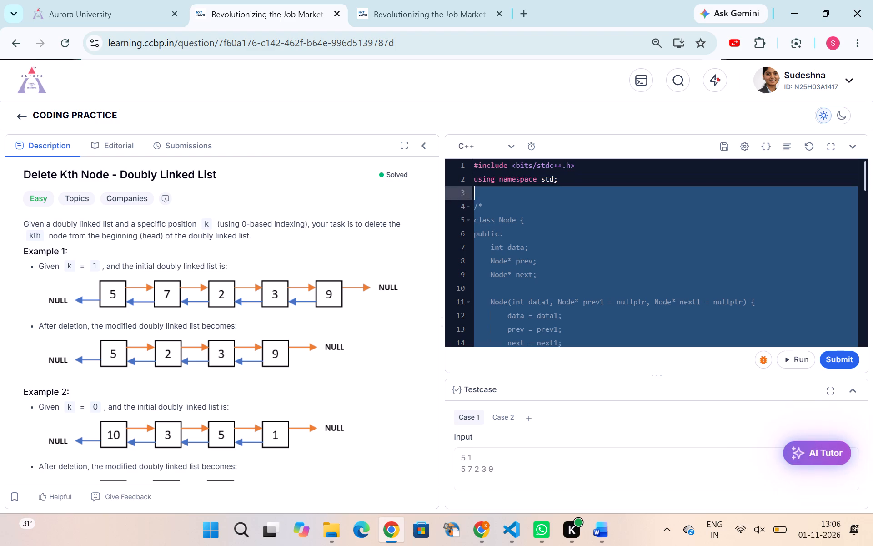
left_click_drag(477, 197, 475, 202)
key("BackSpace")
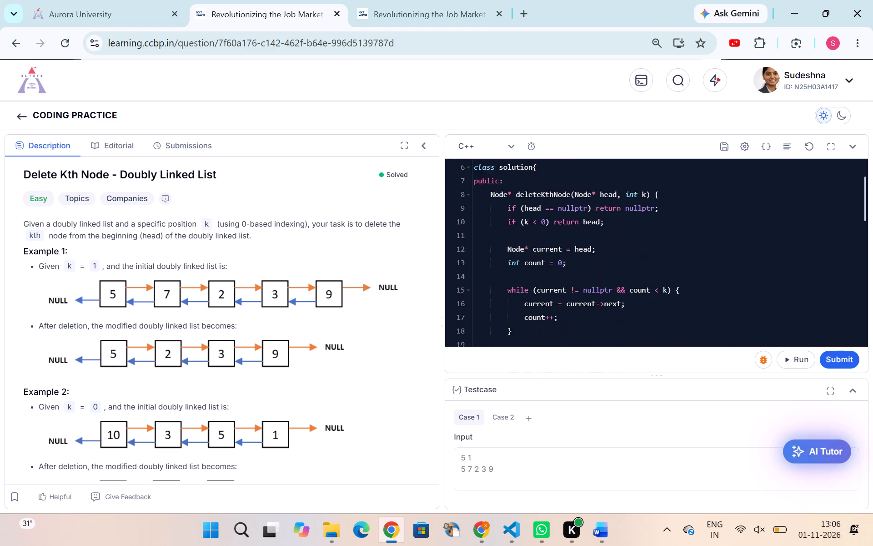
Capture the Delete Kth Node problem page with its code and paste it at the end of LAB 1 in Word, followed by a "CODE:" line.
scroll(544, 267, "up", 1)
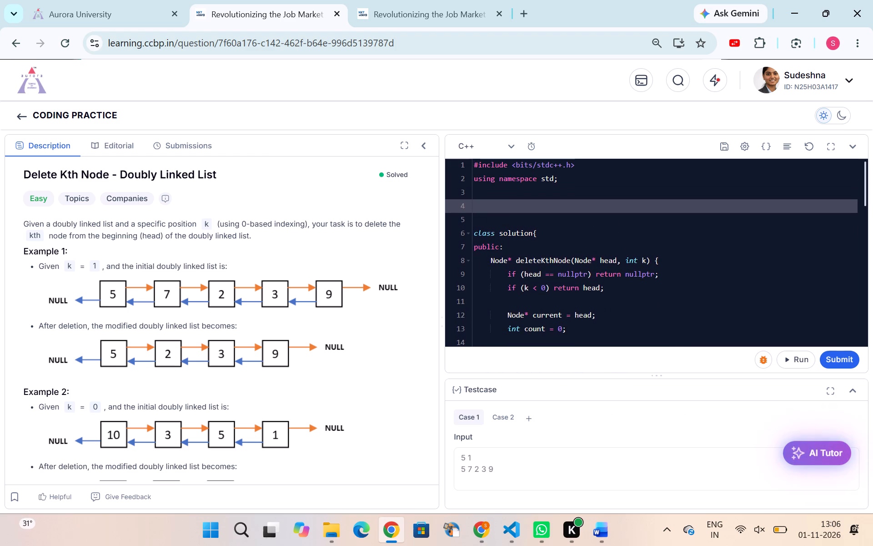
key("shift+super+s")
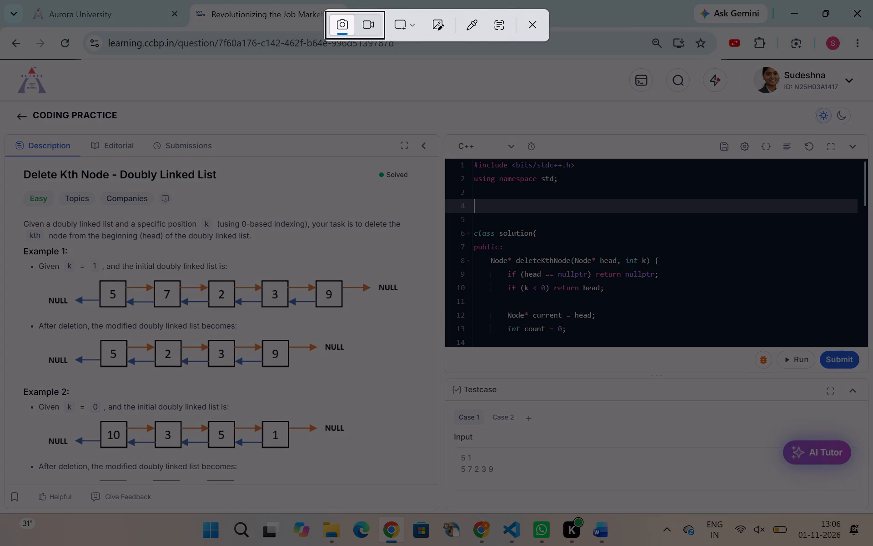
left_click_drag(0, 58, 872, 514)
left_click(604, 534)
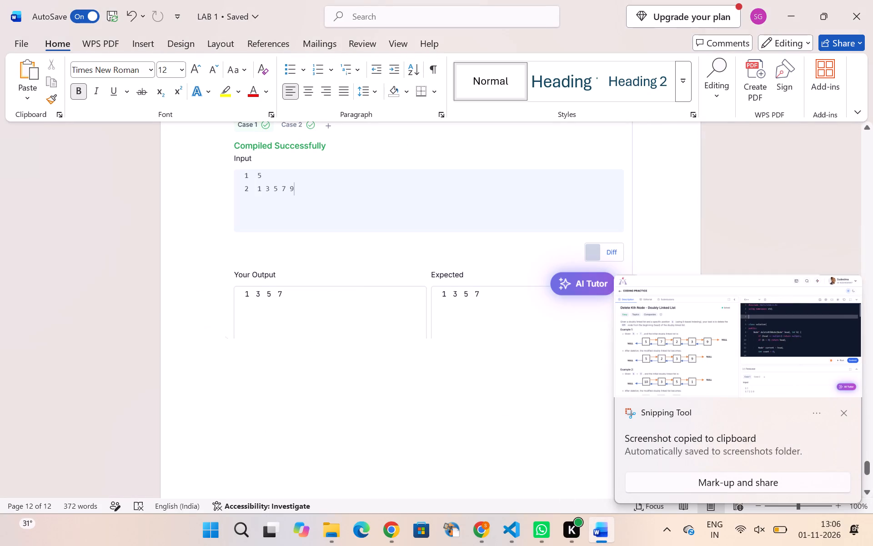
key("ctrl+v")
key("Return")
type("CODE:")
key("Return")
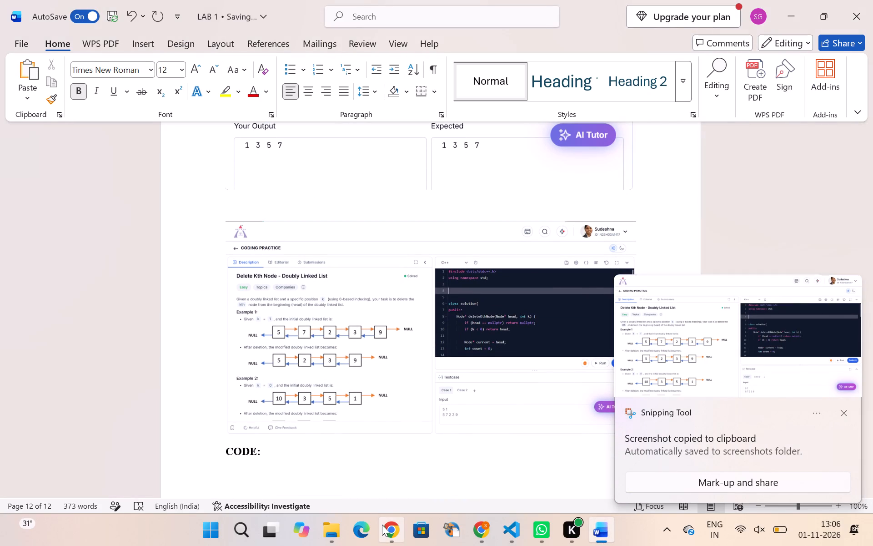
Copy the Delete Kth Node code from Chrome, through the end of the solution class, and paste it under "CODE:" in LAB 1, followed by a new line.
left_click(382, 525)
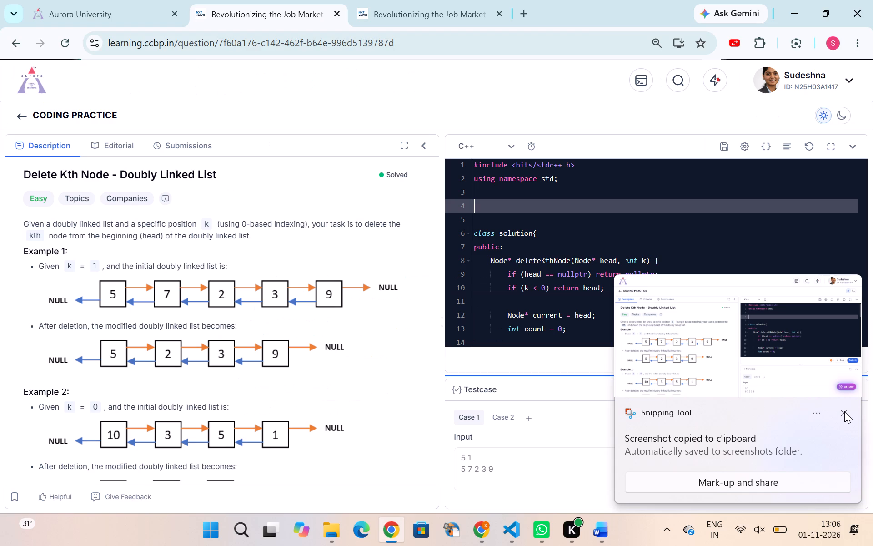
left_click(844, 411)
scroll(647, 281, "down", 5)
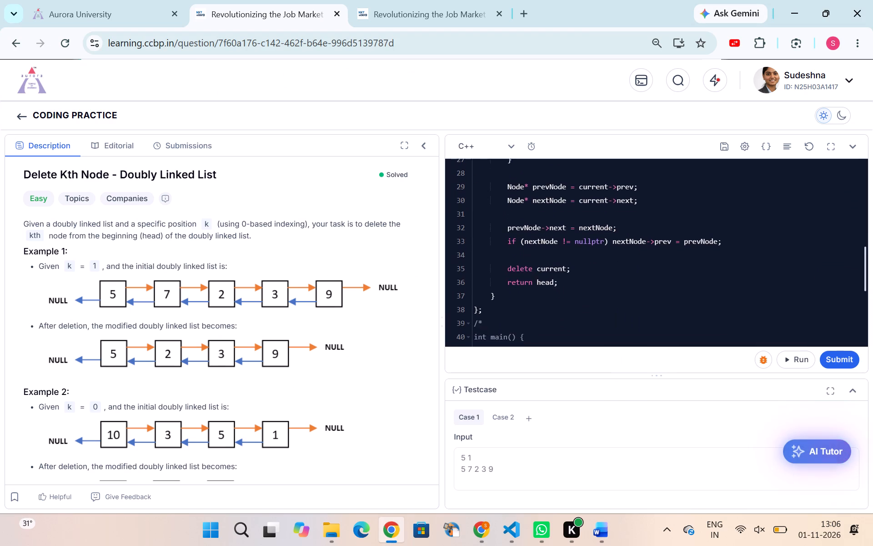
left_click_drag(526, 309, 467, 70)
key("ctrl+c")
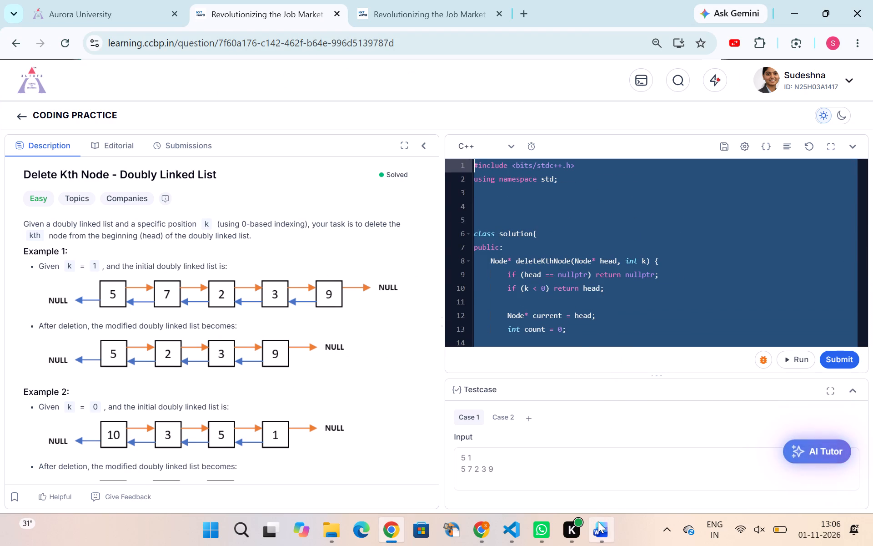
left_click(598, 521)
key("ctrl+v")
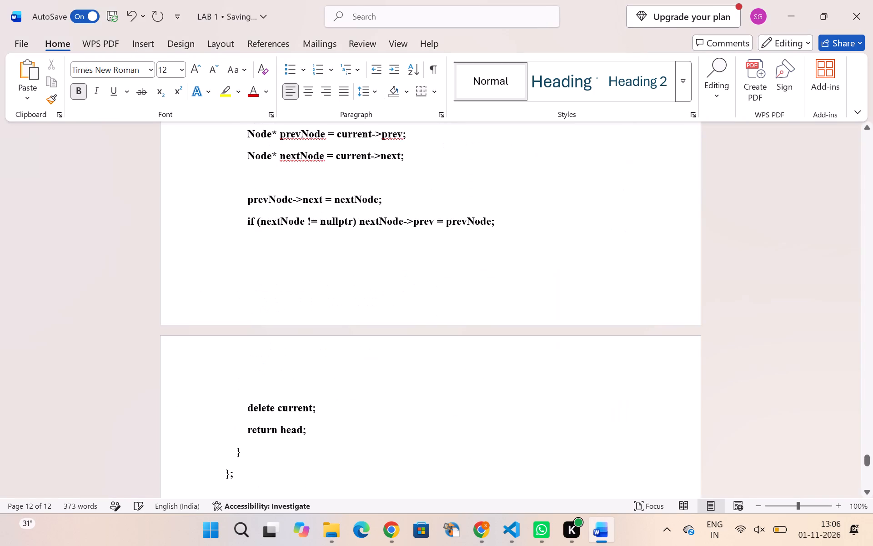
key("Return")
In Chrome, run the Delete Kth Node code and enlarge the Testcase panel to show its output and expected values.
left_click(396, 527)
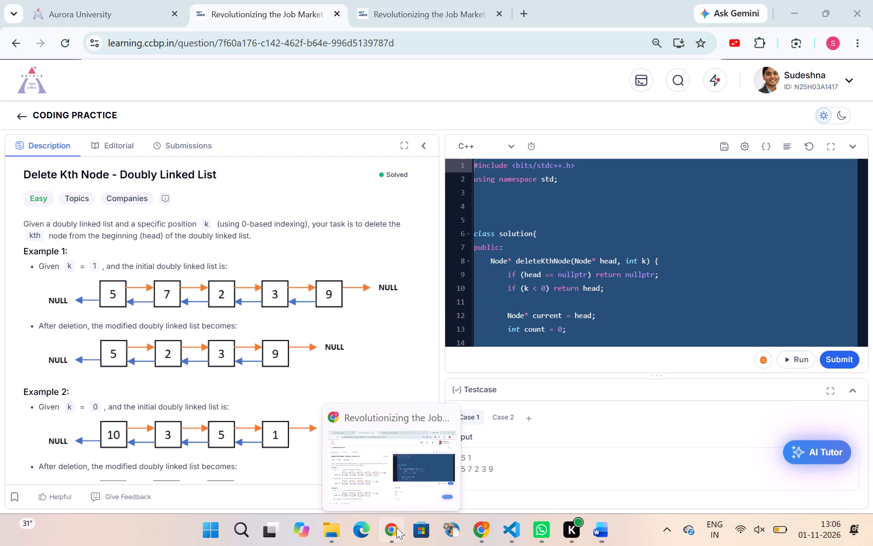
left_click(793, 359)
left_click(682, 302)
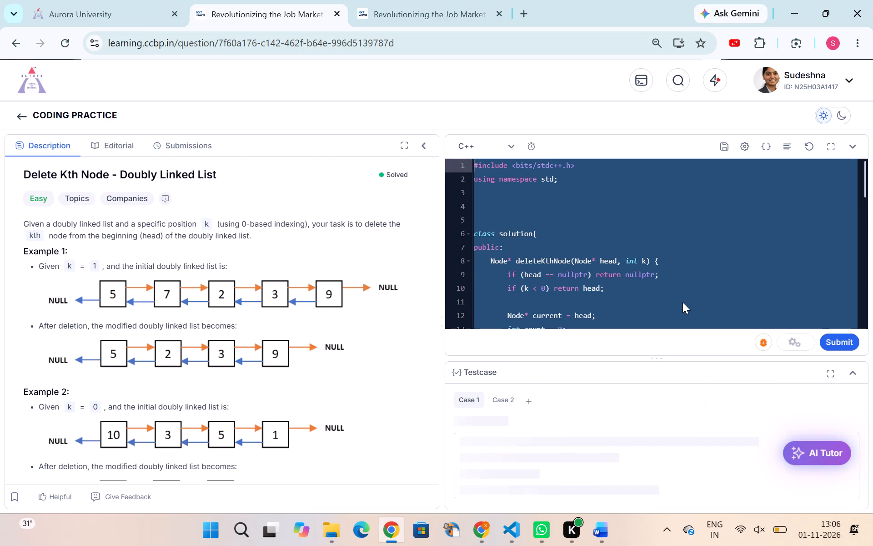
left_click_drag(664, 358, 660, 256)
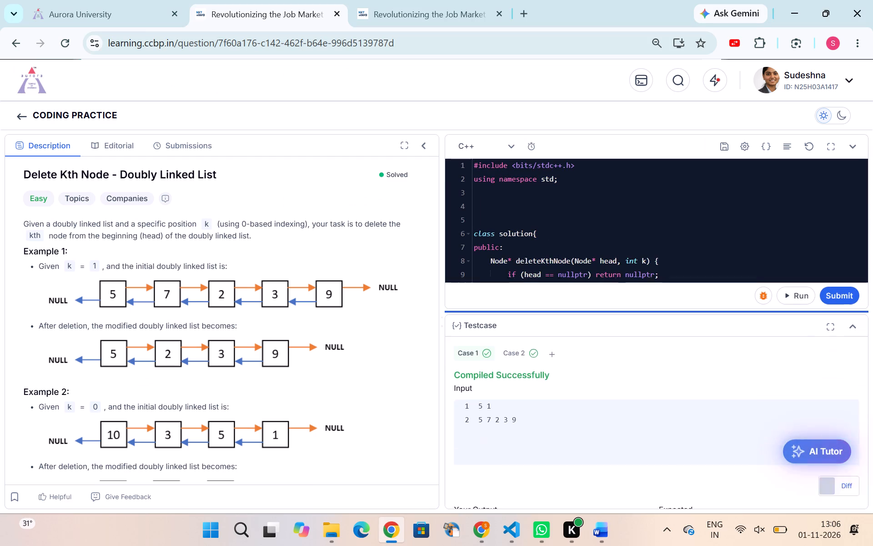
left_click_drag(660, 256, 662, 217)
Capture the Delete Kth Node Testcase result and paste it below the code in LAB 1, followed by two new lines.
key("shift+super+s")
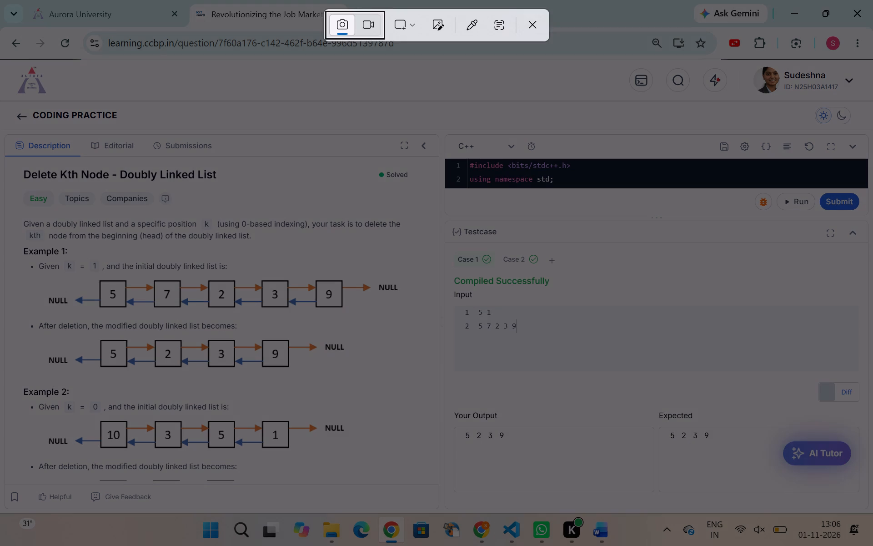
left_click_drag(445, 221, 810, 498)
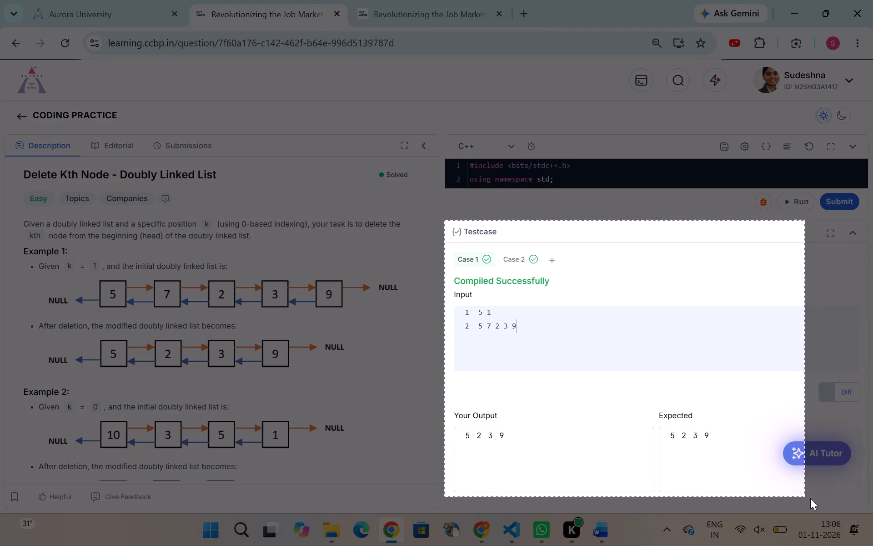
left_click_drag(810, 498, 872, 513)
left_click(610, 536)
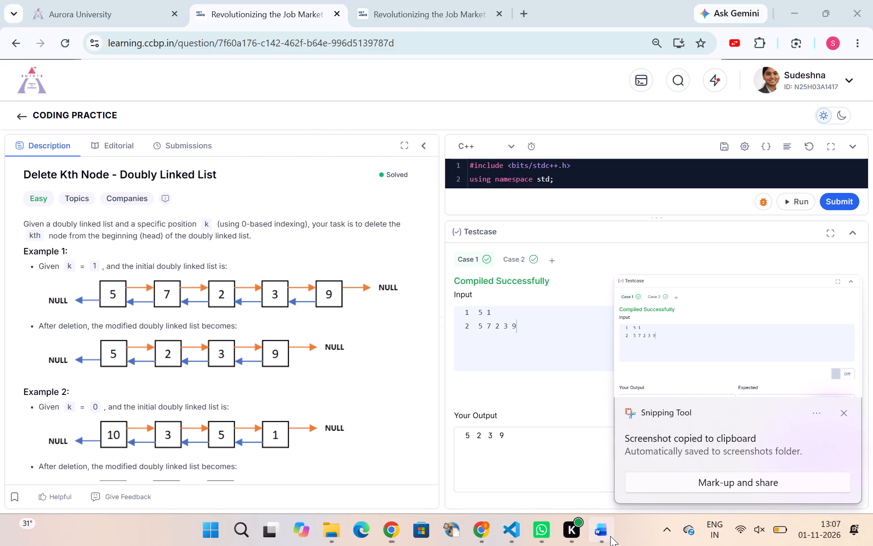
key("ctrl+v")
key("Return")
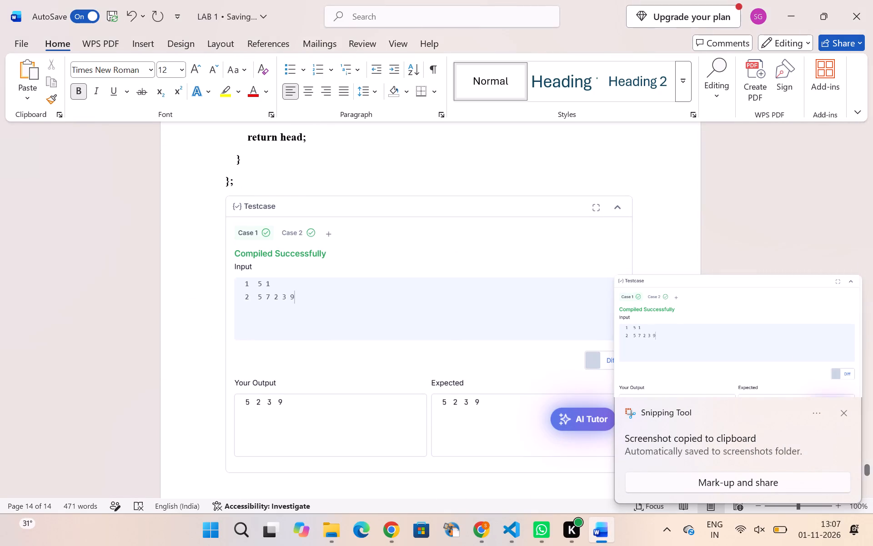
key("Return")
In Chrome, return to the course and open Insertion At Head - Doubly Linked List from the earlier Coding Practice on doubly linked list insertion.
left_click(404, 522)
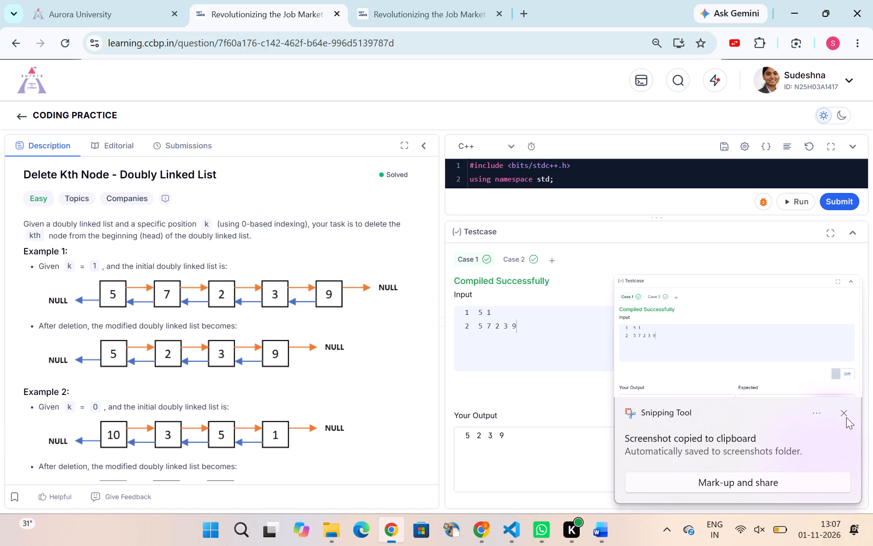
left_click(845, 415)
left_click(19, 116)
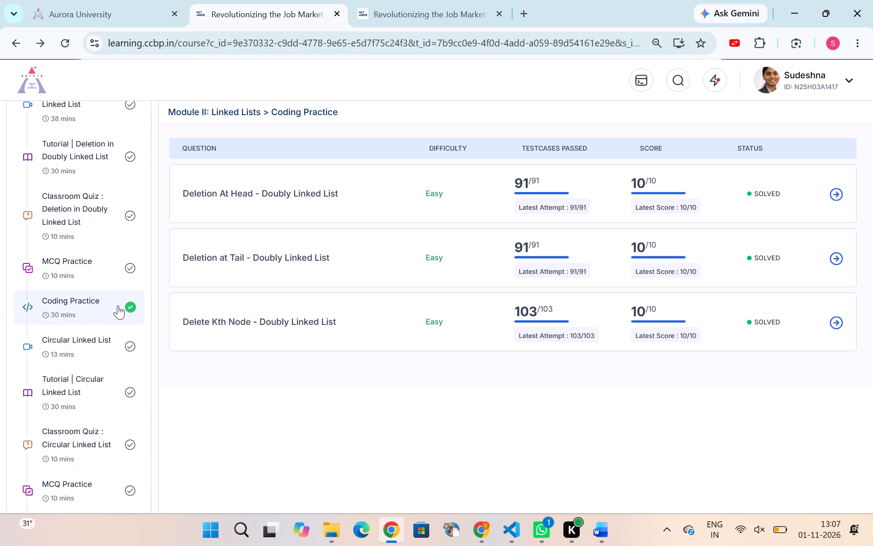
scroll(118, 305, "up", 3)
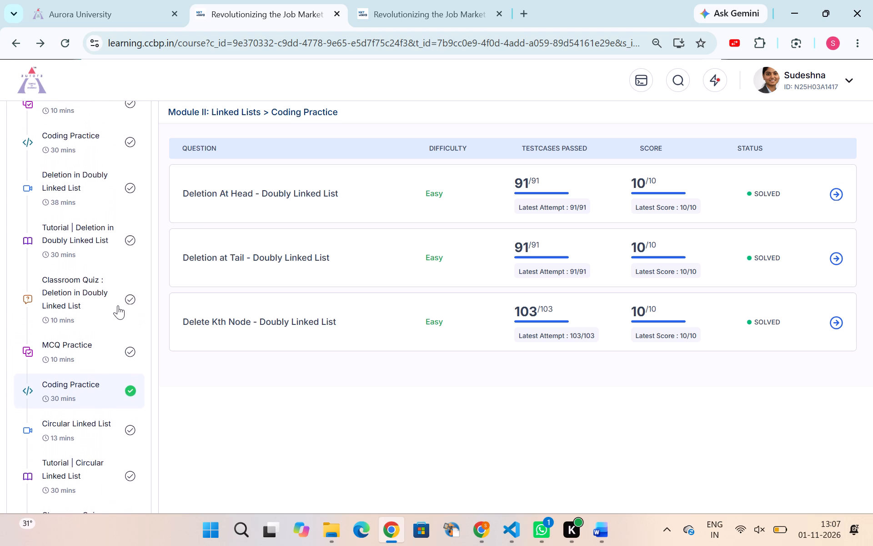
scroll(118, 305, "up", 2)
left_click(82, 295)
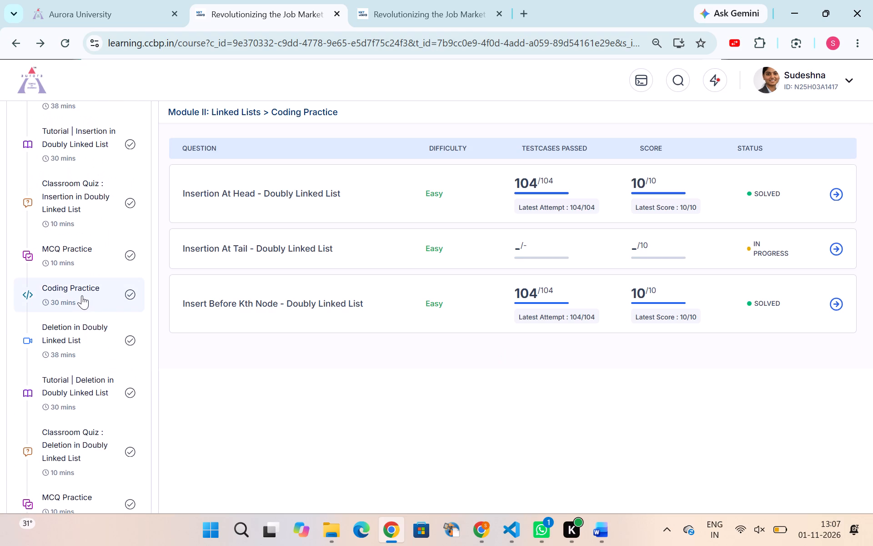
left_click(284, 208)
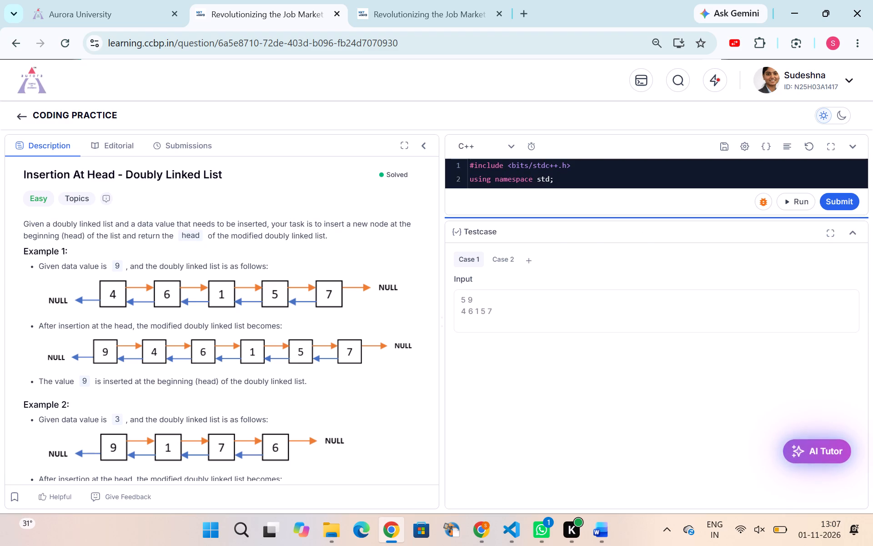
Enlarge the code editor, capture the Insertion At Head problem page and paste it at the end of LAB 1 in Word, followed by a "CODE:" line.
left_click_drag(670, 219, 677, 376)
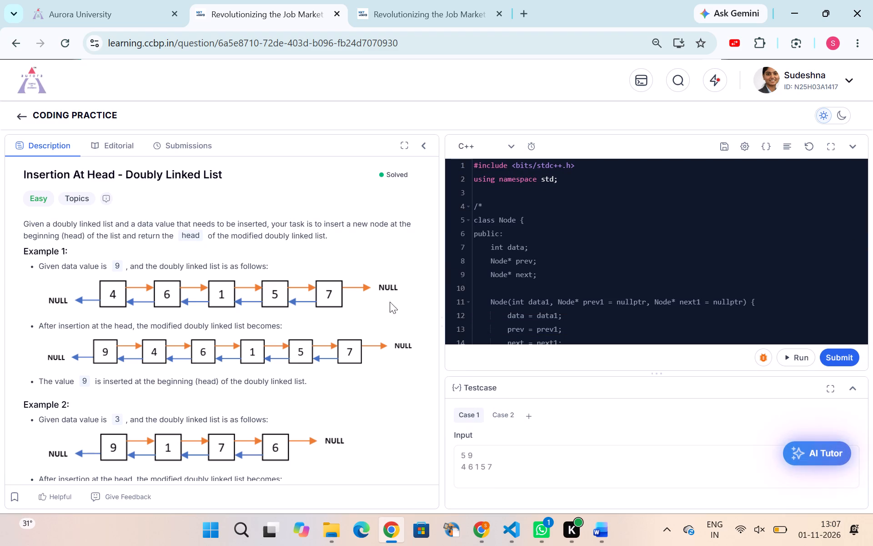
key("shift+super+s")
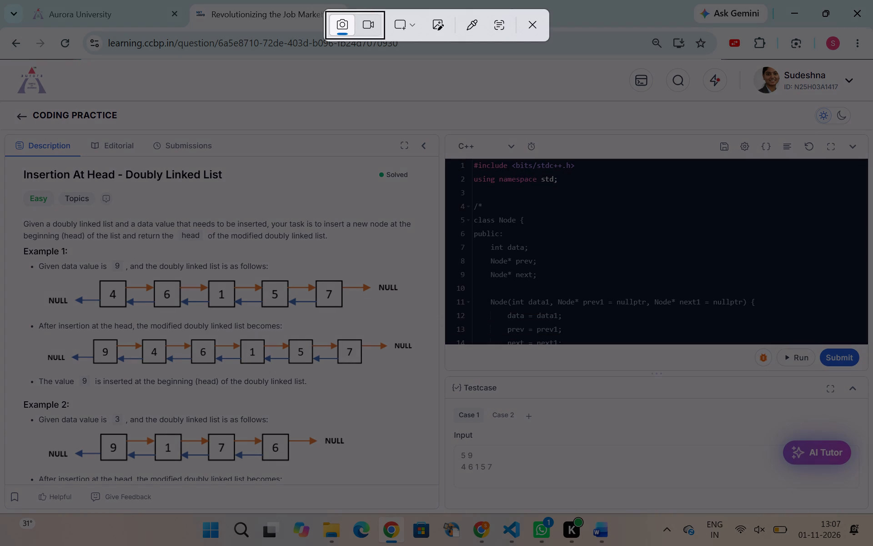
left_click_drag(0, 59, 872, 513)
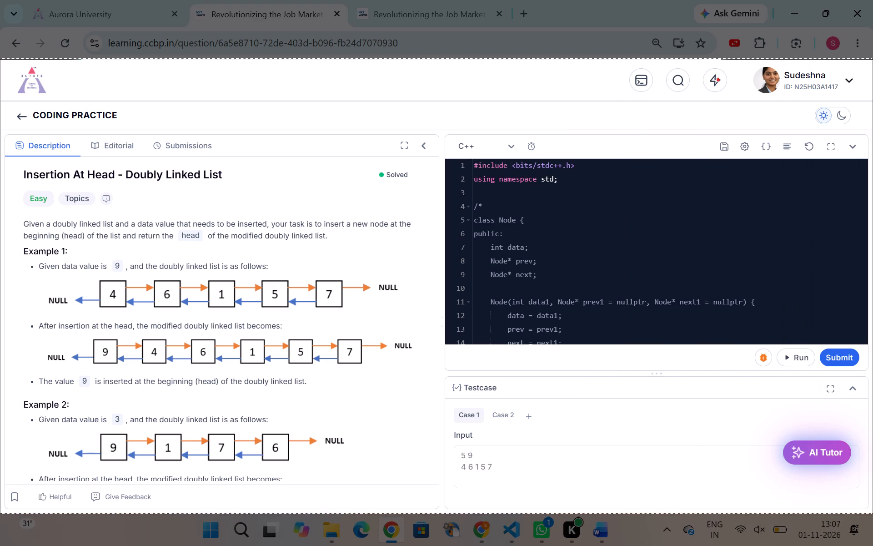
left_click_drag(872, 513, 872, 513)
left_click(616, 531)
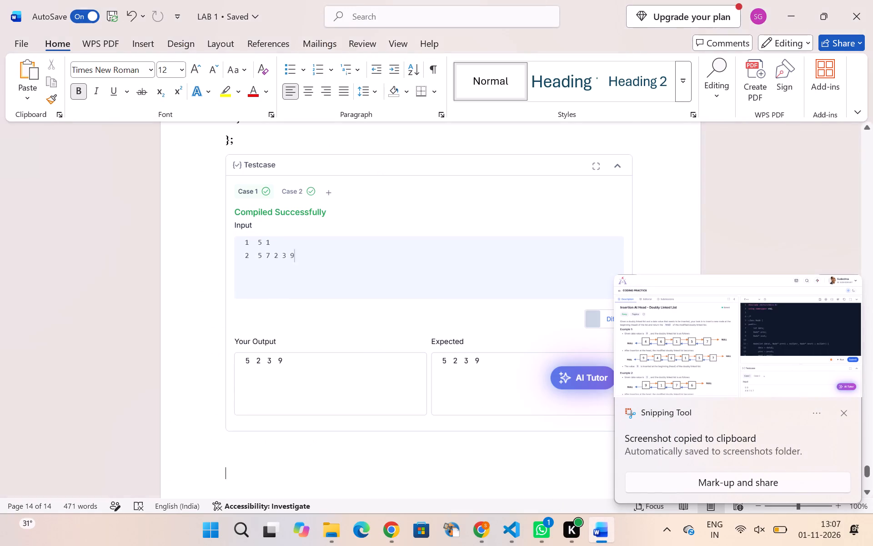
key("ctrl+v")
key("Return")
type("CODE:")
key("Return")
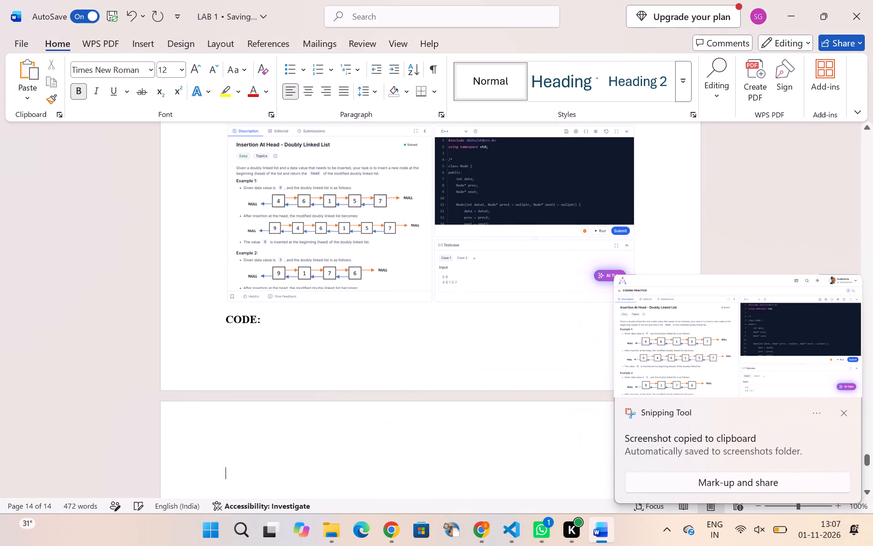
In Chrome, delete the commented-out block from the Node class through the array-to-list function in the Insertion At Head code.
left_click(392, 523)
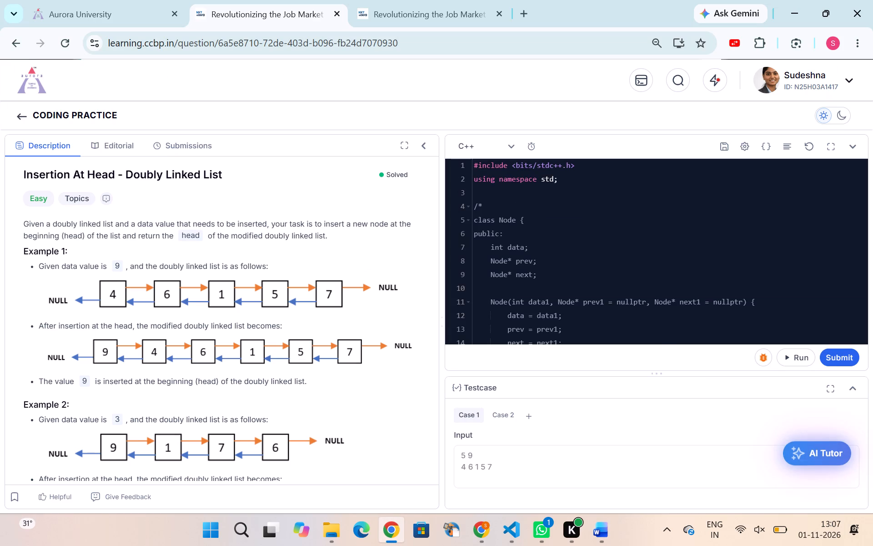
scroll(660, 312, "down", 8)
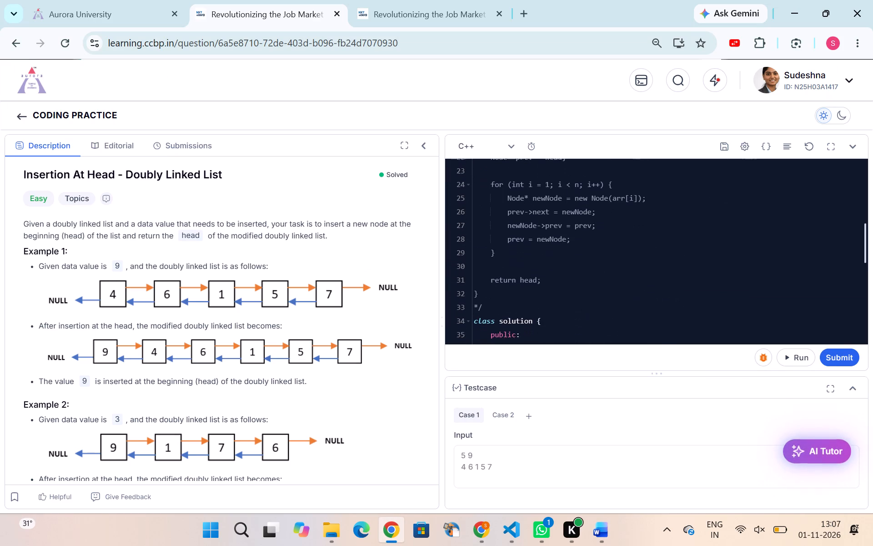
scroll(660, 312, "down", 1)
left_click_drag(514, 296, 485, 126)
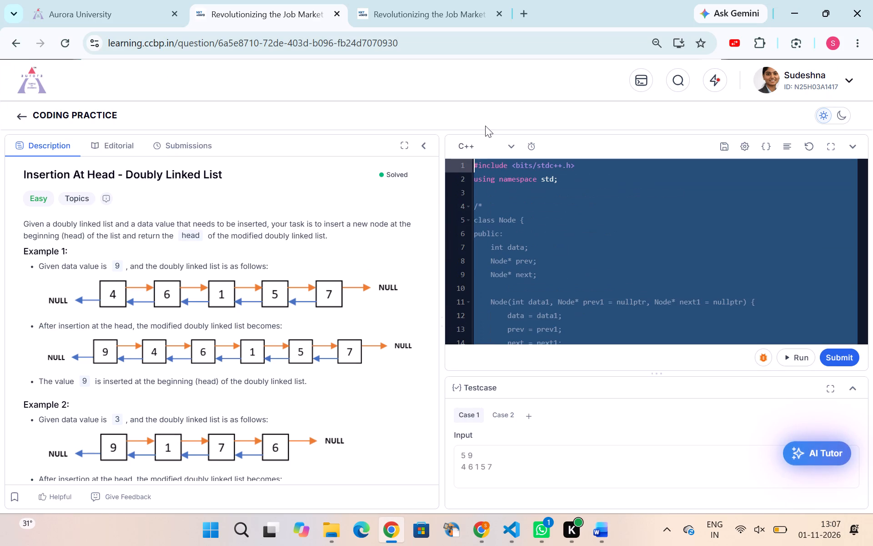
left_click_drag(485, 126, 476, 199)
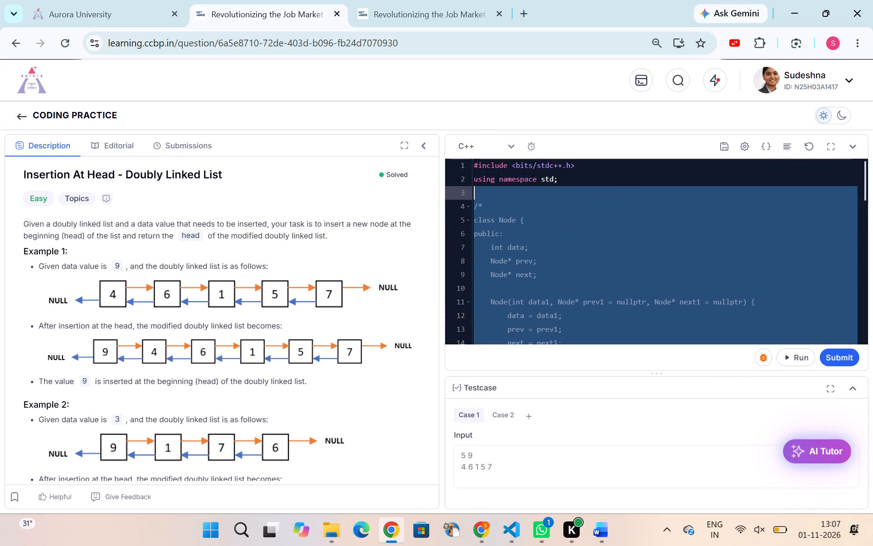
left_click_drag(476, 199, 477, 201)
key("BackSpace")
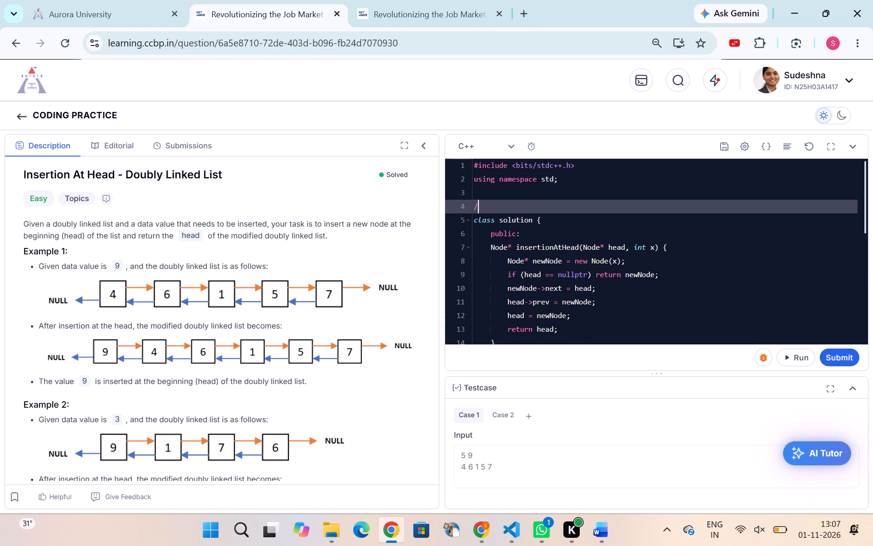
Capture the Insertion At Head problem page again with the shortened code and paste it below "CODE:" in LAB 1.
key("shift+super+s")
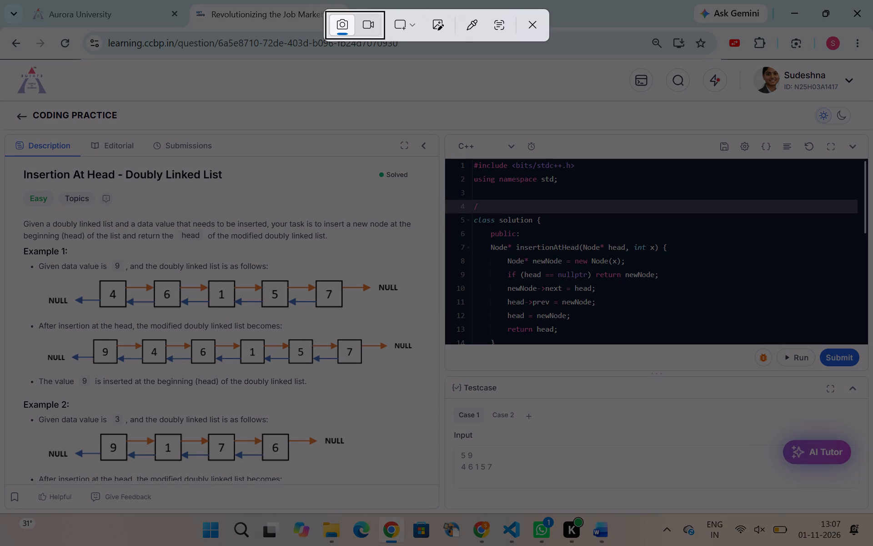
left_click_drag(0, 58, 872, 516)
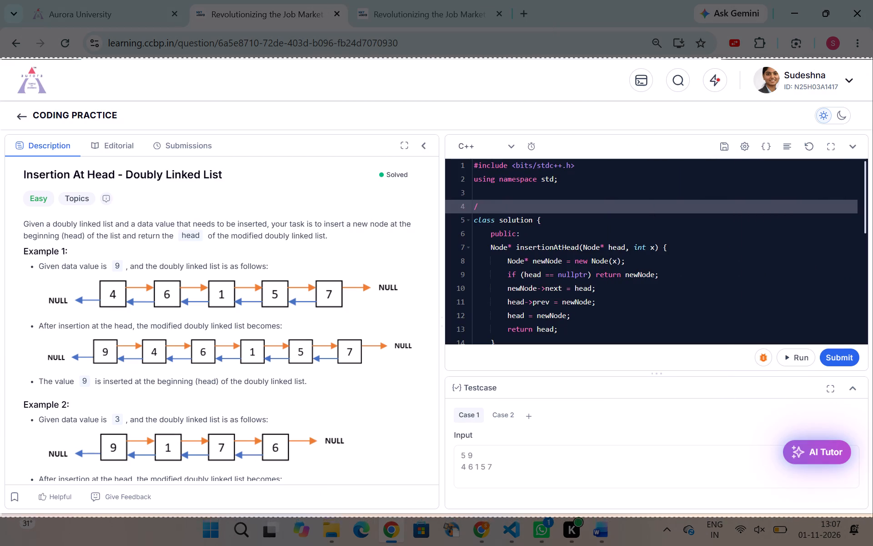
left_click_drag(872, 516, 872, 510)
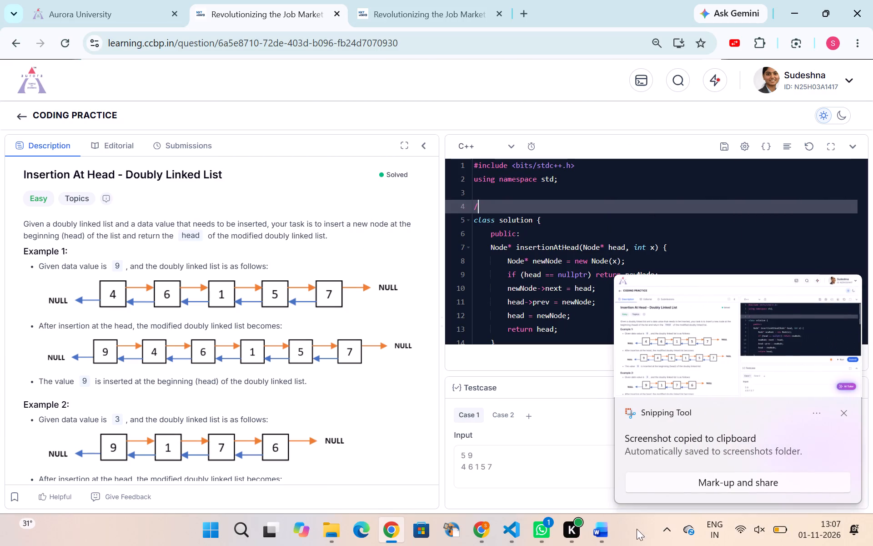
left_click(611, 536)
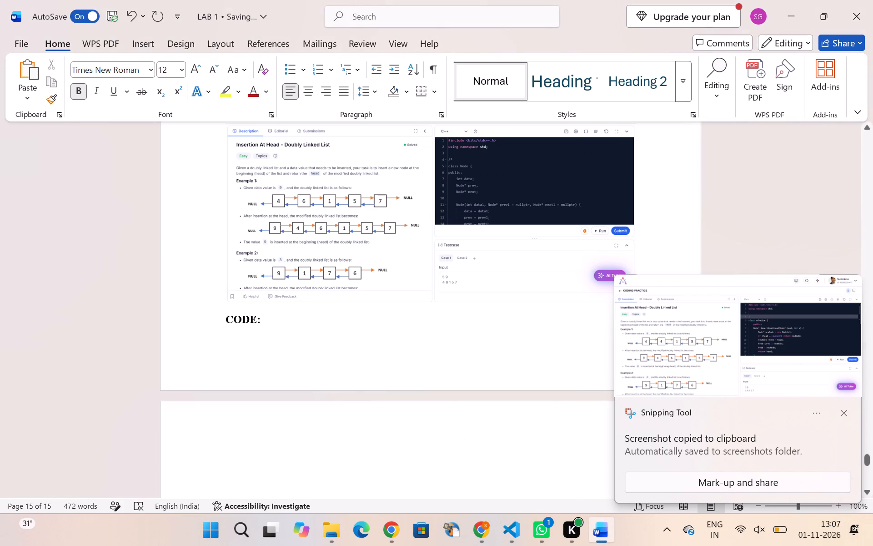
key("ctrl+v")
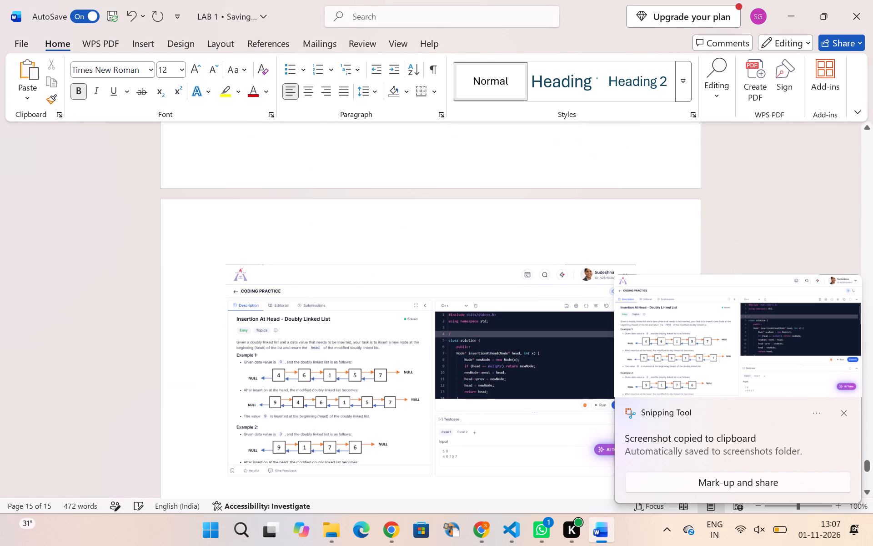
Delete the second Insertion At Head problem screenshot, the one with the shortened code, from below "CODE:" in LAB 1.
scroll(542, 442, "up", 2)
scroll(417, 313, "up", 1)
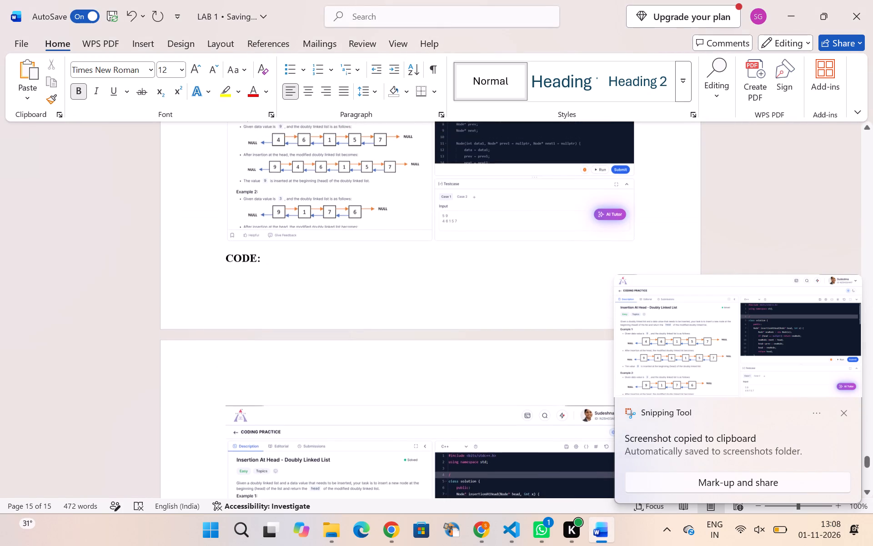
scroll(417, 313, "up", 2)
scroll(417, 313, "down", 2)
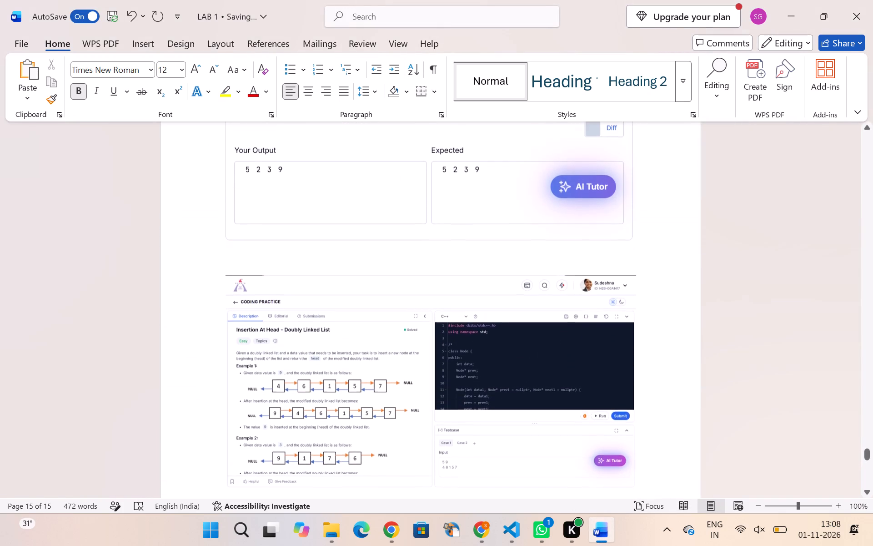
scroll(417, 313, "down", 1)
left_click(381, 172)
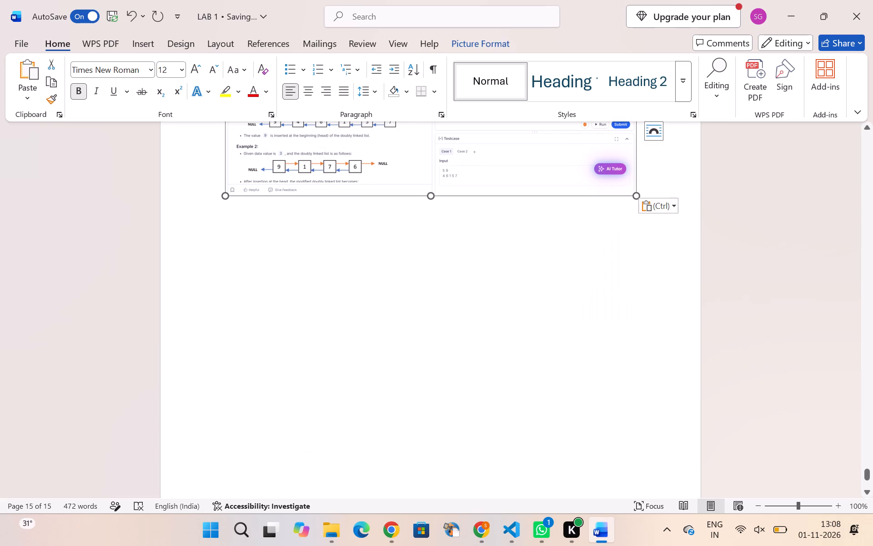
key("BackSpace")
scroll(381, 172, "up", 2)
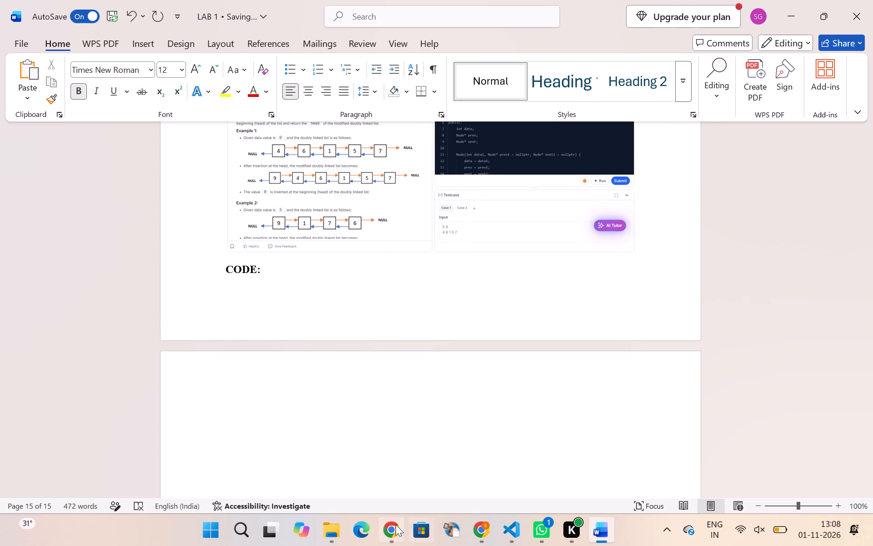
In Chrome, copy the Insertion At Head code from the first include line through the end of the solution class and paste it below "CODE:" in LAB 1.
left_click(388, 526)
scroll(622, 267, "down", 4)
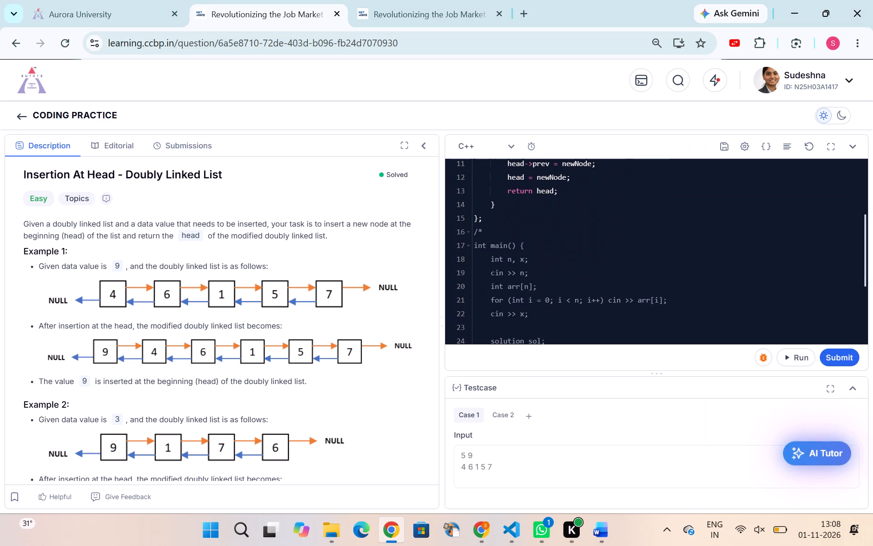
left_click_drag(532, 221, 494, 85)
key("ctrl+c")
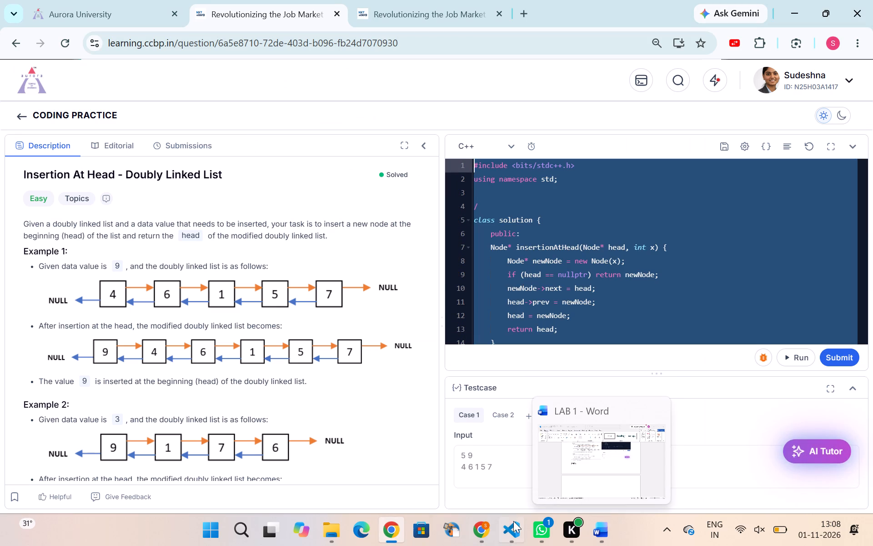
left_click(592, 528)
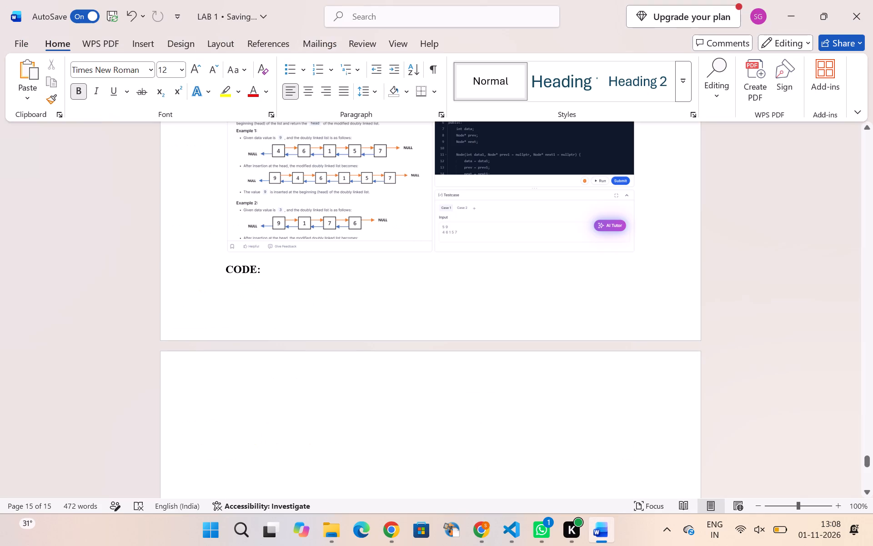
key("ctrl+v")
key("Return")
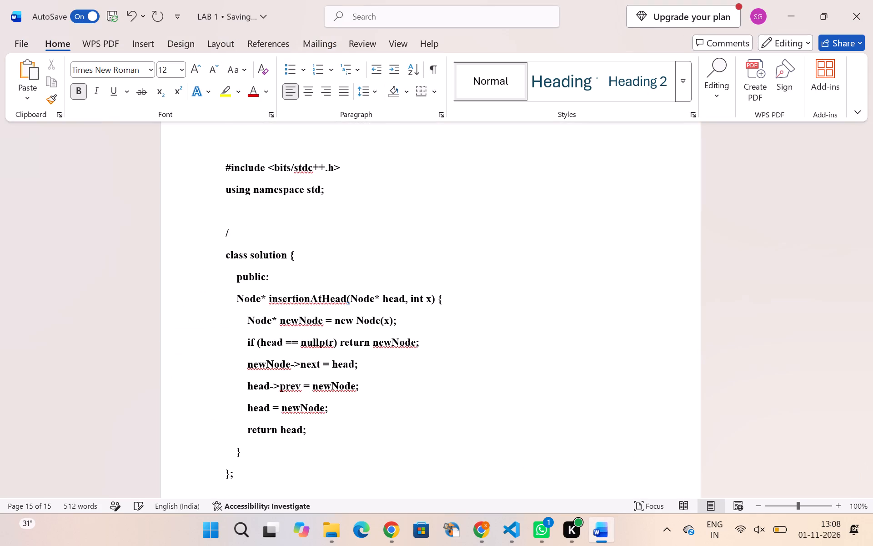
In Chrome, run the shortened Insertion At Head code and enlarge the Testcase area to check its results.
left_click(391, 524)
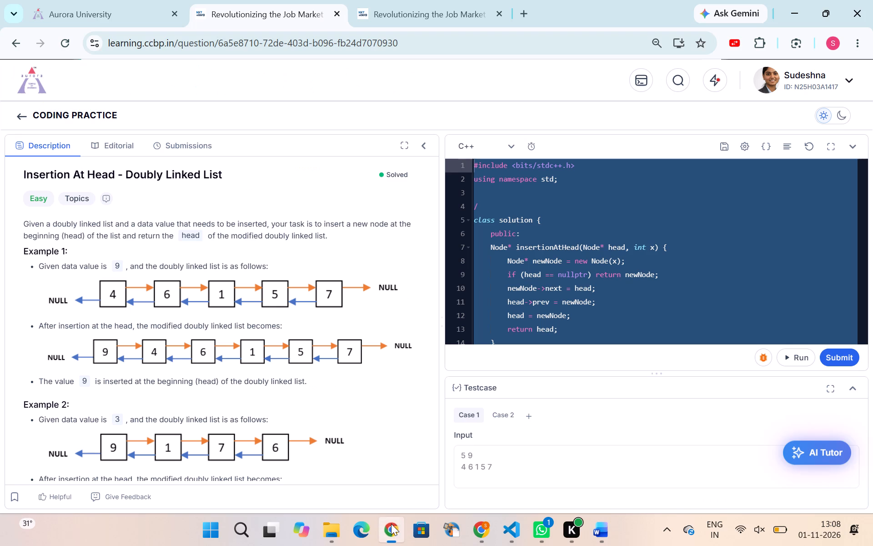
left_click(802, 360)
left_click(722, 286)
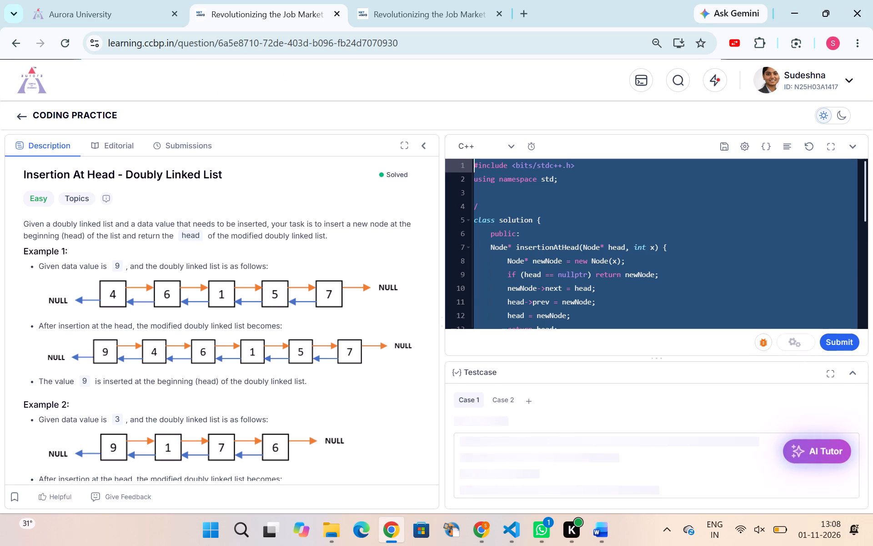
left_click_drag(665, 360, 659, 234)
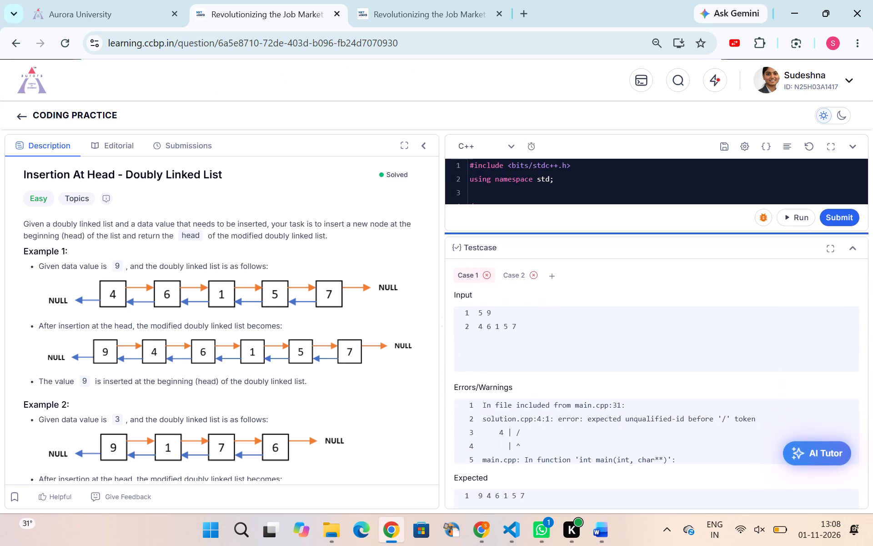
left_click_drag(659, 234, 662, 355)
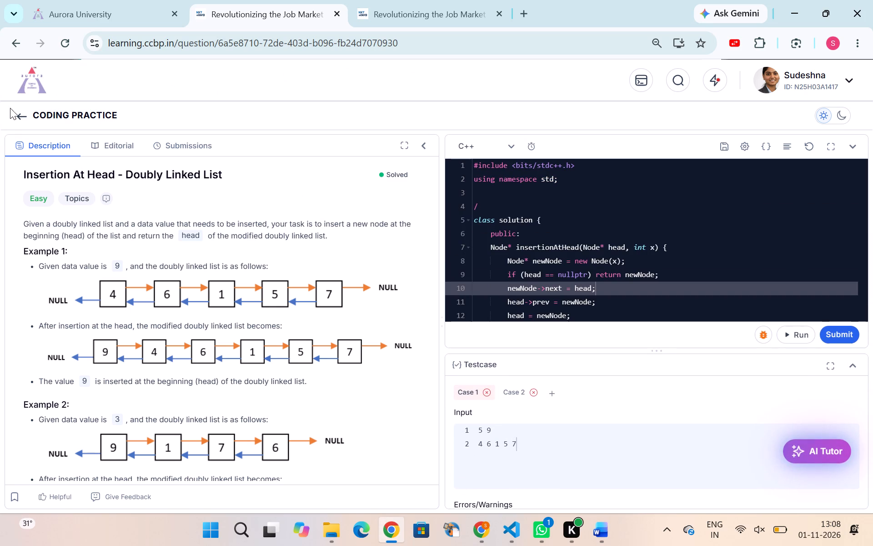
Reopen Insertion At Head - Doubly Linked List and replace all the editor code with the CPP code implementation from its Editorial.
left_click(25, 111)
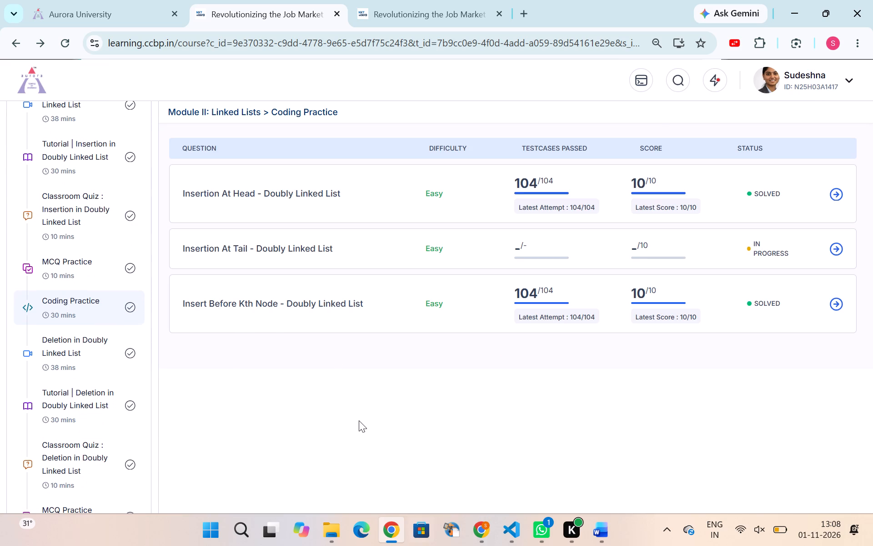
double_click(453, 204)
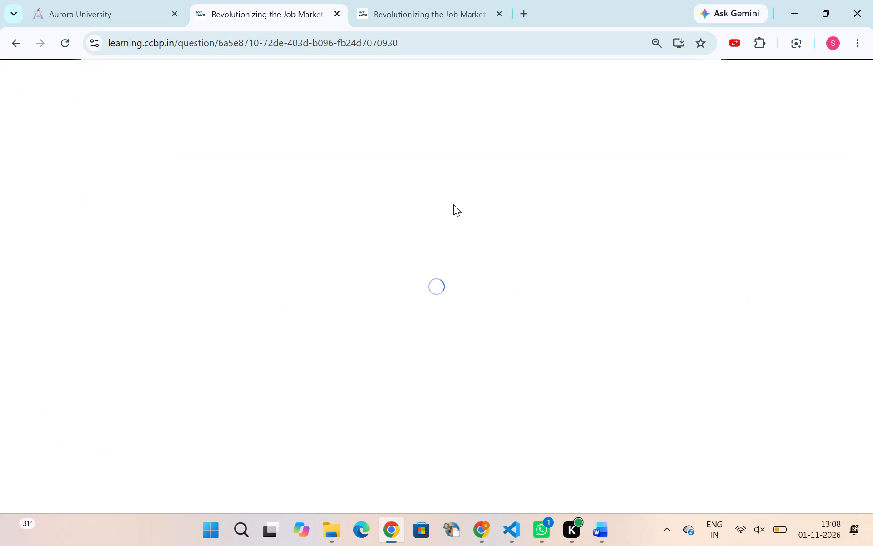
left_click(118, 140)
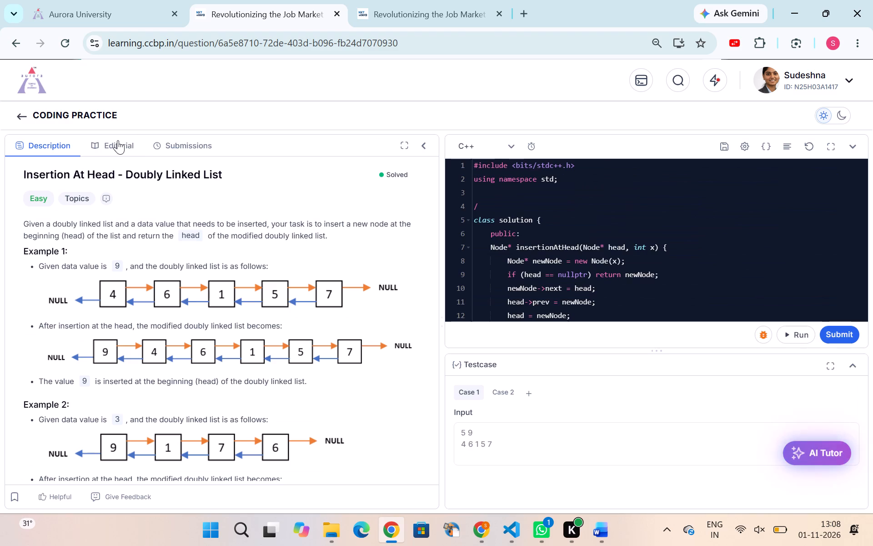
scroll(219, 363, "down", 8)
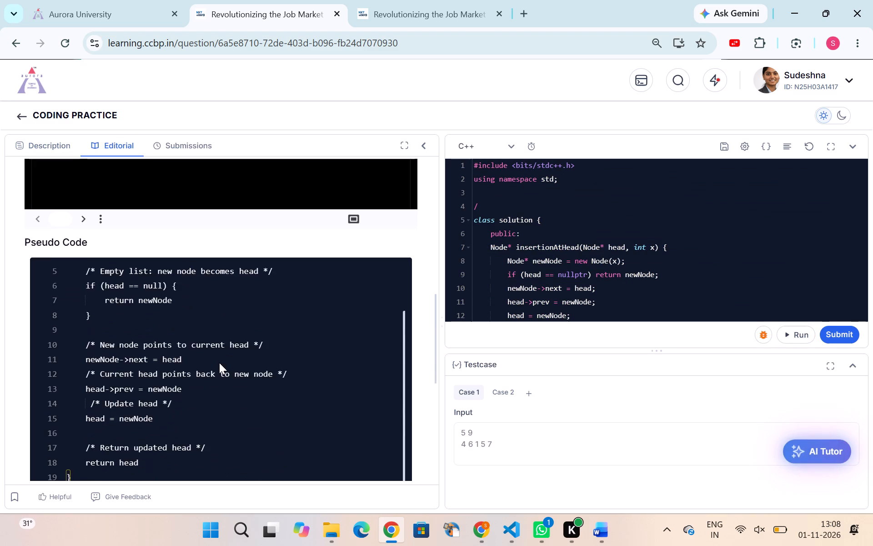
scroll(219, 363, "down", 3)
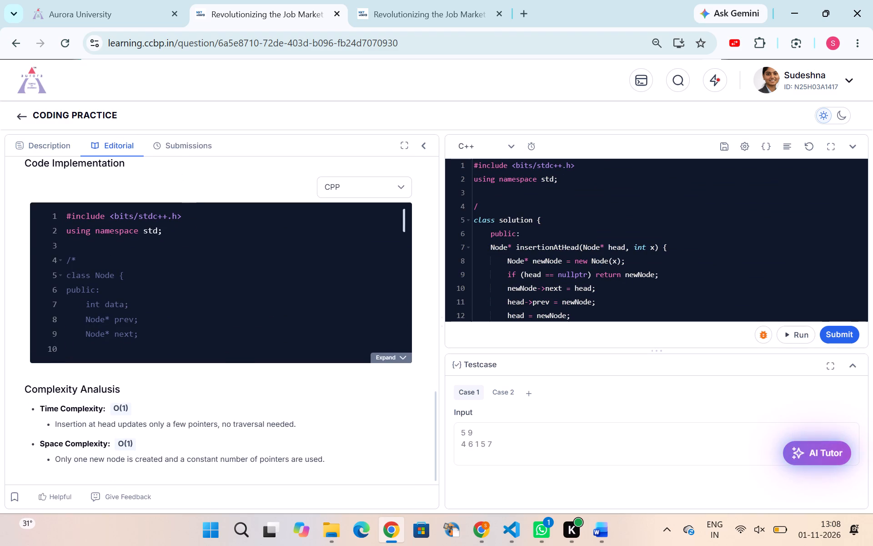
left_click(198, 237)
key("ctrl+a")
key("ctrl+c")
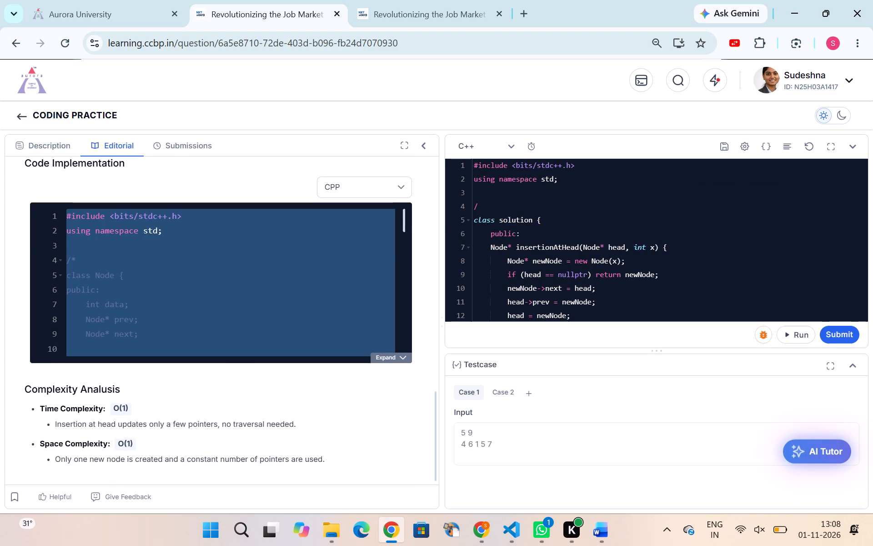
left_click(475, 226)
key("ctrl+a")
key("ctrl+v")
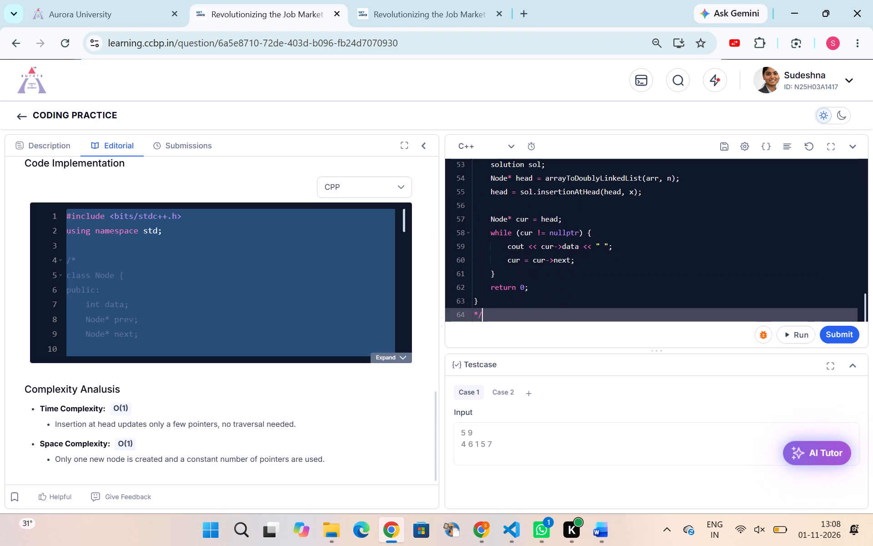
Run the restored Insertion At Head code and enlarge the Testcase area so input, output and expected output all show.
left_click(789, 332)
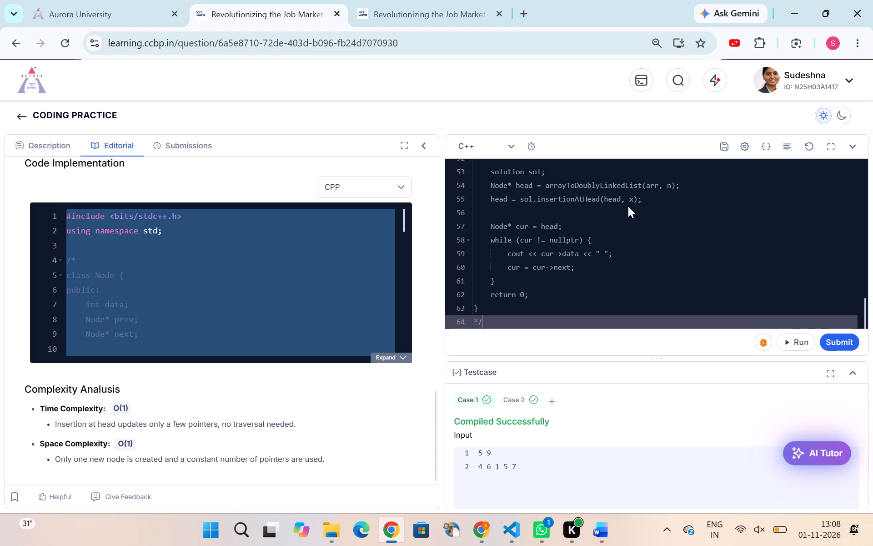
left_click(366, 274)
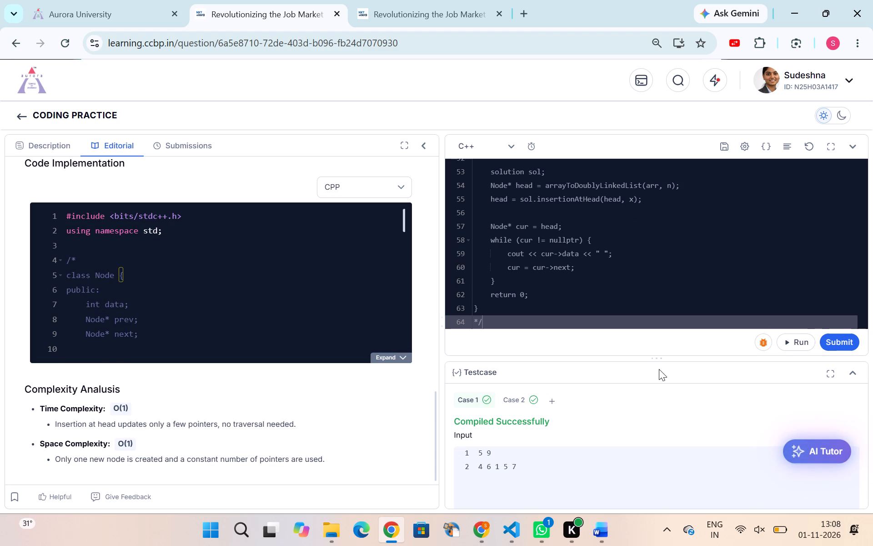
left_click_drag(658, 359, 646, 214)
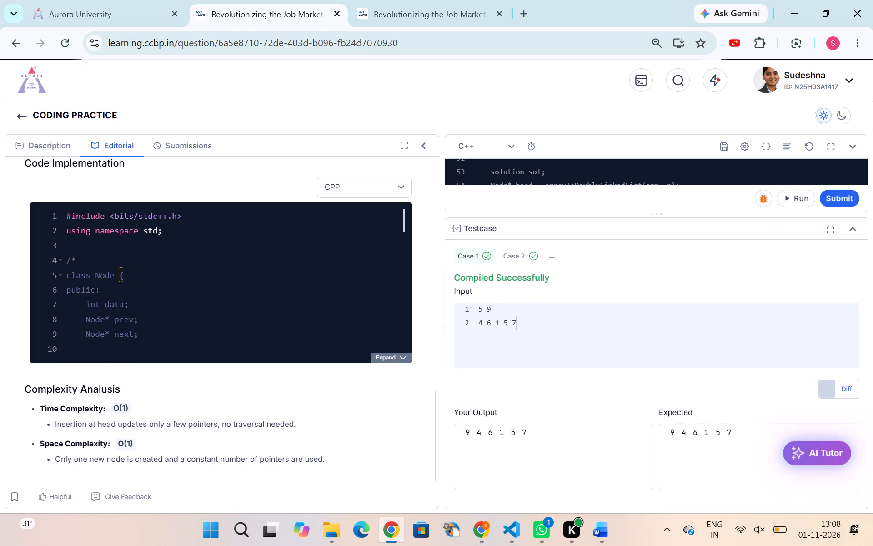
Capture the Insertion At Head Testcase results and paste the screenshot below the code in LAB 1 in Word, adding a new line after it.
key("shift+super+s")
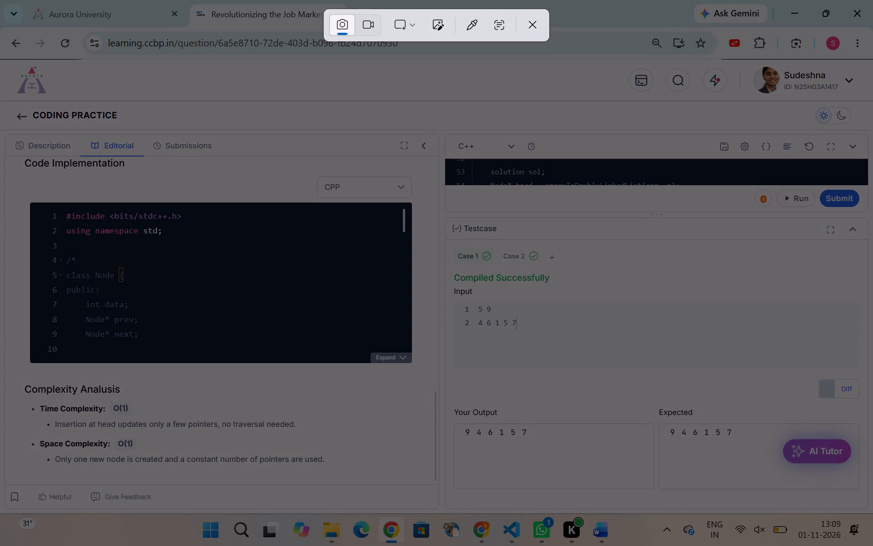
left_click_drag(448, 216, 872, 516)
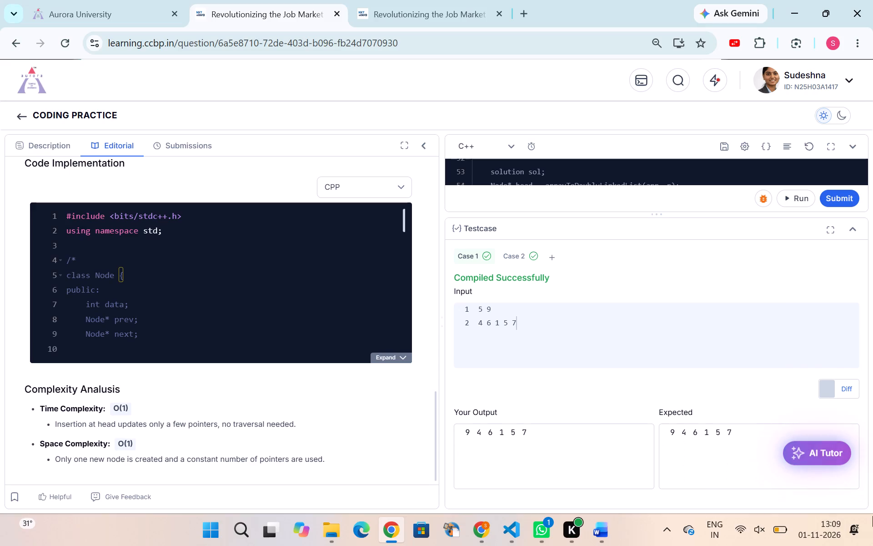
left_click(604, 522)
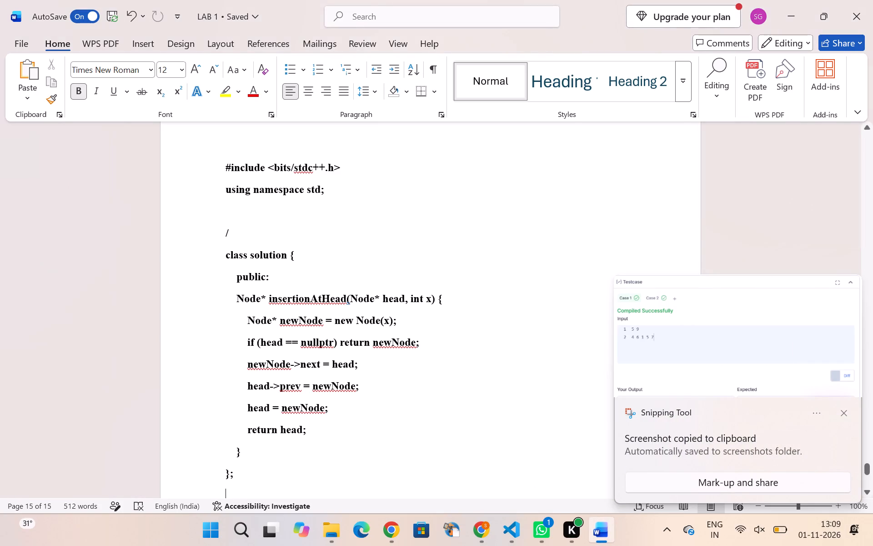
key("ctrl+v")
scroll(496, 445, "down", 1)
key("Return")
key("Return")
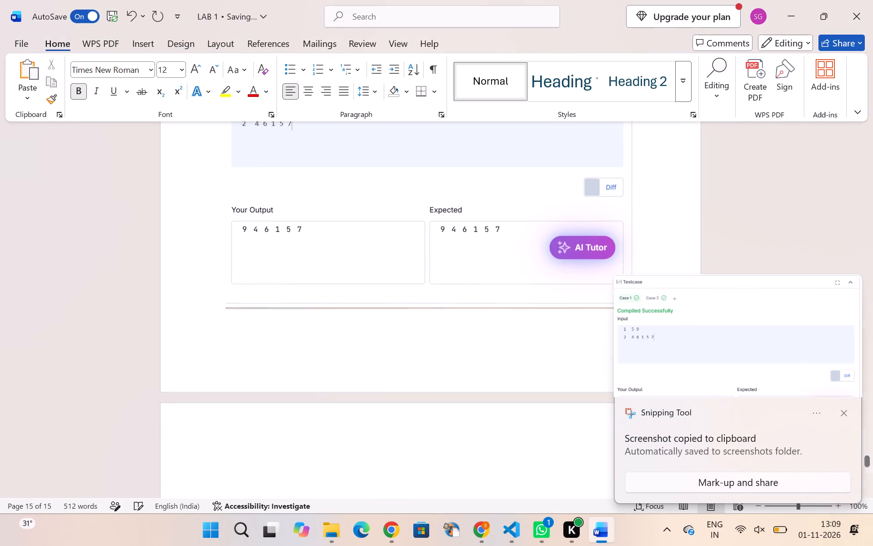
key("BackSpace")
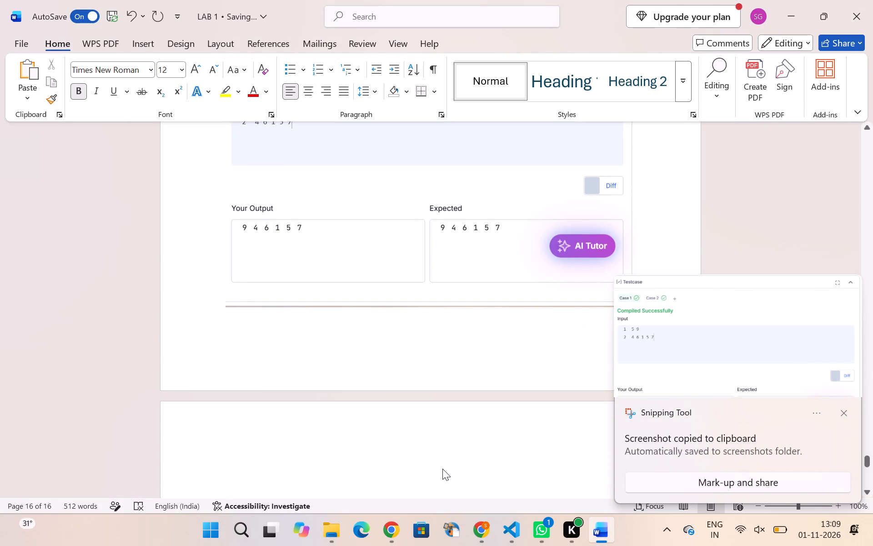
In Chrome, go back to the Coding Practice question list and open Insert Before Kth Node - Doubly Linked List.
left_click(398, 519)
scroll(217, 311, "up", 5)
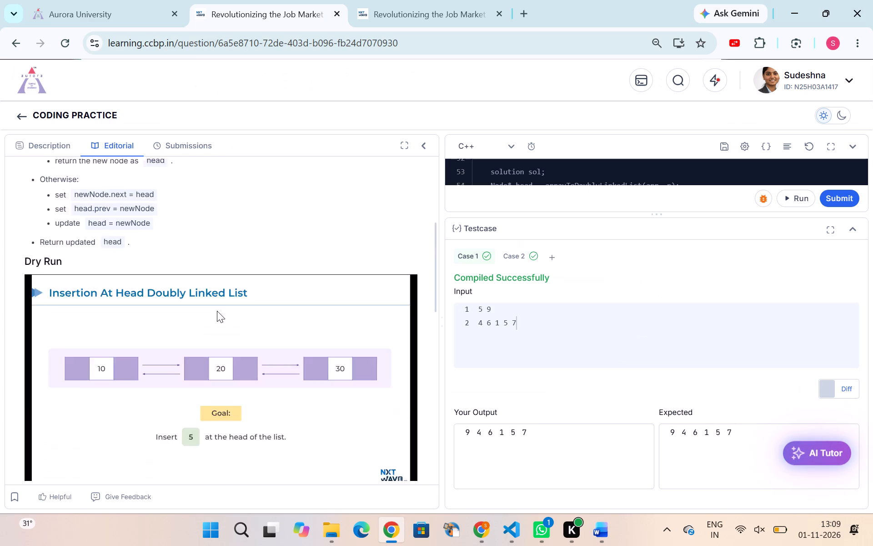
left_click(45, 148)
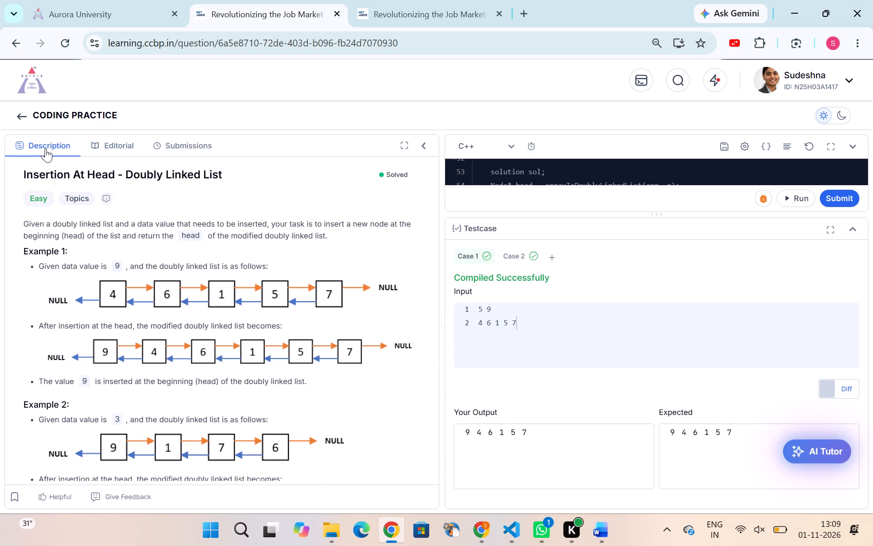
left_click(21, 113)
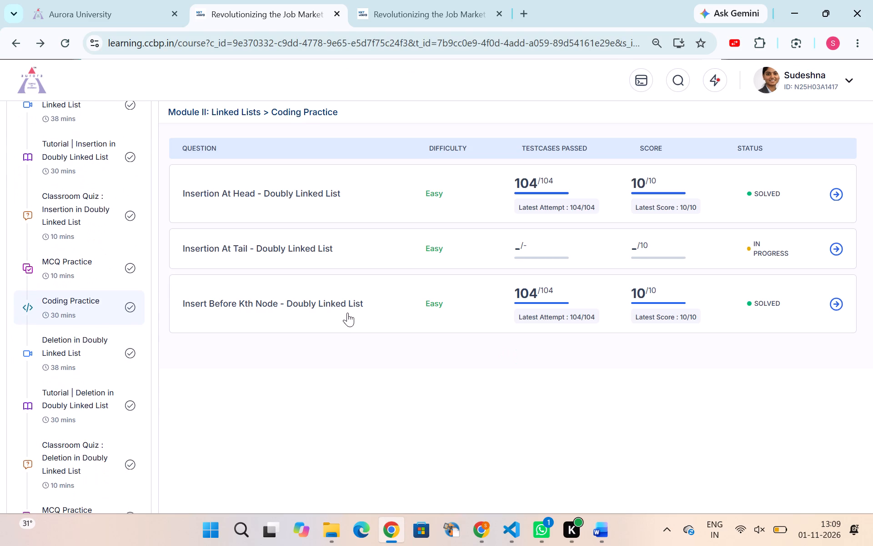
left_click(347, 313)
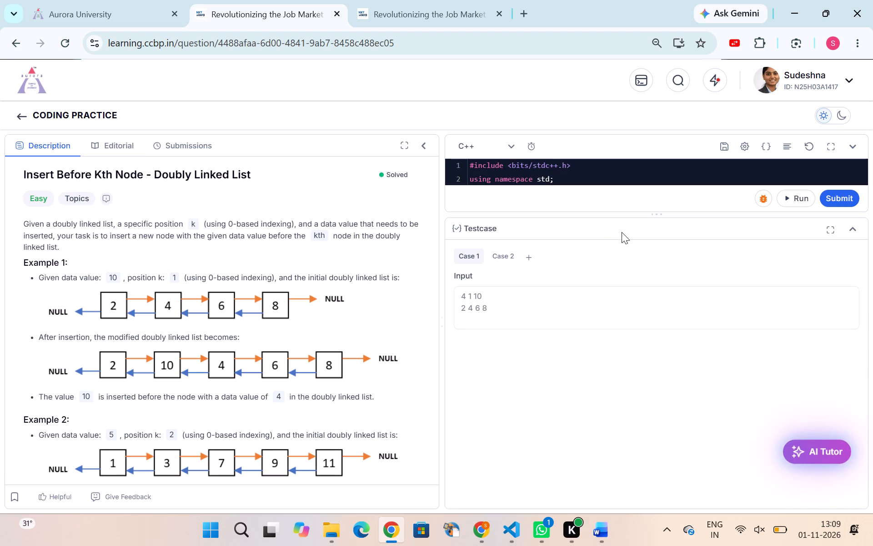
Capture the Insert Before Kth Node problem page with the editor enlarged, paste it in LAB 1 in Word, and add the heading "CODE:" below.
left_click_drag(631, 215, 632, 379)
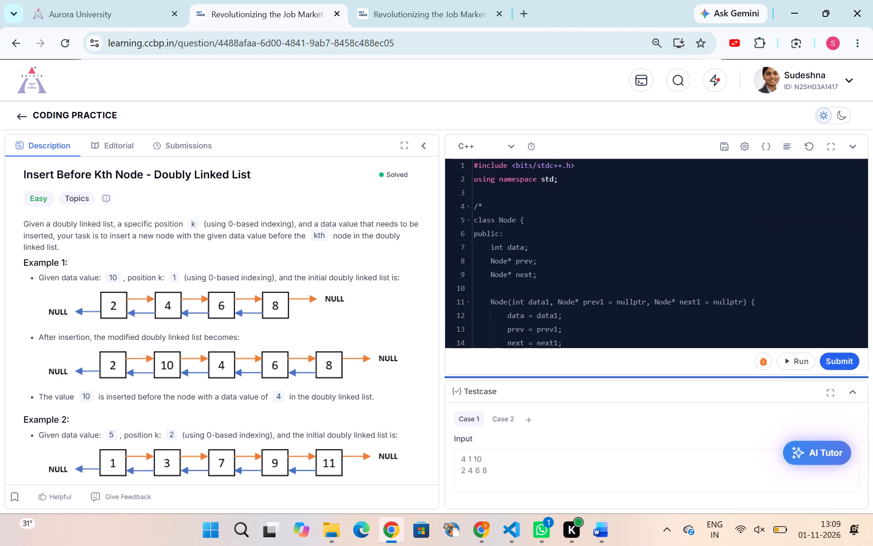
key("shift+super+s")
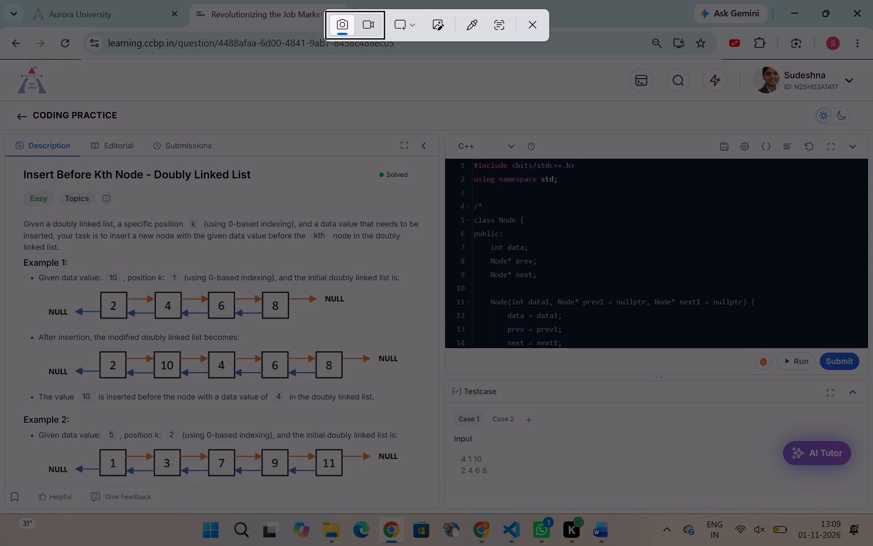
left_click_drag(0, 58, 872, 514)
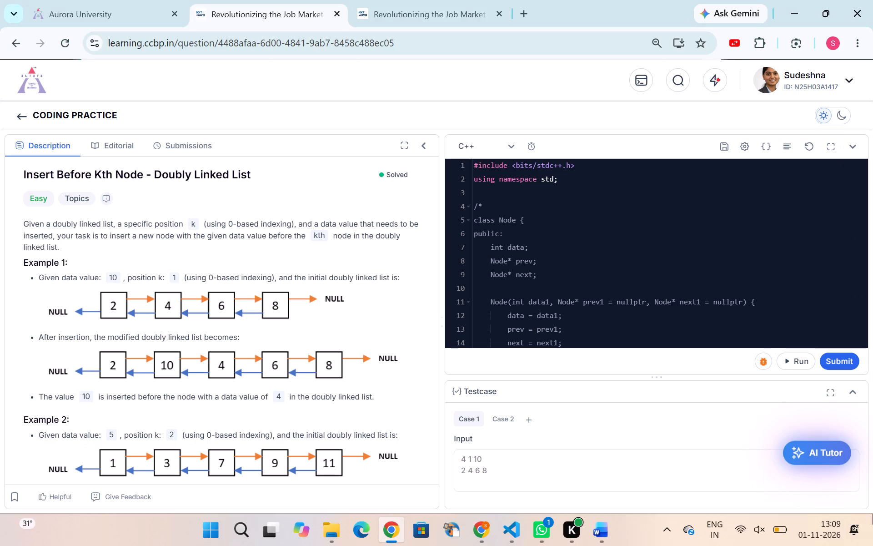
left_click(604, 518)
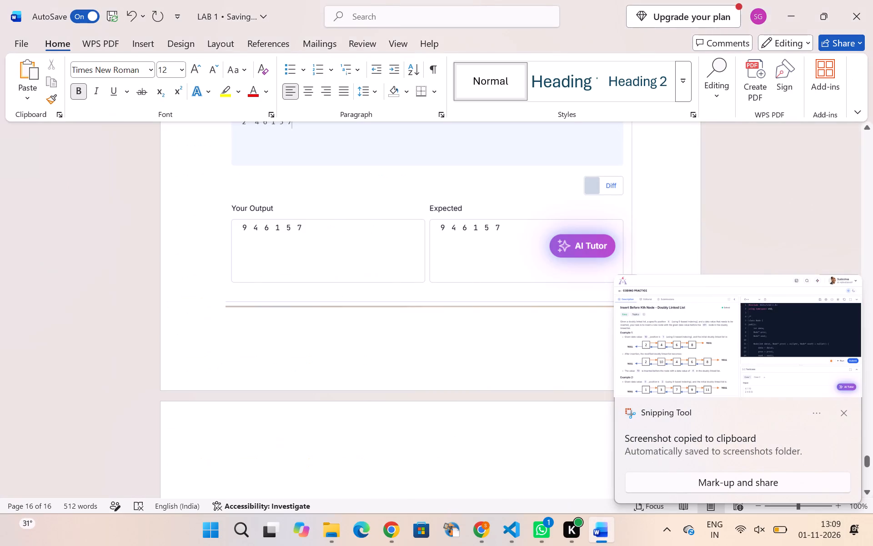
key("ctrl+v")
key("Return")
type("CODE:")
key("Return")
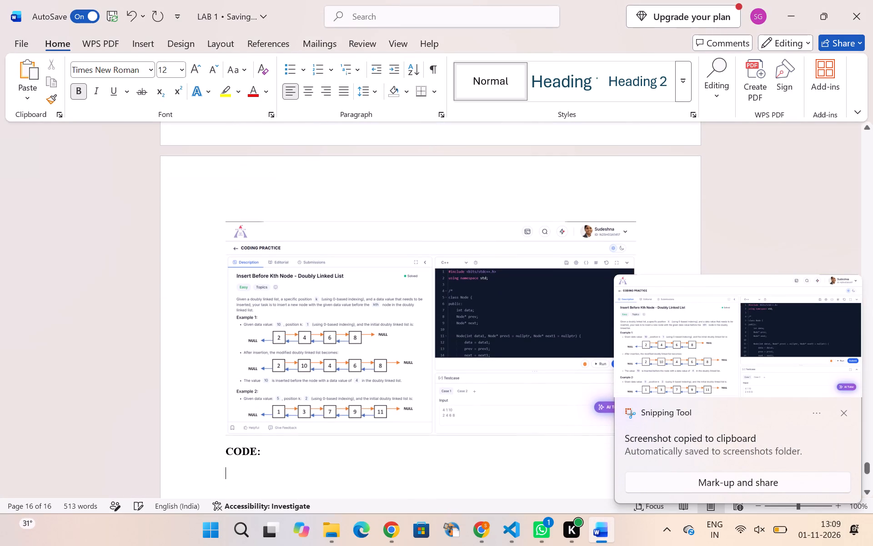
Back in Chrome, run the Insert Before Kth Node code and enlarge the Testcase area to show input, output and expected output.
left_click(397, 527)
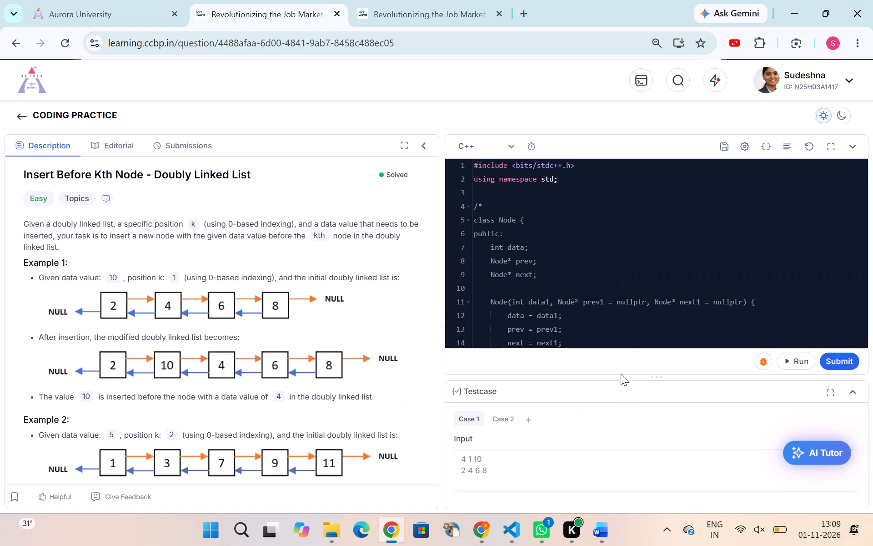
scroll(597, 316, "down", 3)
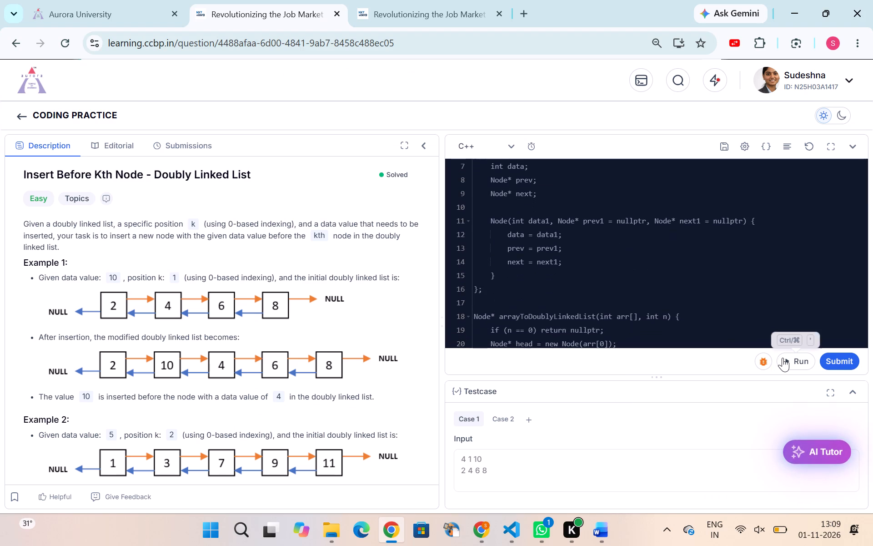
left_click(783, 358)
left_click_drag(665, 360, 660, 337)
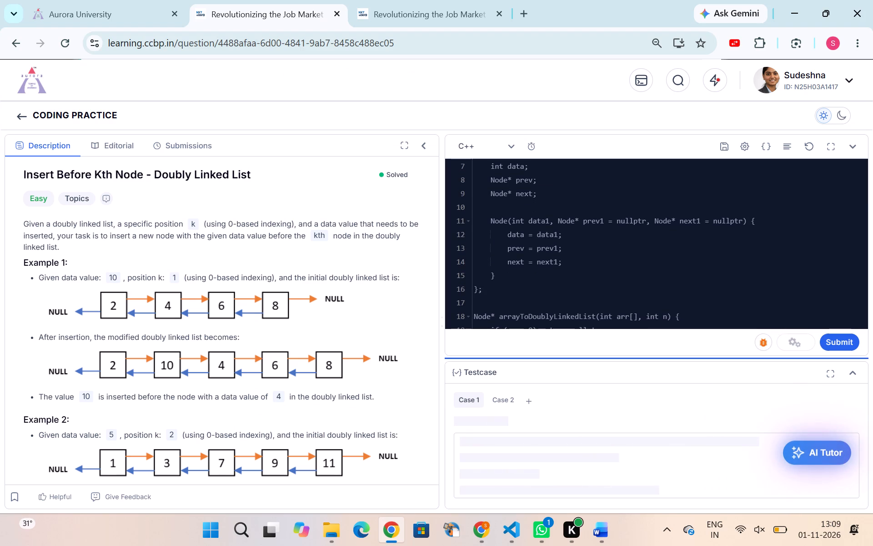
left_click_drag(660, 337, 646, 229)
Capture the Testcase results, paste the screenshot below "CODE:" in LAB 1 in Word, and insert an empty line between heading and screenshot.
key("shift+super+s")
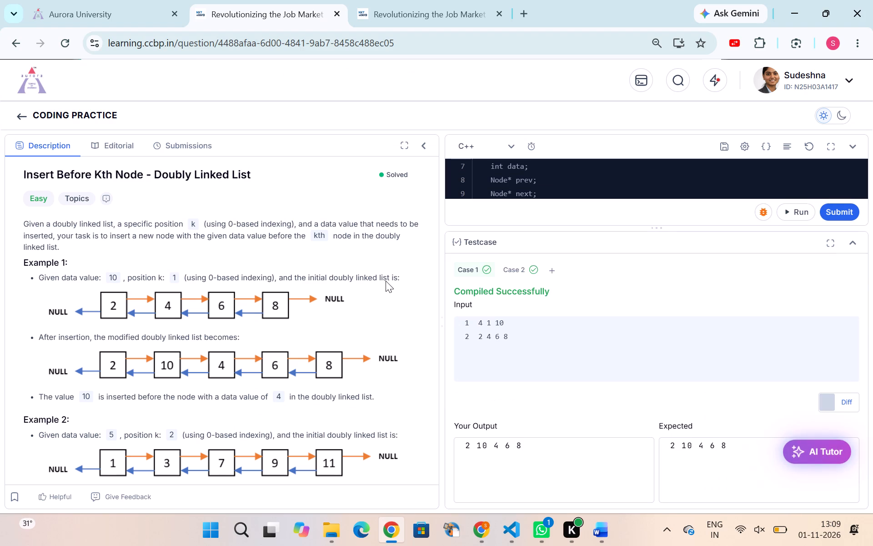
left_click_drag(445, 228, 819, 466)
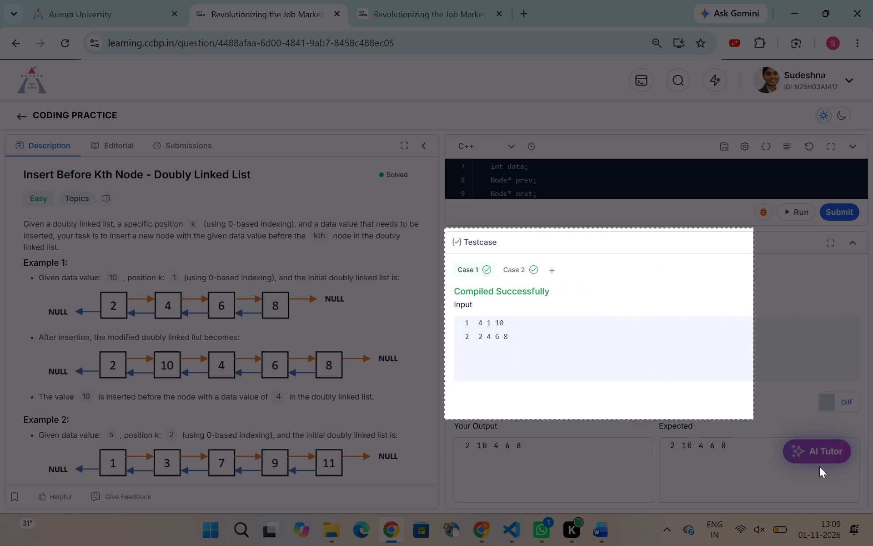
left_click_drag(819, 466, 872, 511)
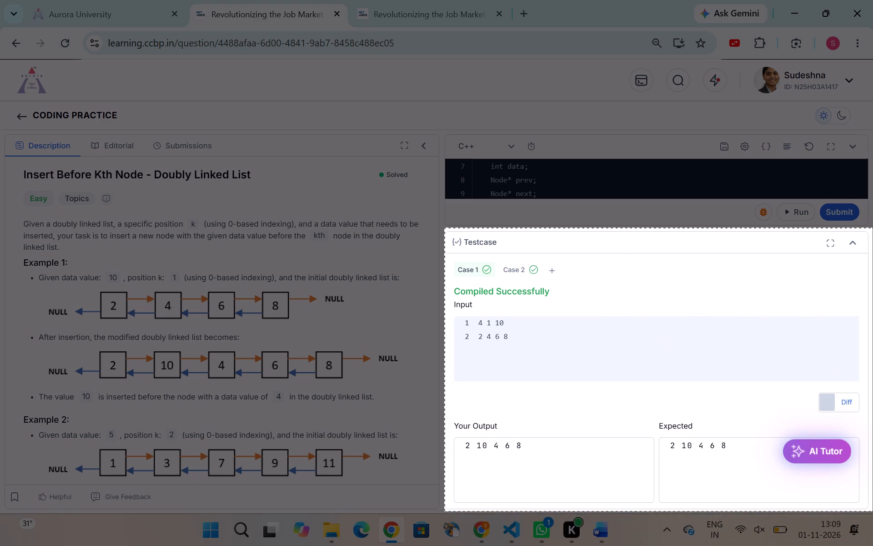
left_click_drag(872, 511, 872, 510)
left_click(606, 524)
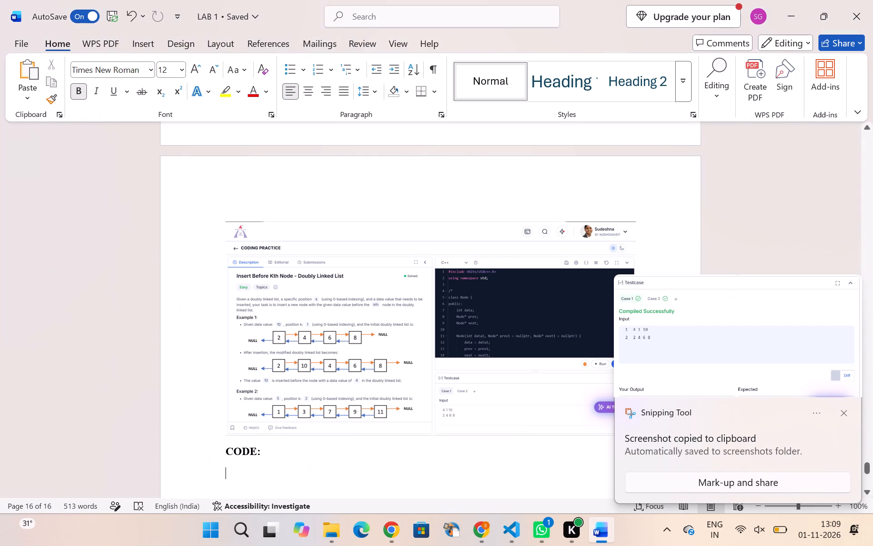
key("ctrl+v")
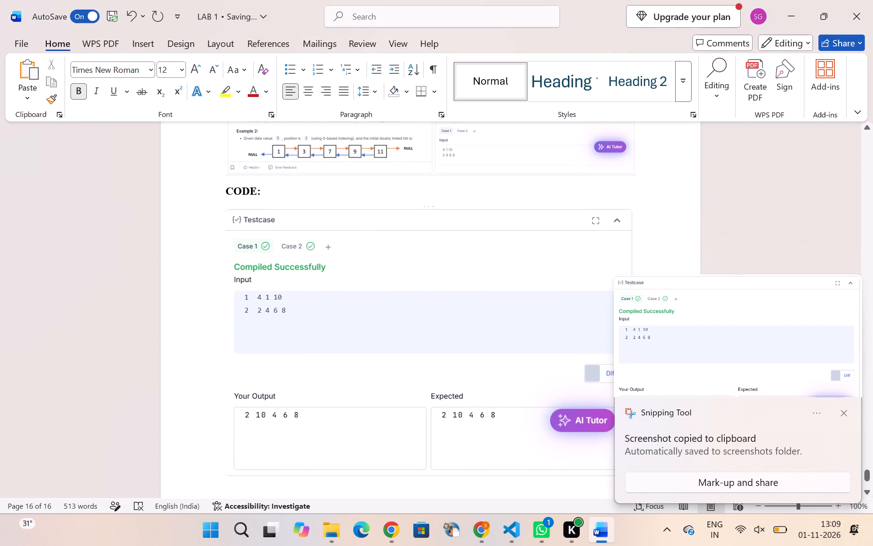
left_click(316, 196)
key("Return")
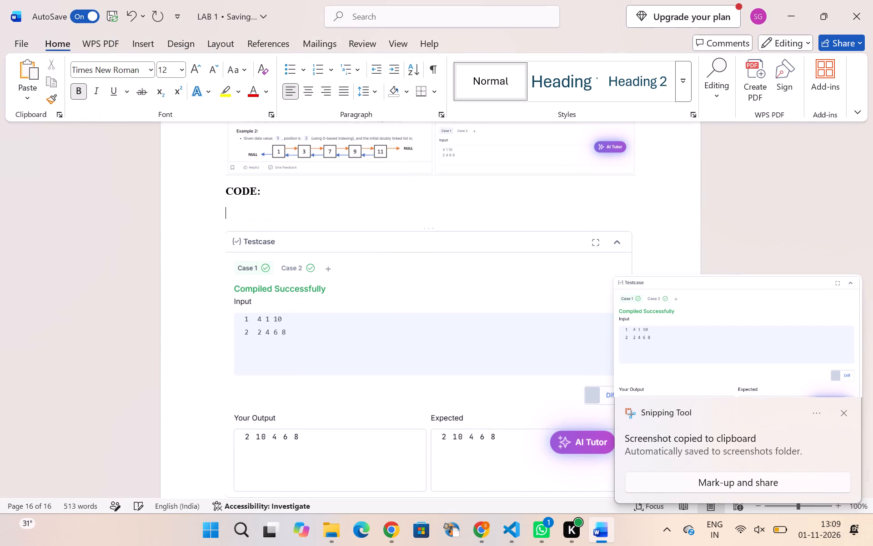
In Chrome, enlarge the code editor and delete the commented block containing the Node class and the arrayToDoublyLinkedList function.
left_click(384, 521)
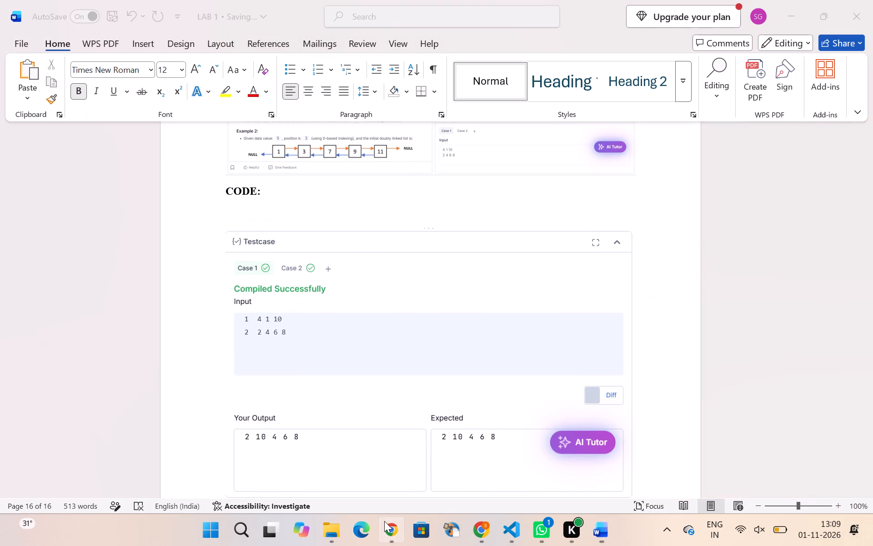
left_click_drag(691, 227, 692, 492)
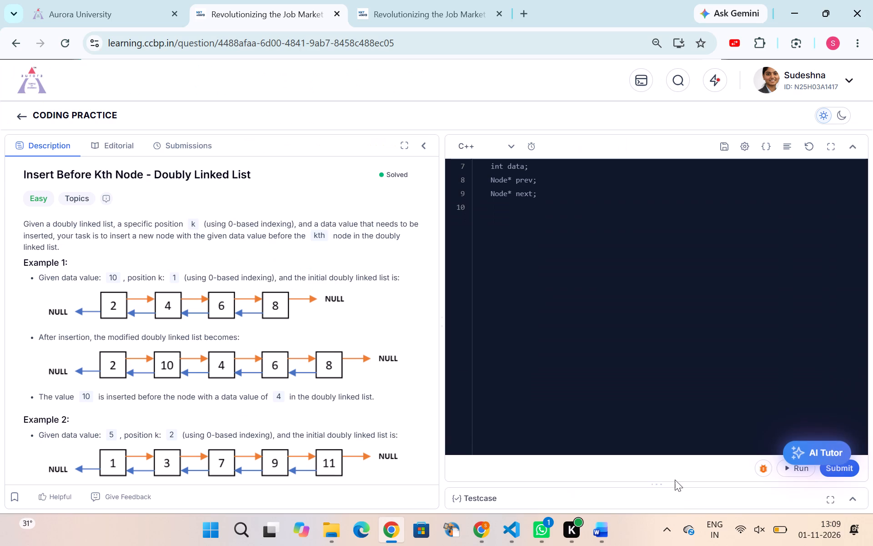
scroll(572, 335, "up", 5)
scroll(572, 335, "down", 3)
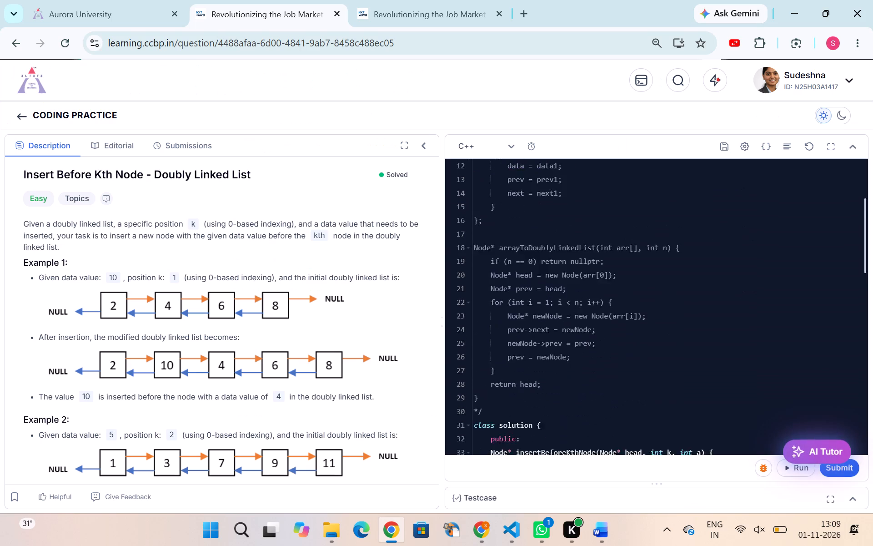
scroll(572, 335, "down", 1)
left_click_drag(502, 358, 482, 201)
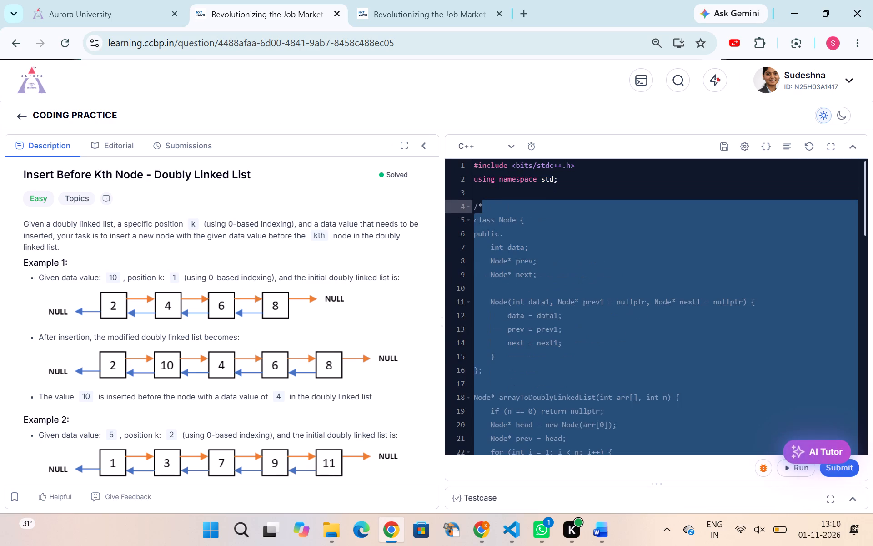
left_click_drag(482, 201, 480, 199)
key("BackSpace")
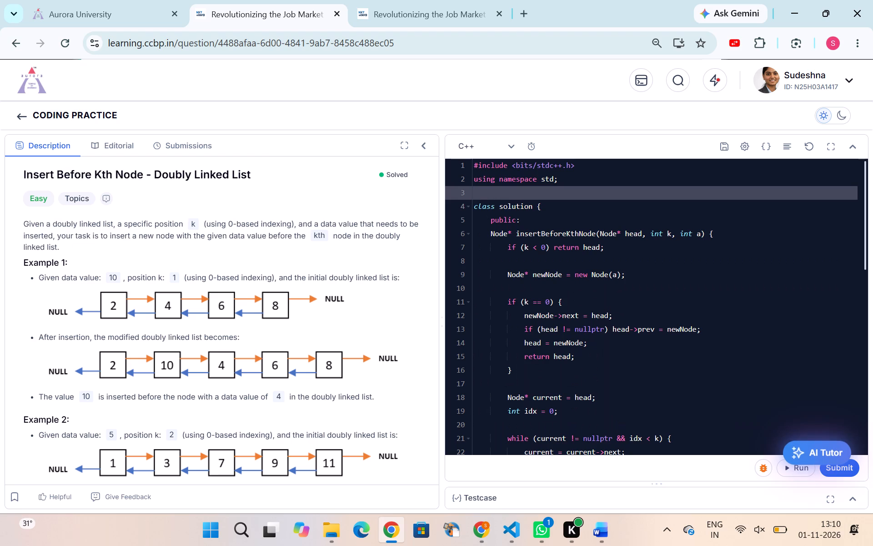
Copy the code from the include line through the end of the solution class and paste it under "CODE:" in LAB 1 in Word.
scroll(568, 329, "down", 5)
scroll(532, 394, "down", 2)
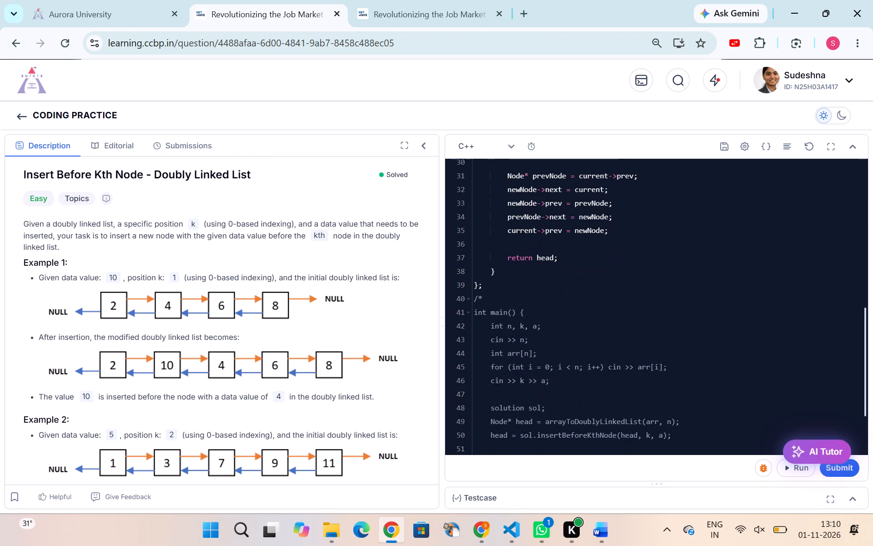
scroll(532, 394, "down", 1)
left_click_drag(485, 286, 456, 99)
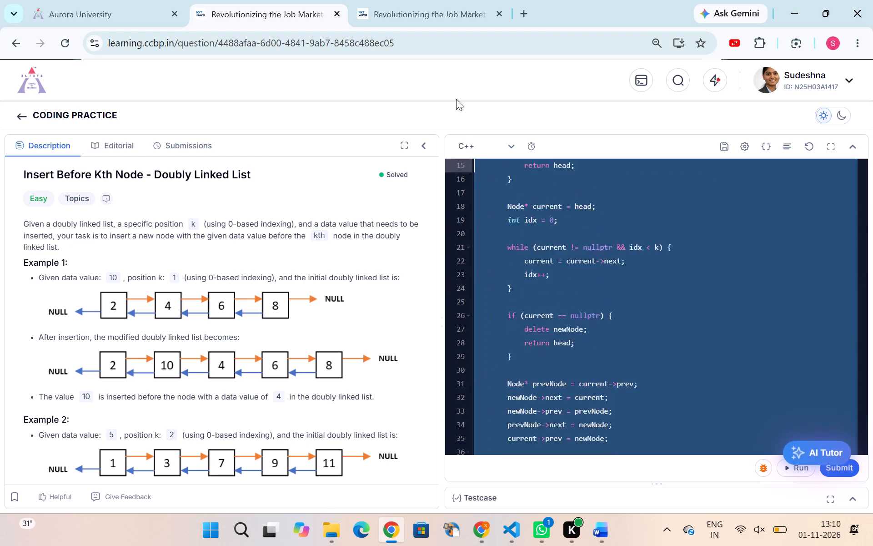
left_click_drag(456, 99, 454, 93)
key("ctrl+c")
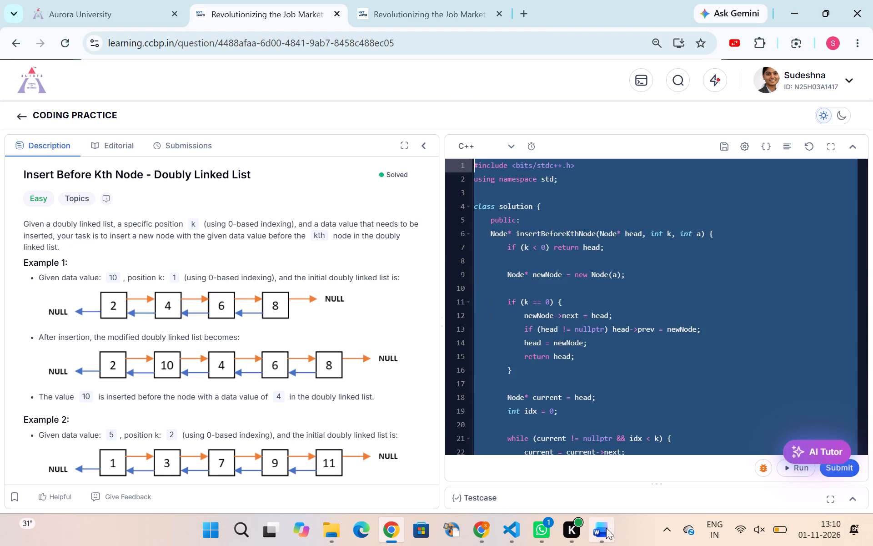
left_click(606, 529)
key("ctrl+v")
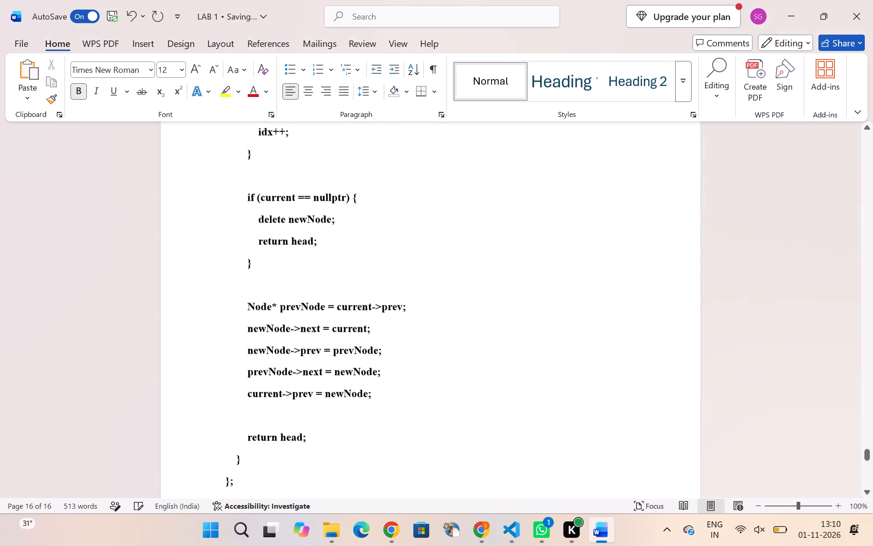
Add two new lines after the Insert Before Kth Node Testcase screenshot at the end of the document.
scroll(487, 447, "down", 2)
scroll(413, 428, "down", 5)
scroll(413, 428, "up", 1)
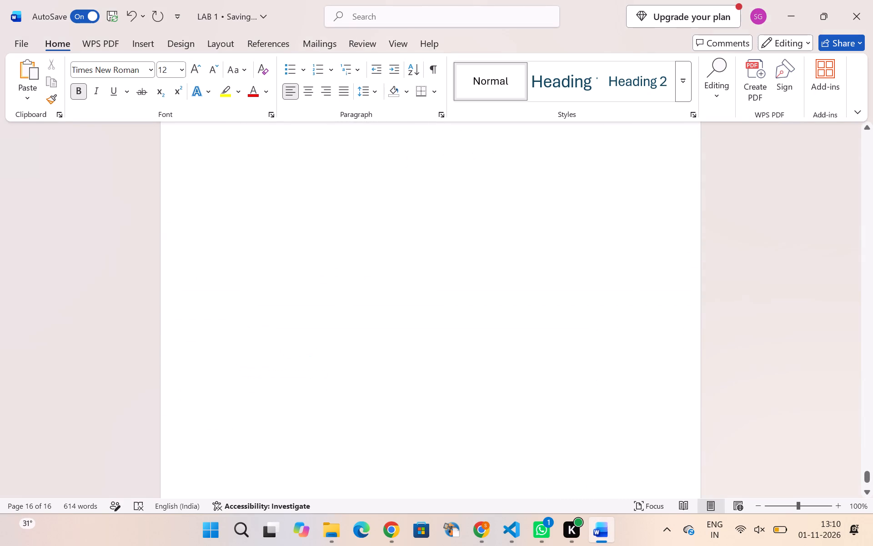
scroll(413, 428, "up", 1)
left_click(652, 290)
key("Return")
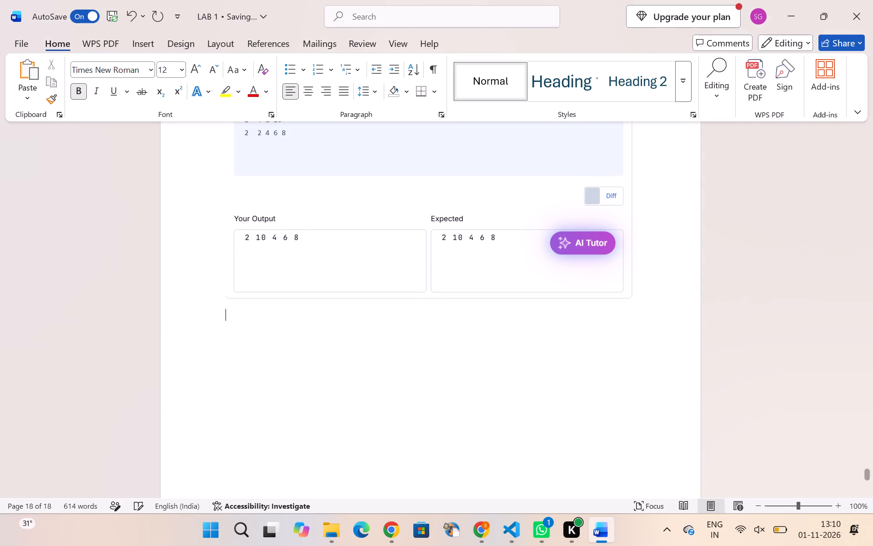
key("Return")
In Chrome, leave this exercise and open Convert Array To Doubly Linked List from the Coding Practice preceding Insertion in Doubly Linked List.
left_click(391, 521)
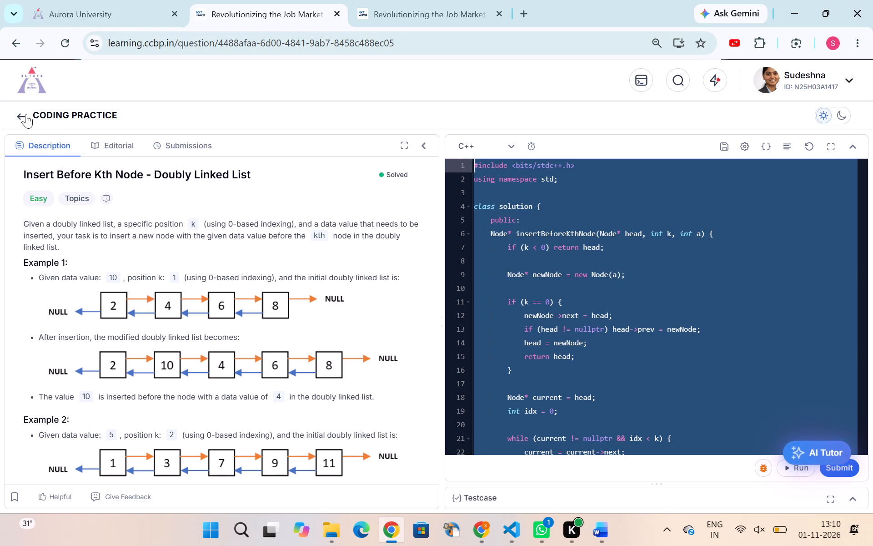
left_click(25, 114)
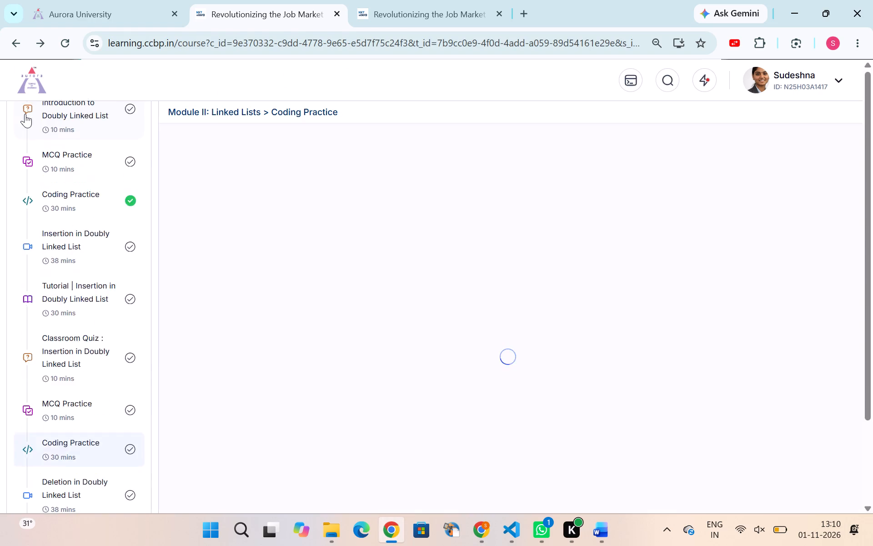
scroll(38, 297, "up", 2)
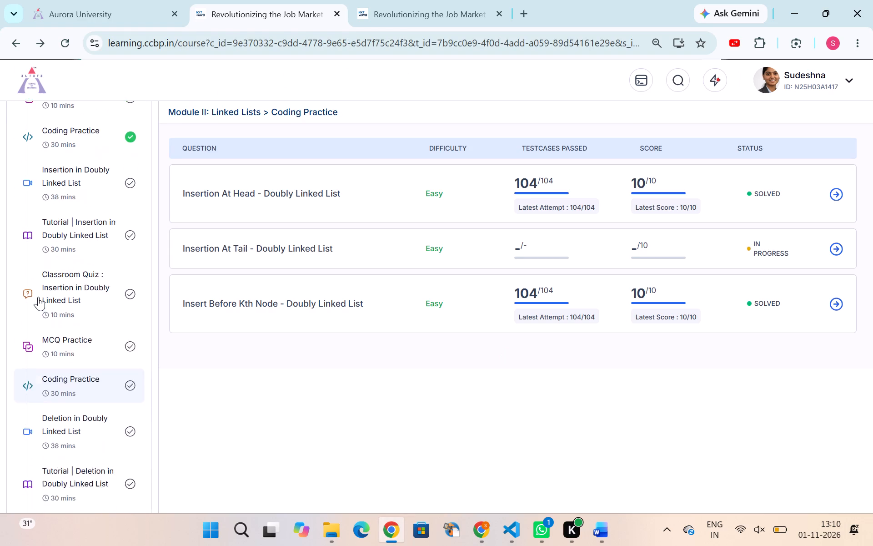
scroll(38, 297, "up", 3)
left_click(97, 301)
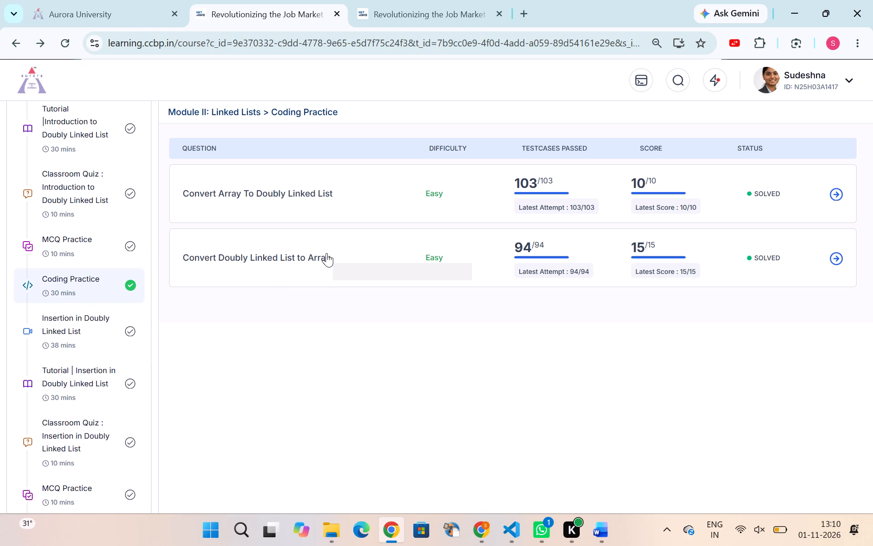
left_click(319, 204)
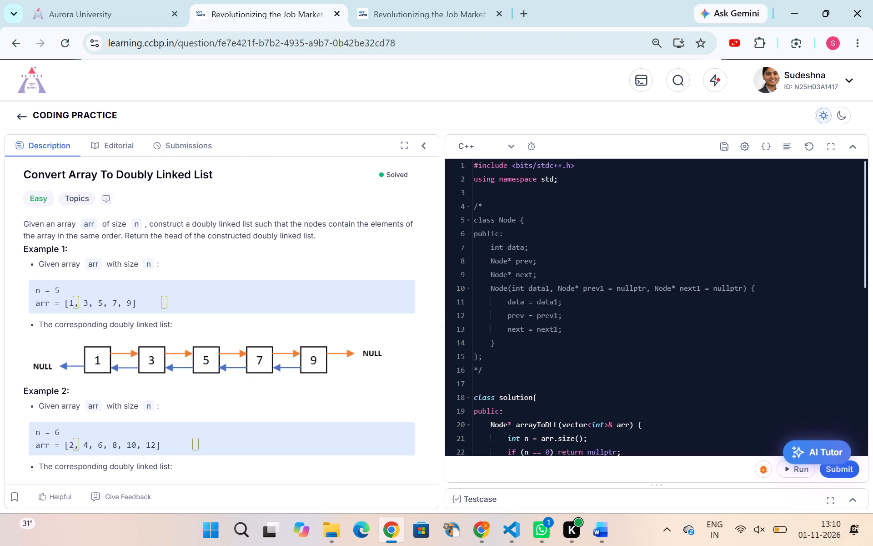
Resize the code editor and Testcase areas to show the solution class, and capture a screenshot of the whole exercise page.
left_click_drag(646, 483, 660, 299)
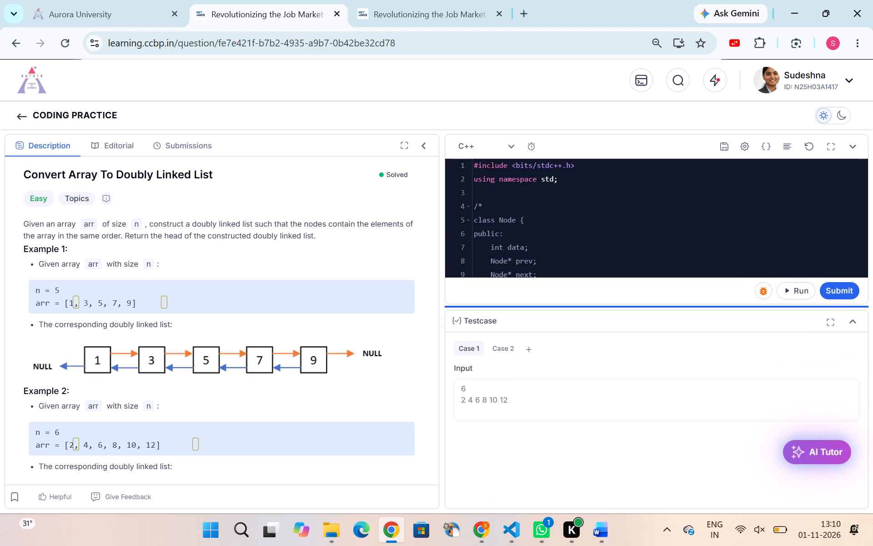
left_click_drag(660, 299, 661, 300)
scroll(618, 230, "down", 3)
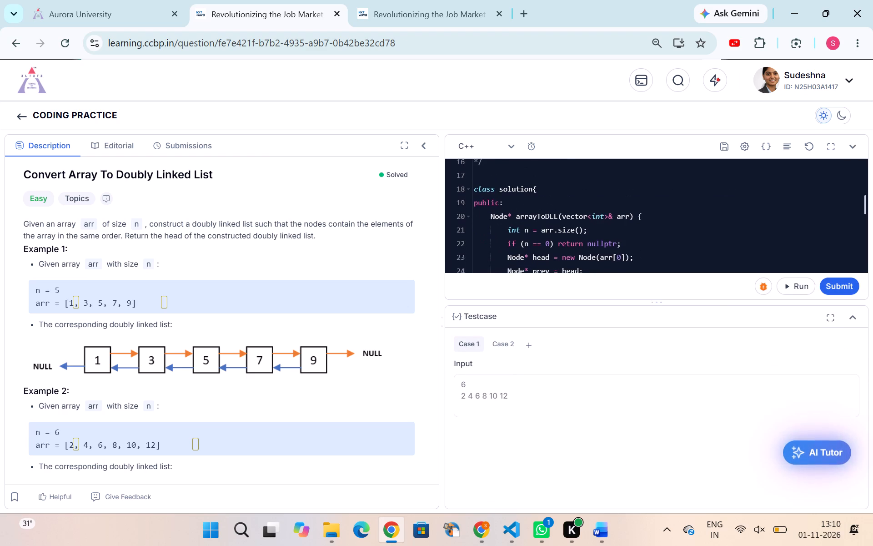
scroll(618, 230, "down", 1)
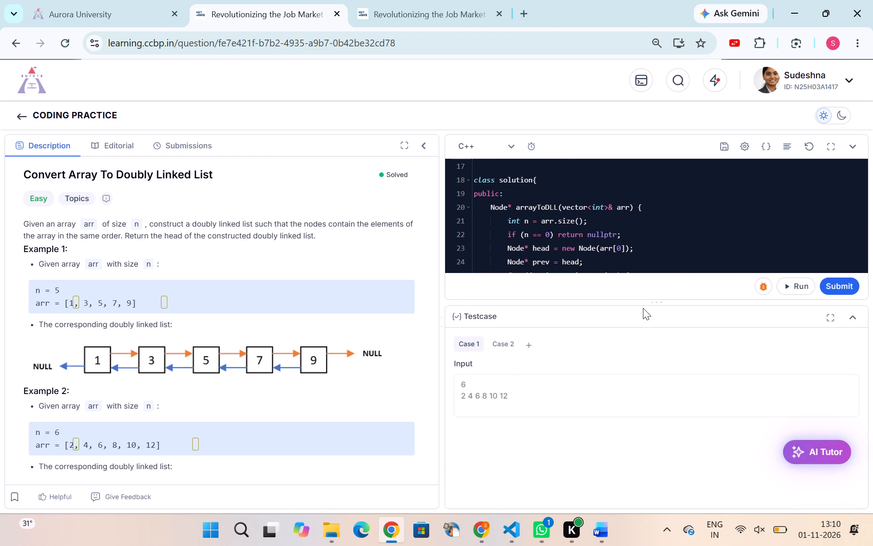
left_click_drag(648, 304, 657, 387)
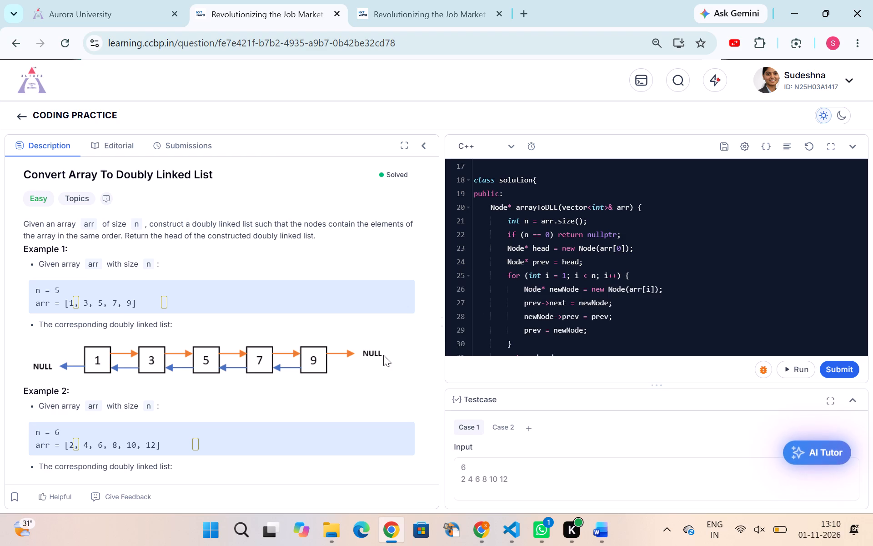
key("shift+super+s")
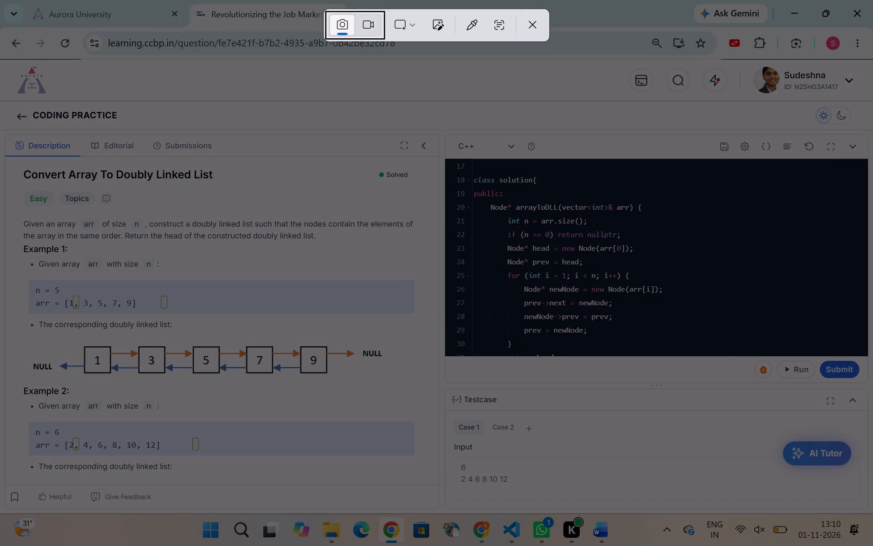
left_click_drag(0, 56, 872, 512)
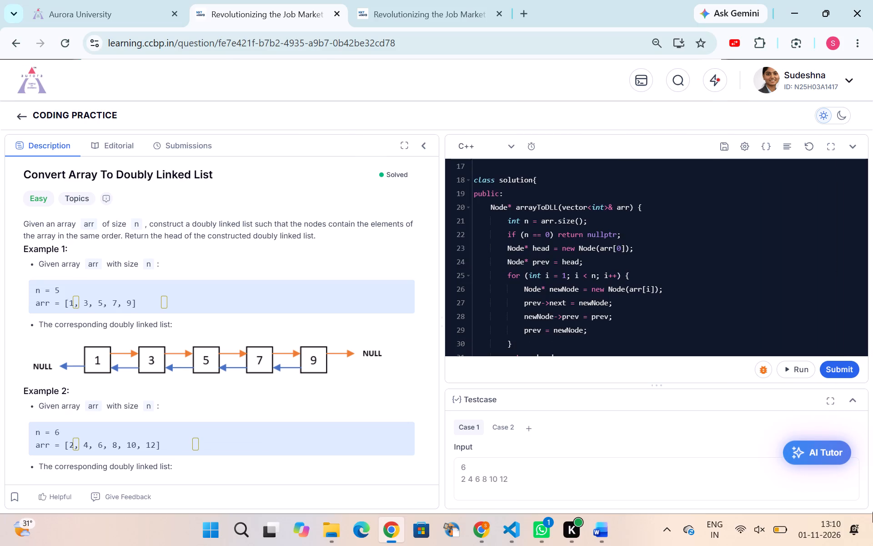
In Word, paste the exercise screenshot at the end of LAB 1 and add a "CODE:" line beneath it.
left_click(600, 528)
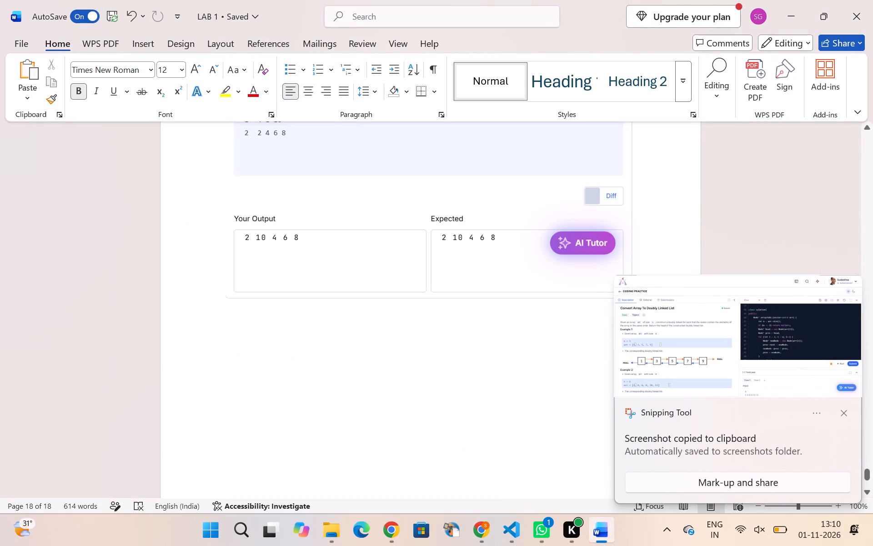
key("ctrl+v")
key("Return")
type("CODE:")
key("Return")
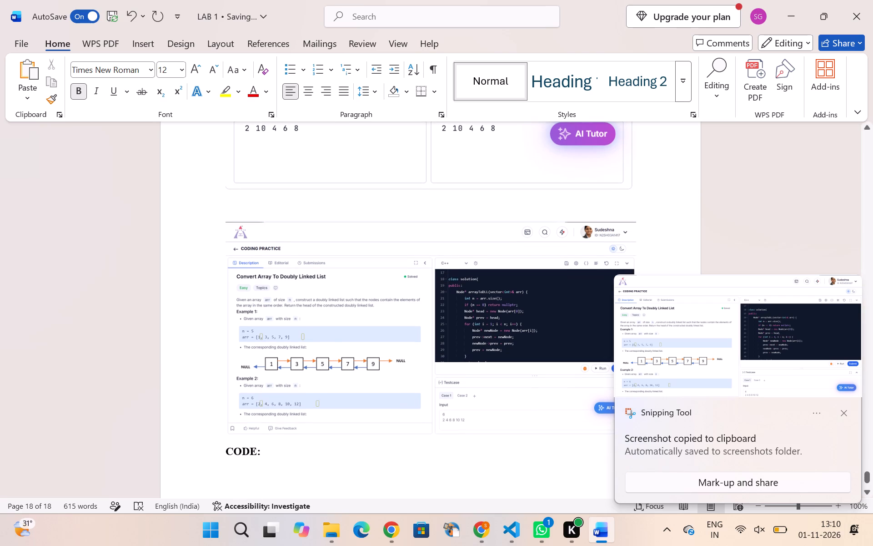
In Chrome, delete the commented block containing the Node class from the Convert Array To Doubly Linked List code.
left_click(400, 532)
scroll(597, 339, "up", 2)
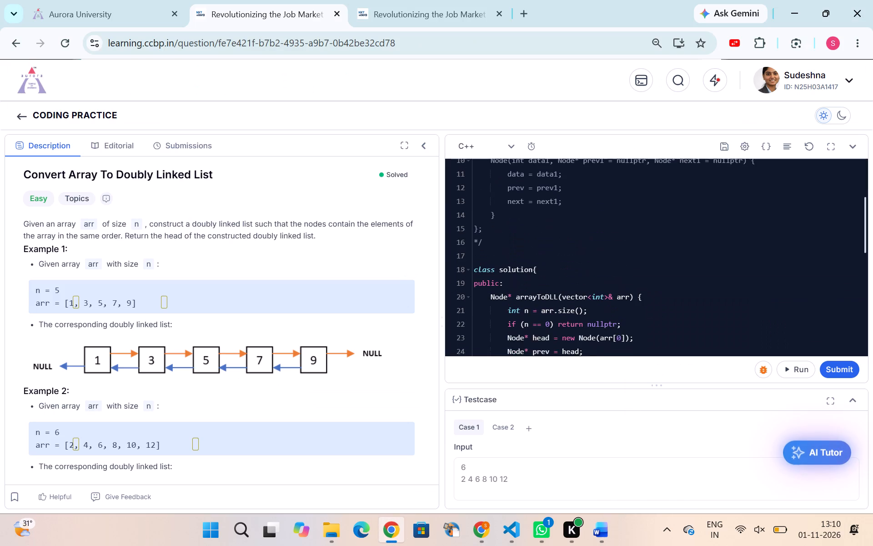
left_click_drag(508, 252, 476, 160)
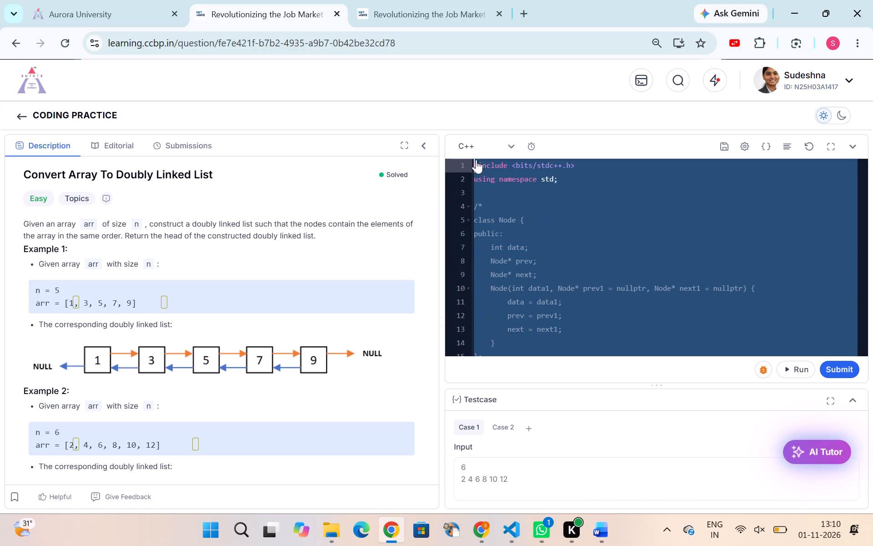
left_click_drag(476, 160, 476, 200)
key("BackSpace")
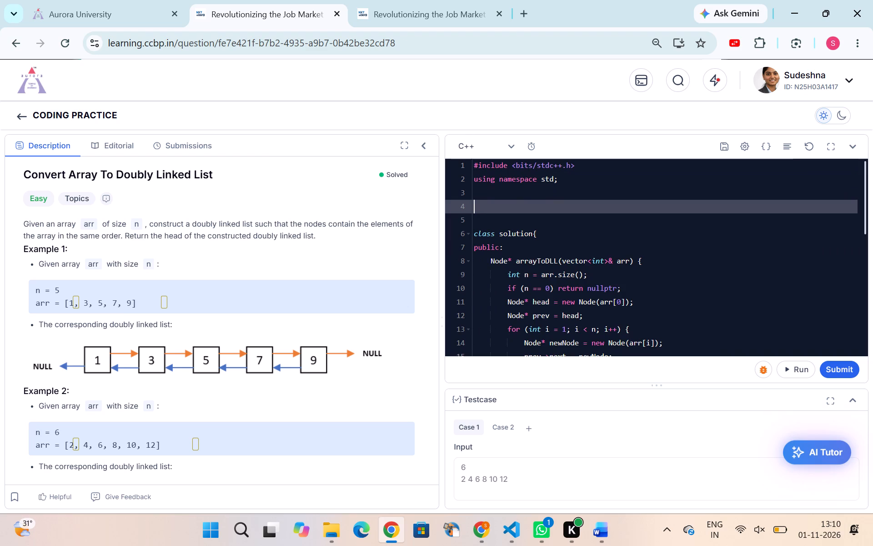
Copy the code from the include line through the end of the solution class and paste it under "CODE:" in Word, followed by a new line.
scroll(517, 244, "down", 2)
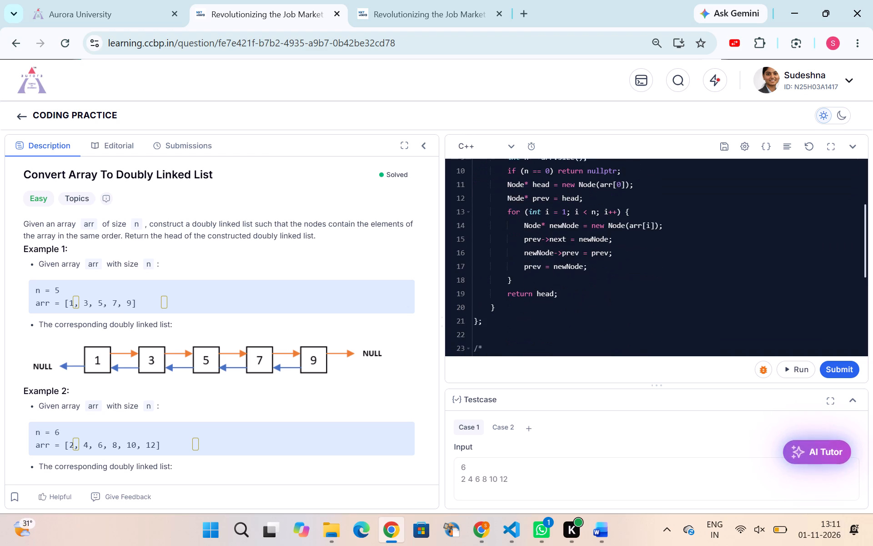
left_click_drag(490, 326, 490, 73)
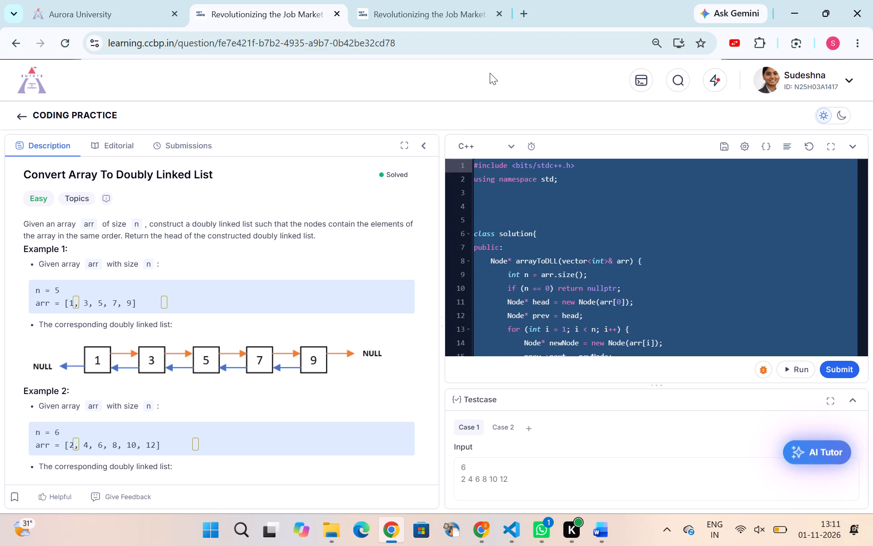
key("ctrl+c")
left_click(602, 530)
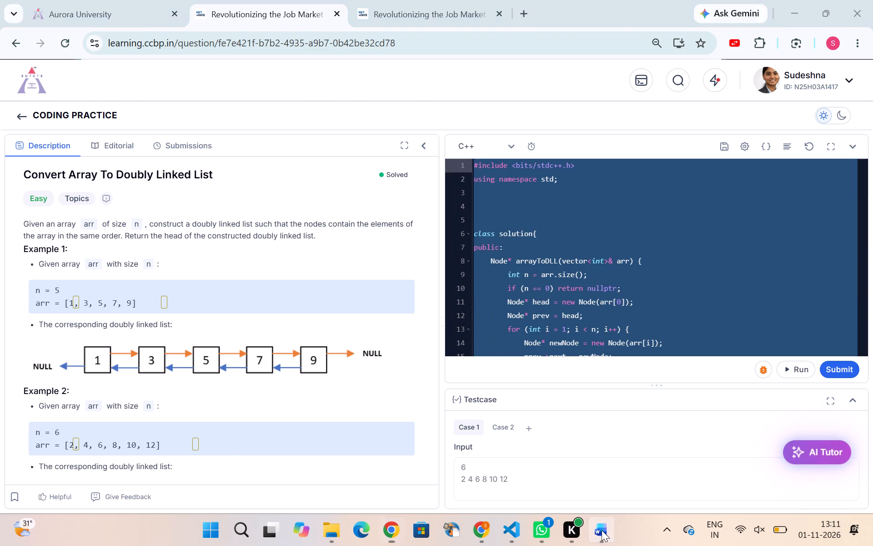
key("ctrl+v")
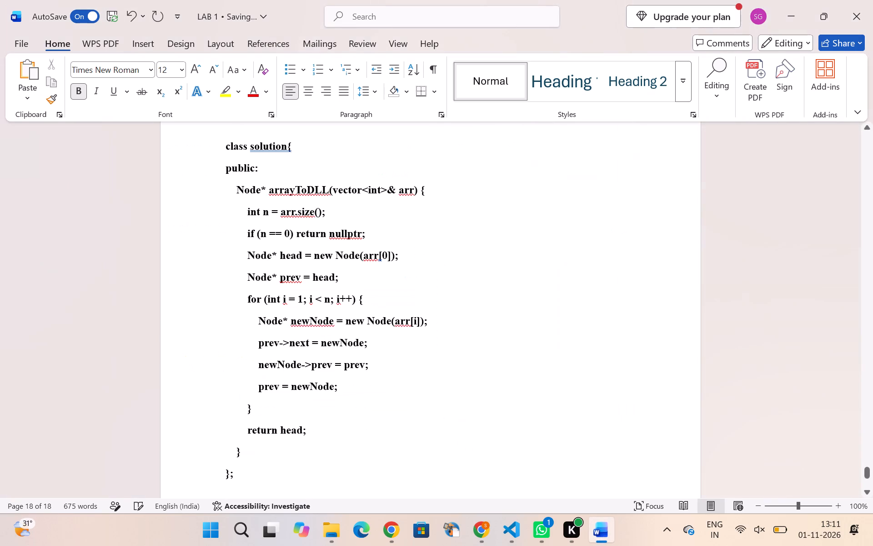
key("Return")
In Chrome, run the code, enlarge the Testcase area and capture a screenshot of the Case 1 result.
left_click(392, 525)
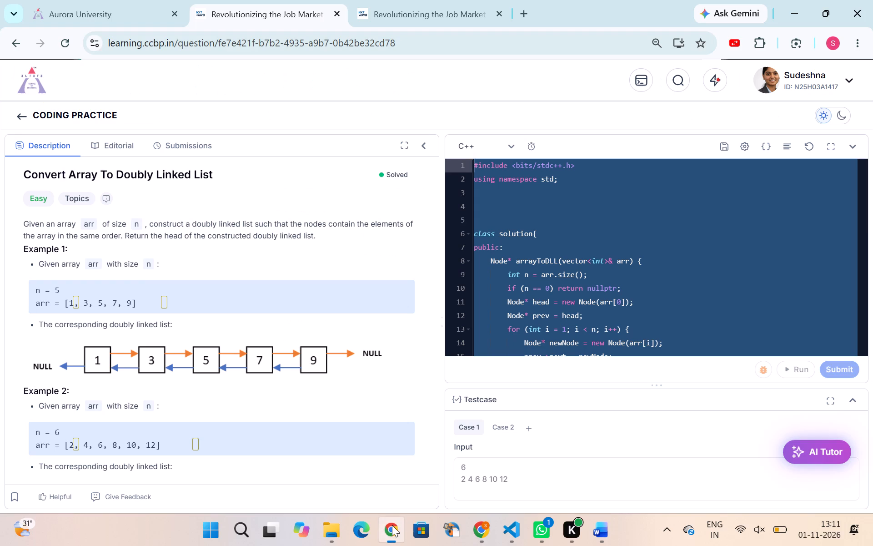
left_click(667, 313)
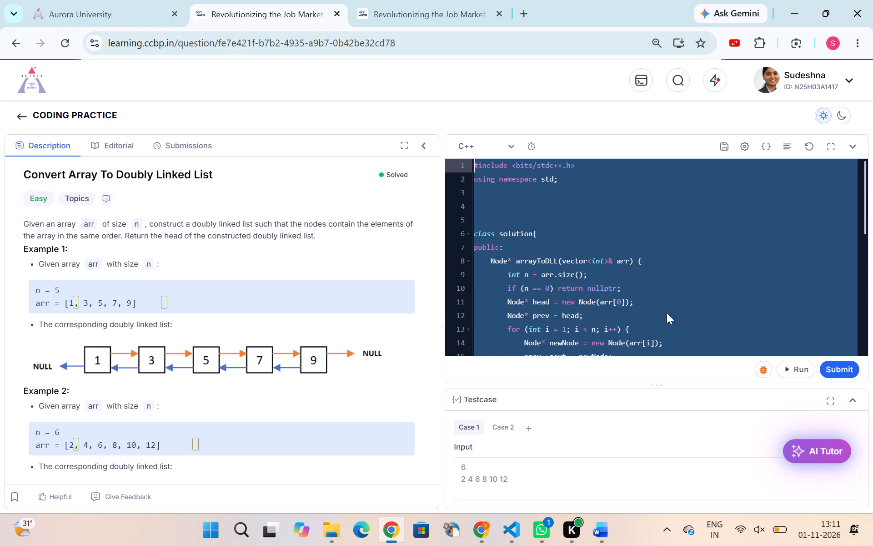
left_click(798, 373)
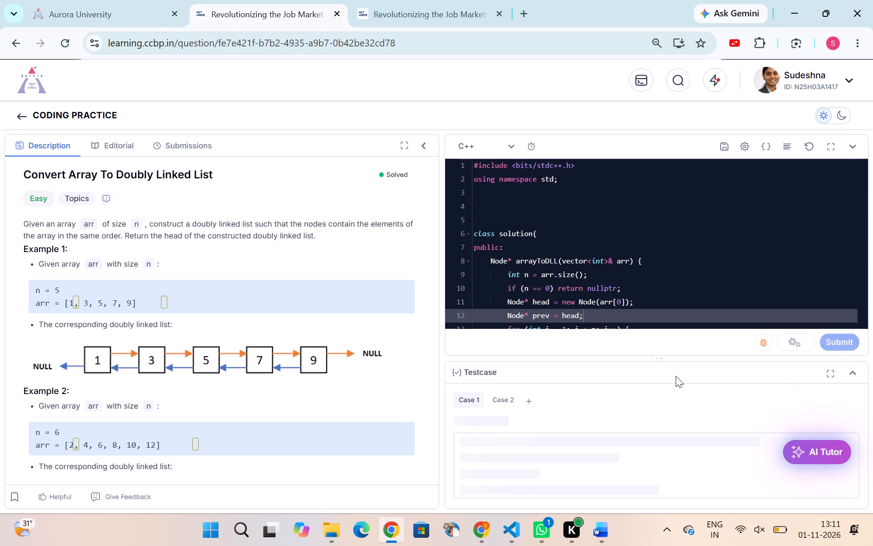
left_click_drag(656, 359, 646, 207)
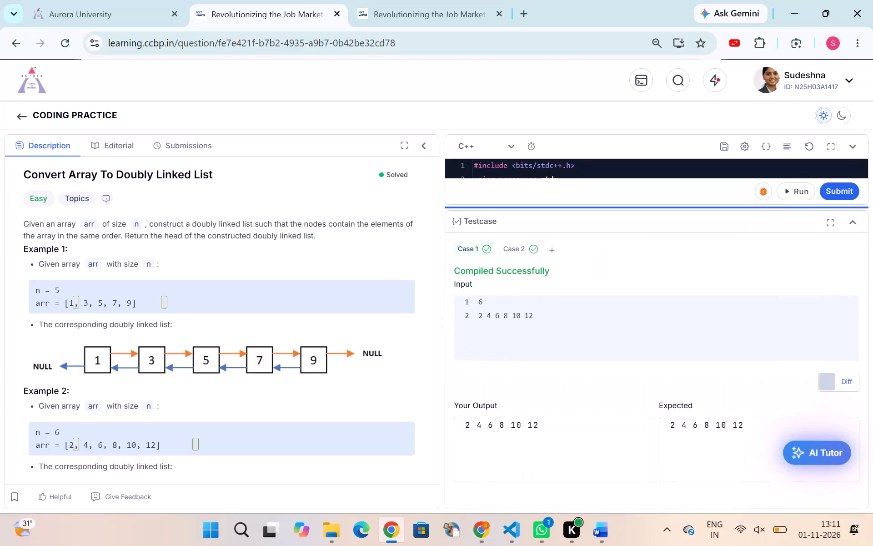
key("shift+super+s")
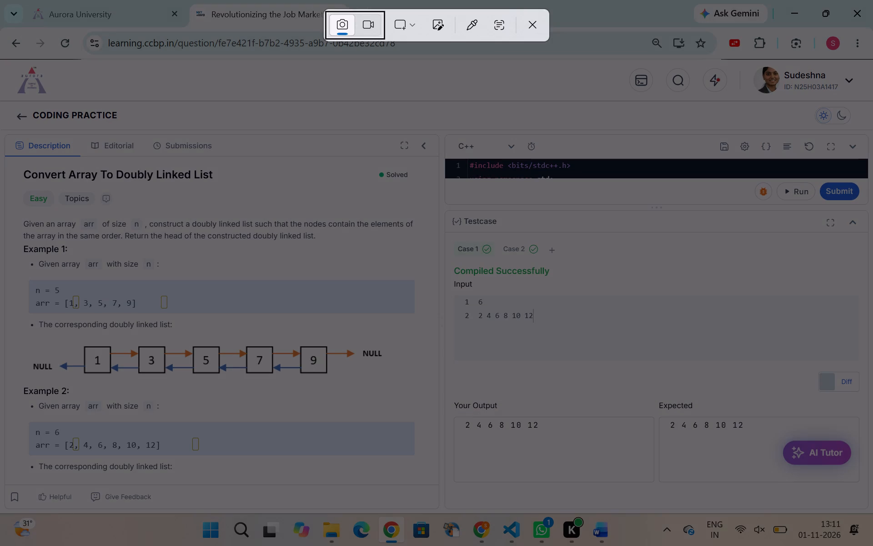
left_click_drag(447, 209, 872, 510)
In Word, paste the Testcase screenshot below the arrayToDLL code and add two new lines after it.
left_click(609, 525)
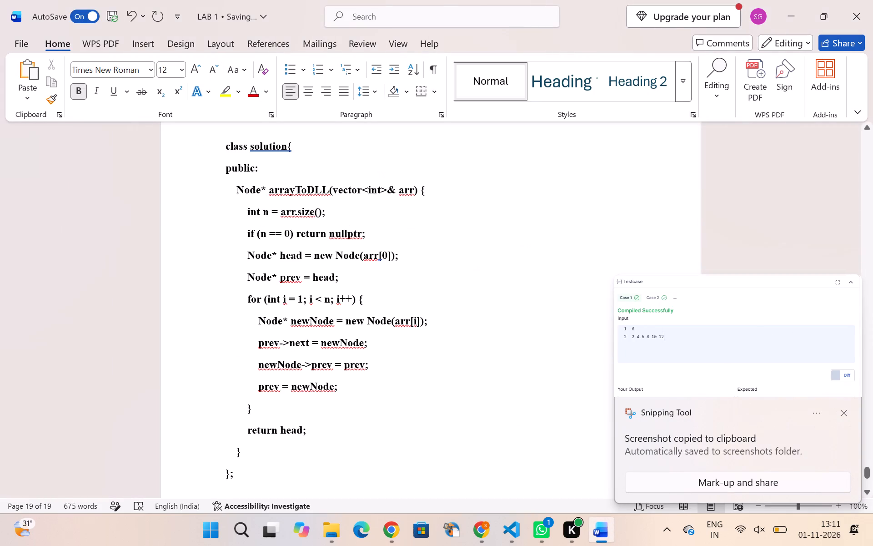
key("ctrl+v")
scroll(464, 441, "down", 1)
key("Return")
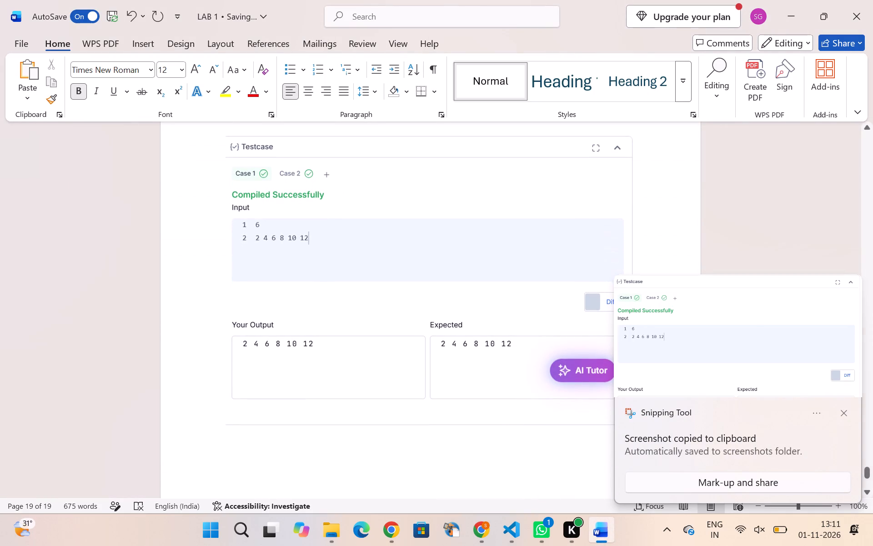
key("Return")
In Chrome, leave this exercise and open Convert Doubly Linked List to Array from the same Coding Practice.
left_click(392, 531)
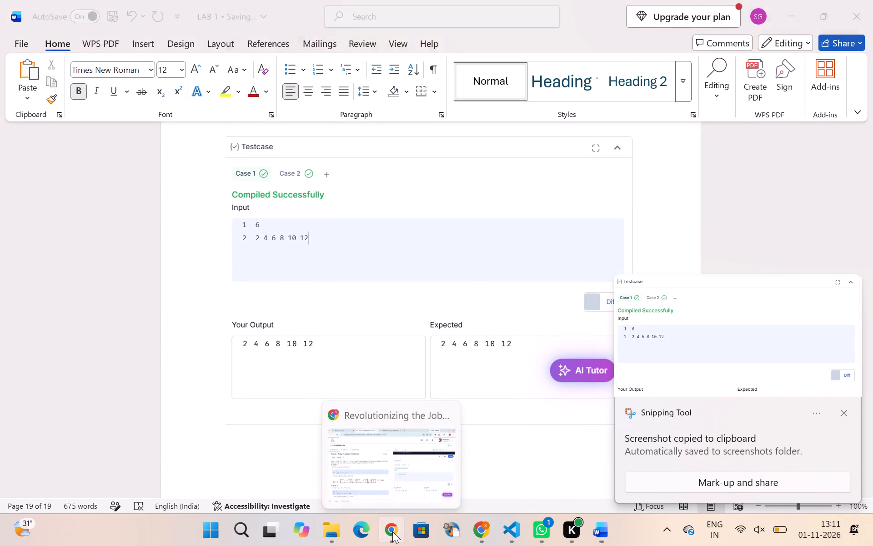
left_click(24, 116)
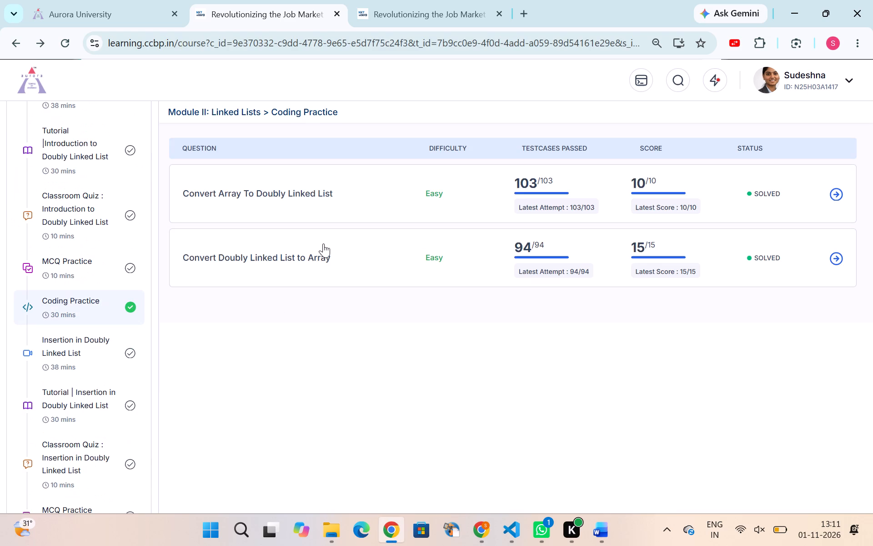
left_click(324, 247)
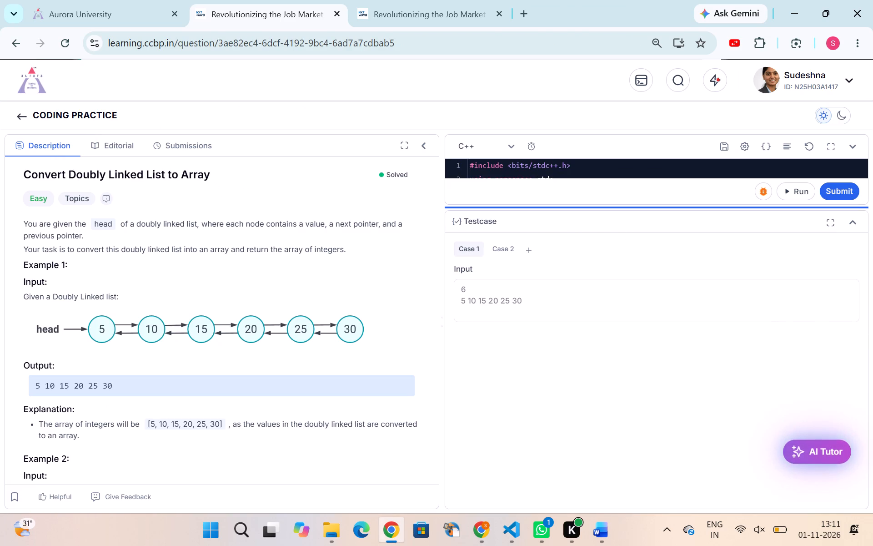
Enlarge the code editor and delete the commented block containing the Node class.
left_click_drag(646, 207, 637, 368)
scroll(578, 308, "down", 1)
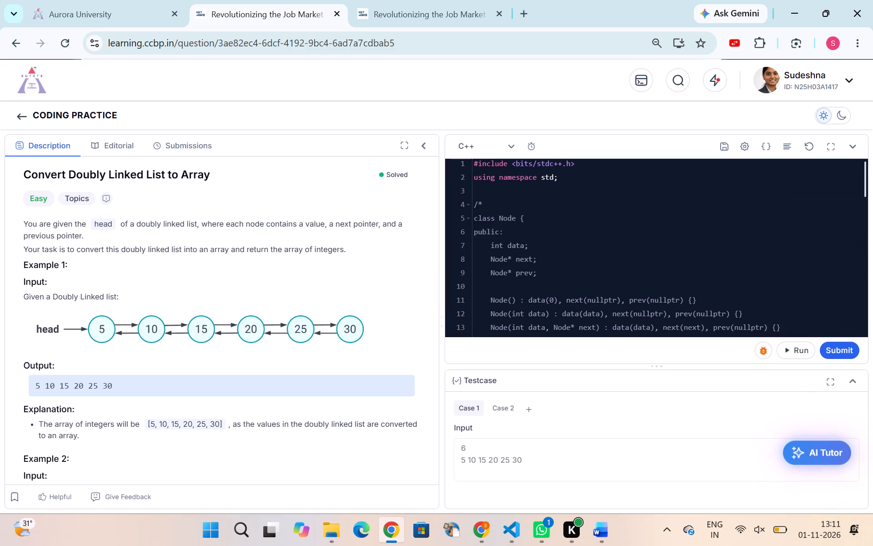
scroll(578, 308, "down", 2)
left_click_drag(498, 260, 492, 228)
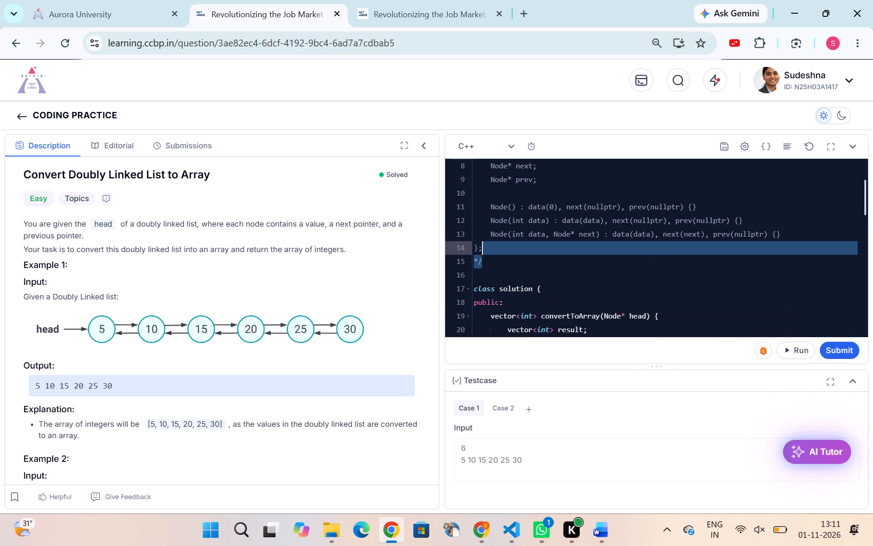
left_click_drag(492, 228, 475, 207)
key("BackSpace")
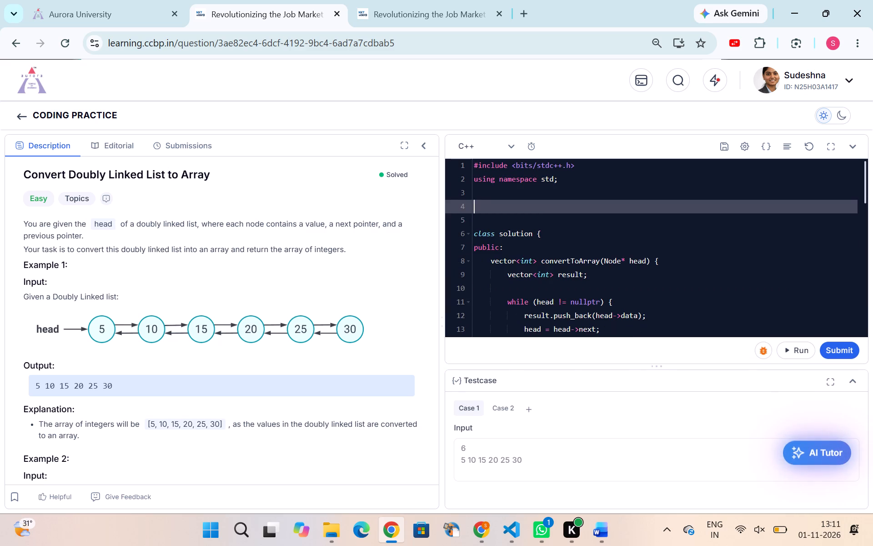
Capture the Convert Doubly Linked List to Array page, paste it at the end of LAB 1 in Word and add a "CODE:" line beneath.
key("shift+super+s")
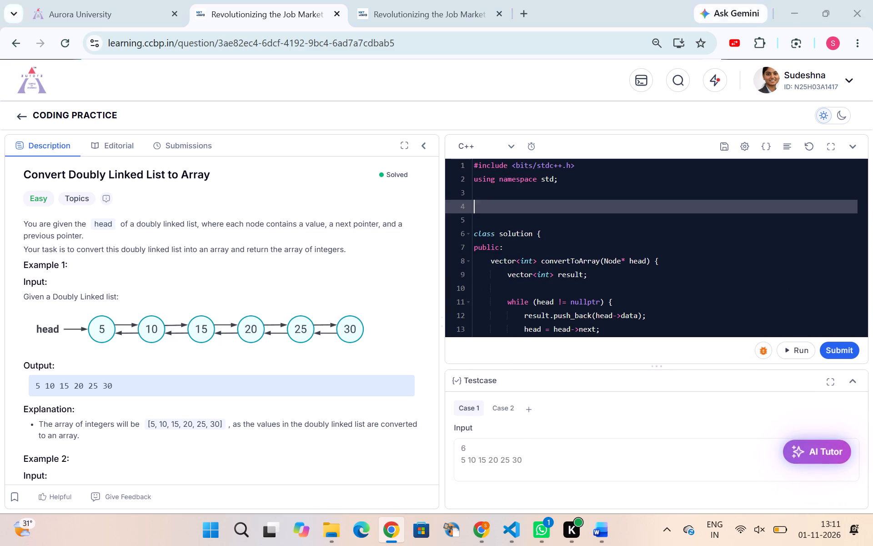
left_click_drag(1, 58, 868, 511)
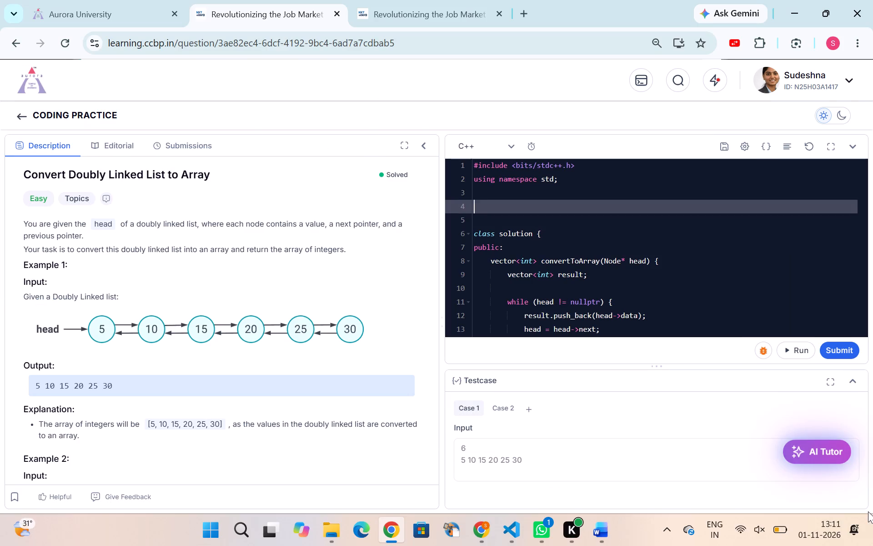
left_click(607, 515)
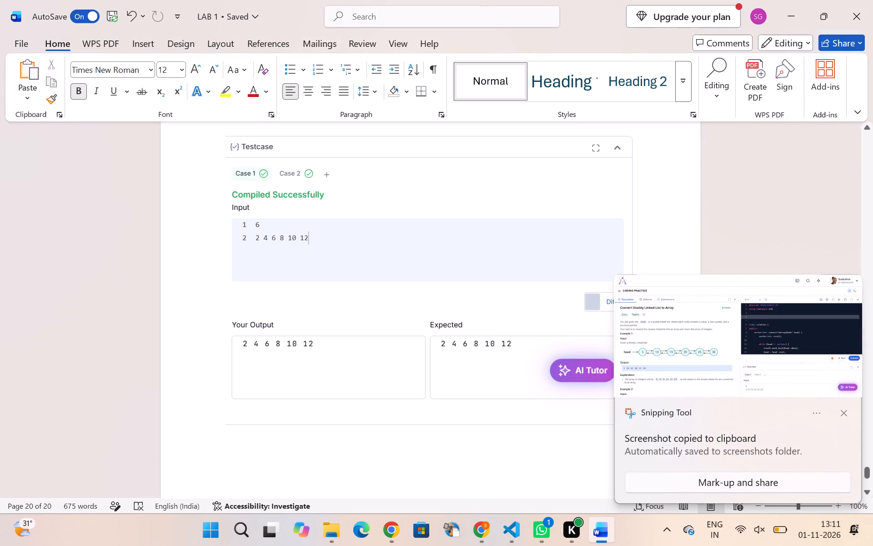
key("ctrl+v")
key("Return")
type("CODE:")
key("Return")
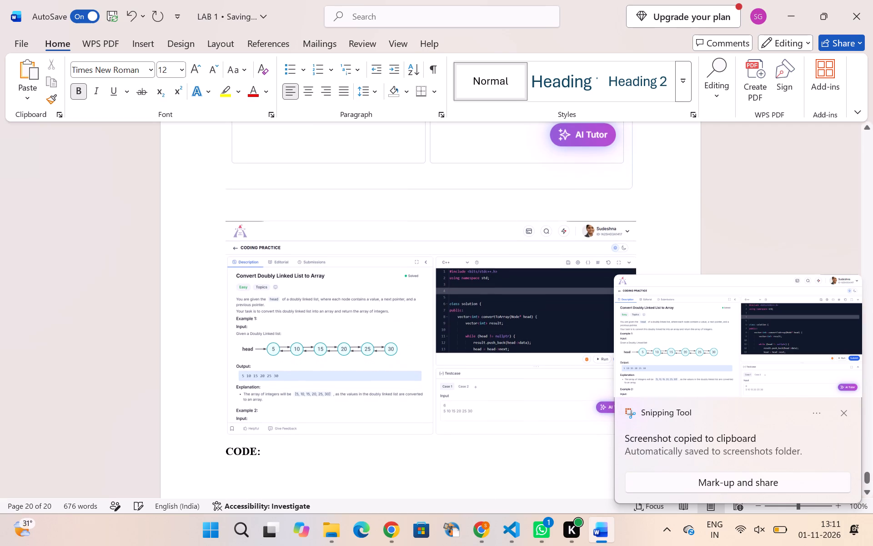
Copy the complete convertToArray code from Chrome and paste it under the last "CODE:" line in Word, followed by a new line.
left_click(401, 531)
scroll(546, 298, "down", 3)
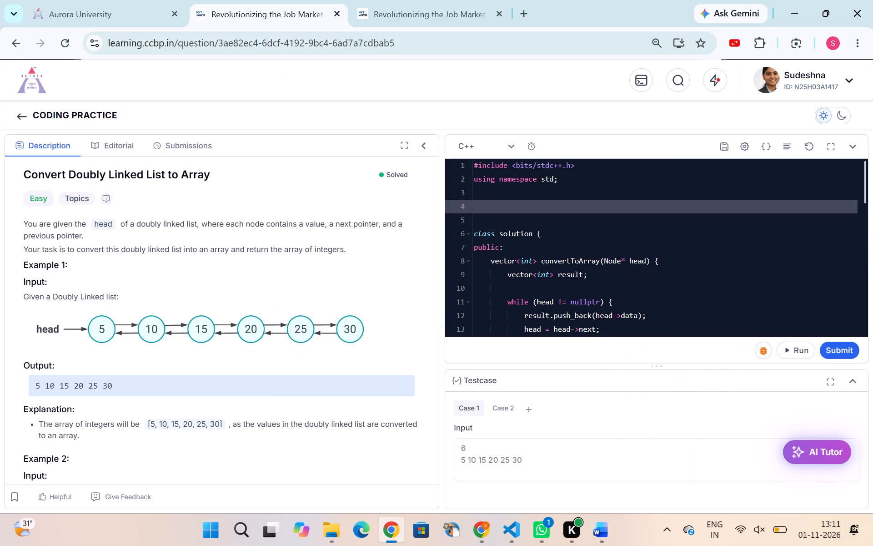
scroll(546, 298, "down", 1)
left_click_drag(493, 263, 453, 91)
key("ctrl+c")
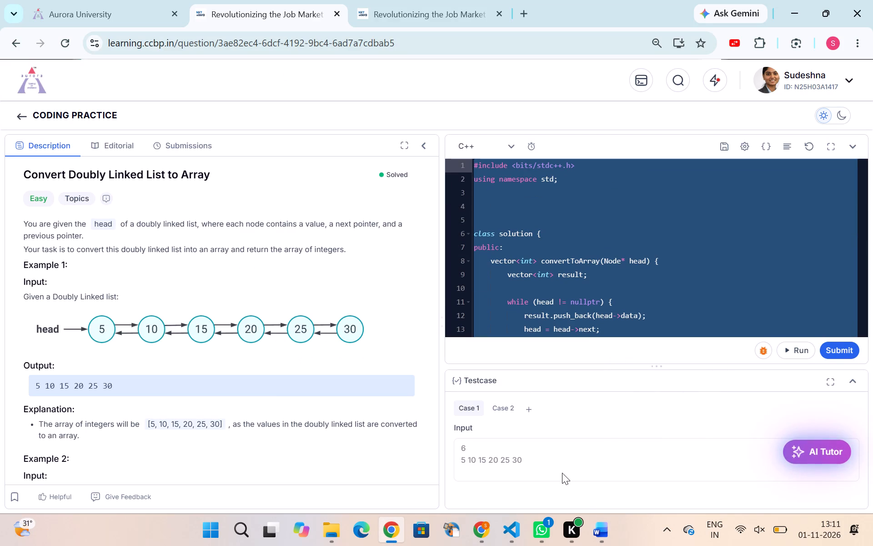
left_click(597, 539)
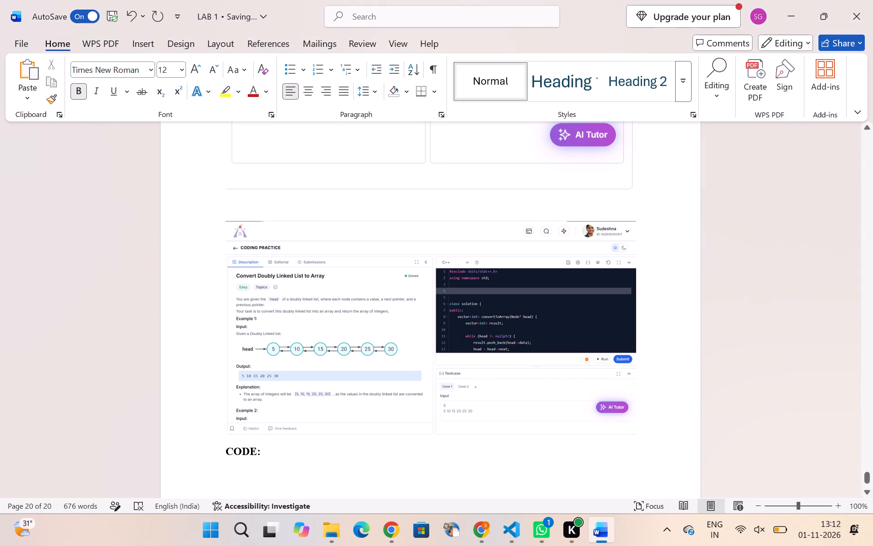
key("ctrl+v")
key("Return")
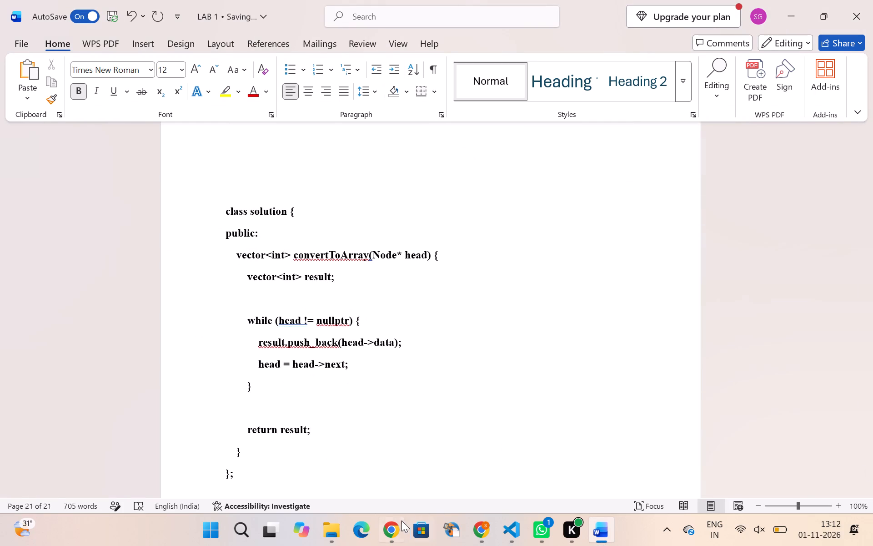
In Chrome, run the convertToArray code, enlarge the Testcase area and capture it as a screenshot.
left_click(396, 528)
left_click(648, 293)
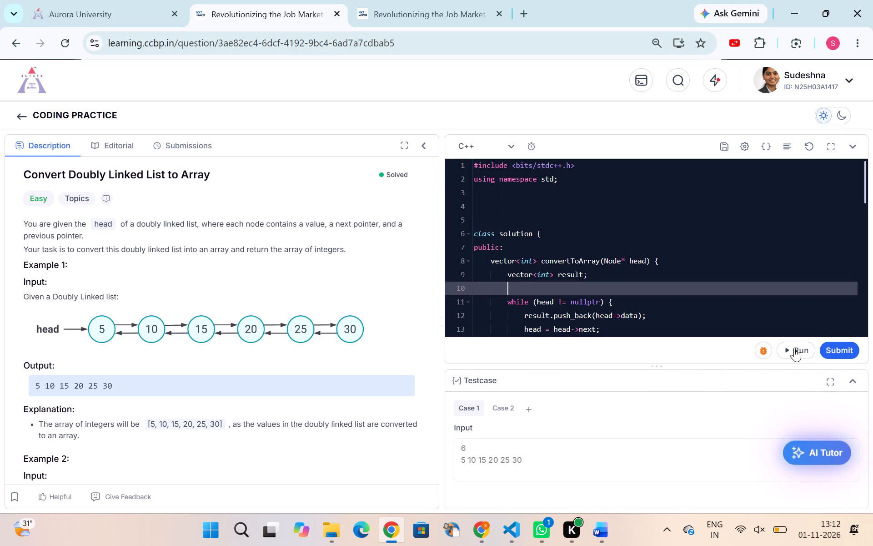
left_click(797, 358)
left_click_drag(692, 359, 674, 225)
key("shift+super+s")
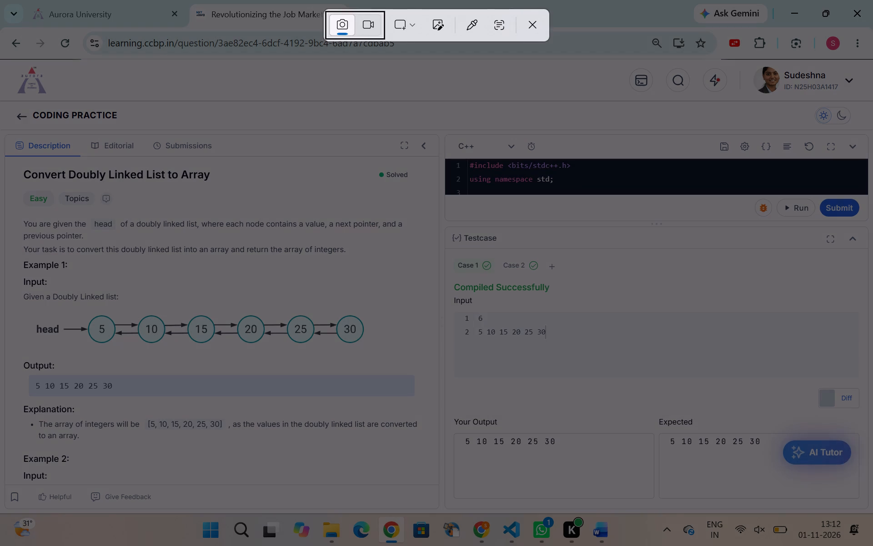
left_click_drag(446, 225, 756, 468)
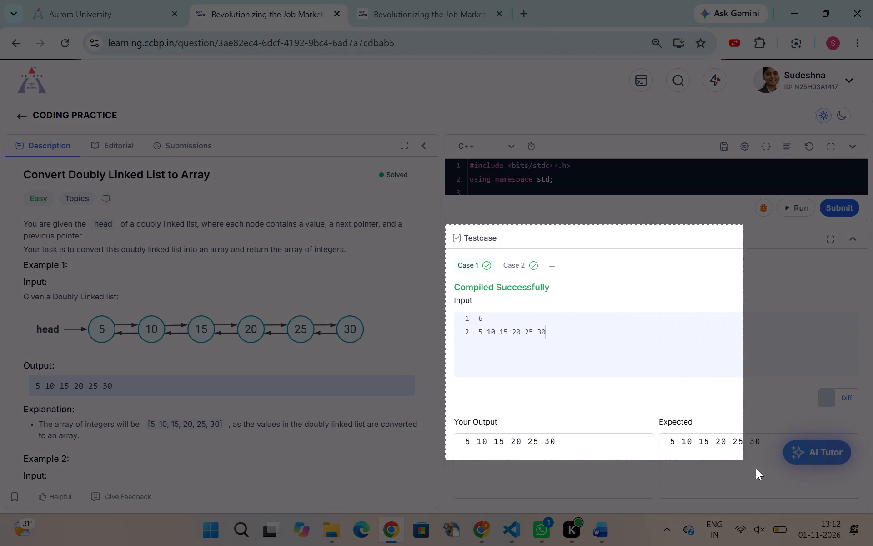
left_click_drag(756, 468, 872, 511)
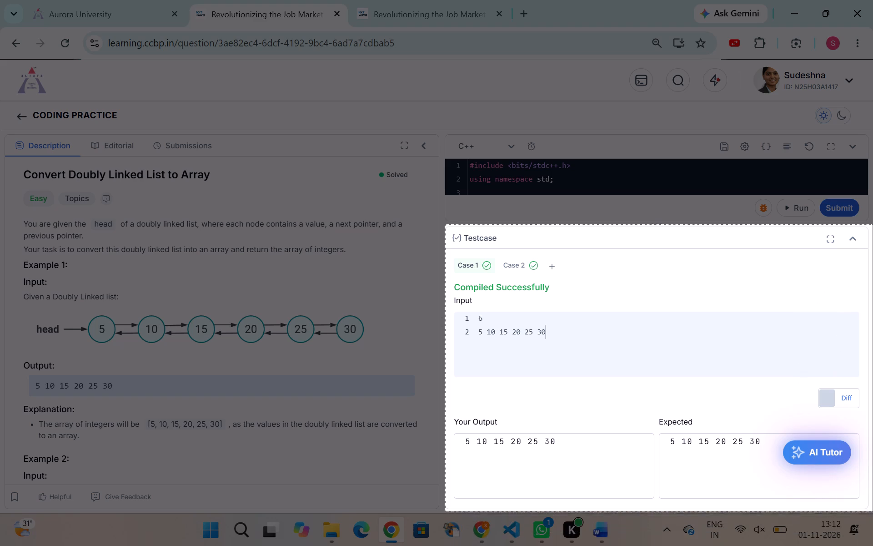
left_click_drag(872, 511, 872, 510)
In Word, paste the Testcase screenshot below the convertToArray code and add two new lines after it.
left_click(596, 526)
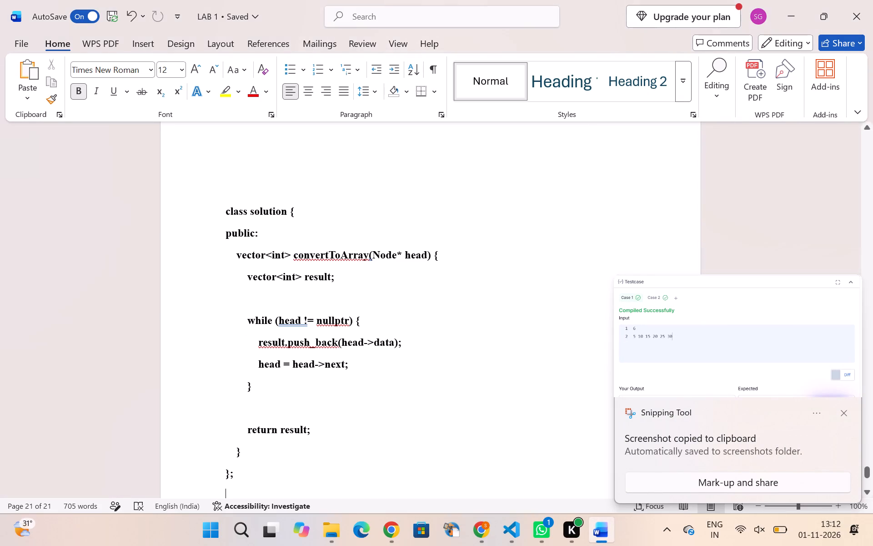
key("ctrl+v")
key("Return")
key("Return")
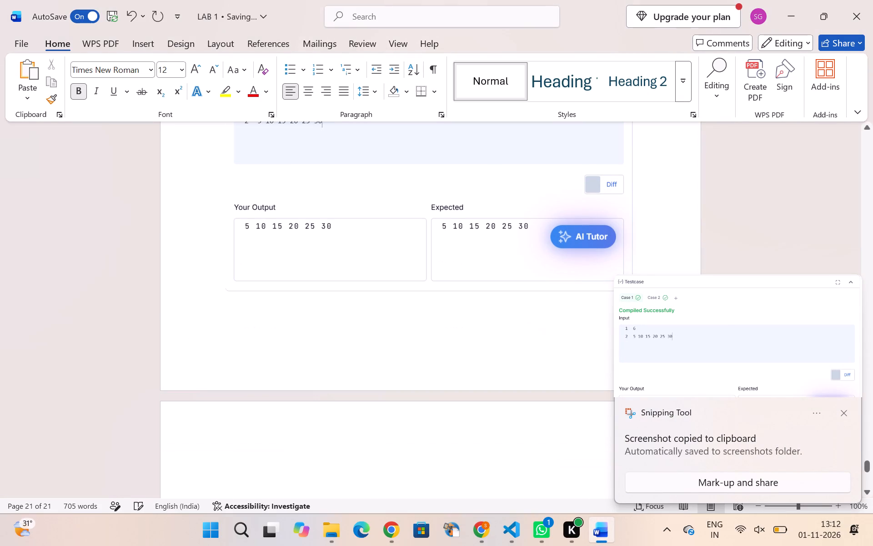
In Chrome, leave this exercise and open Delete Head of the Linked List from the Deletion in Linked List Coding Practice.
left_click(396, 528)
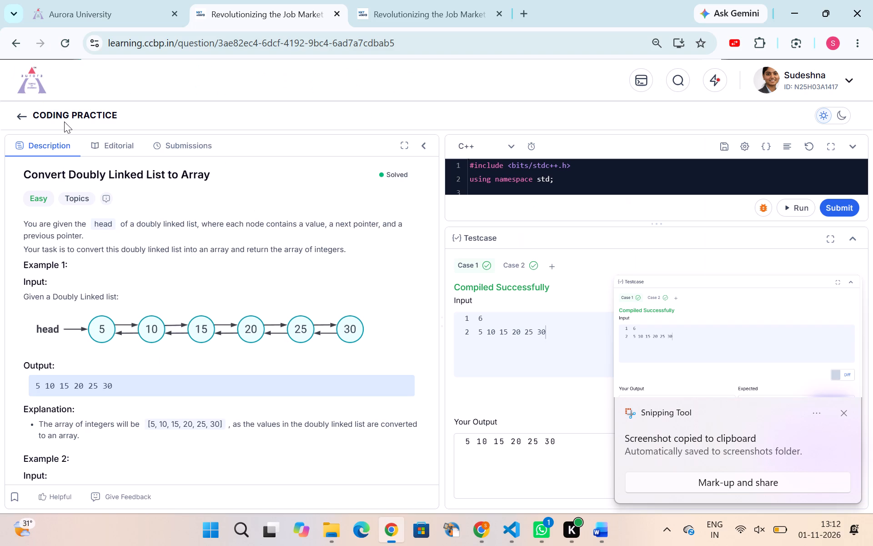
left_click(843, 415)
left_click(25, 114)
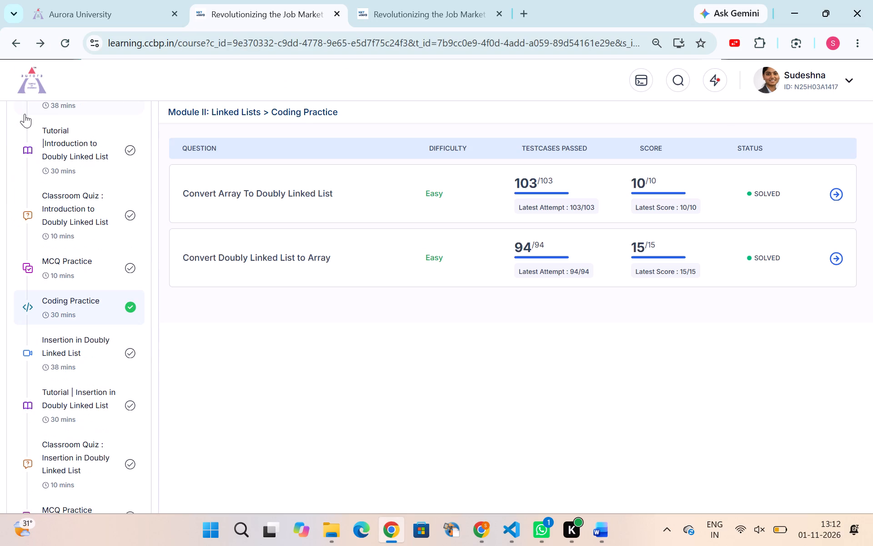
scroll(52, 185, "up", 4)
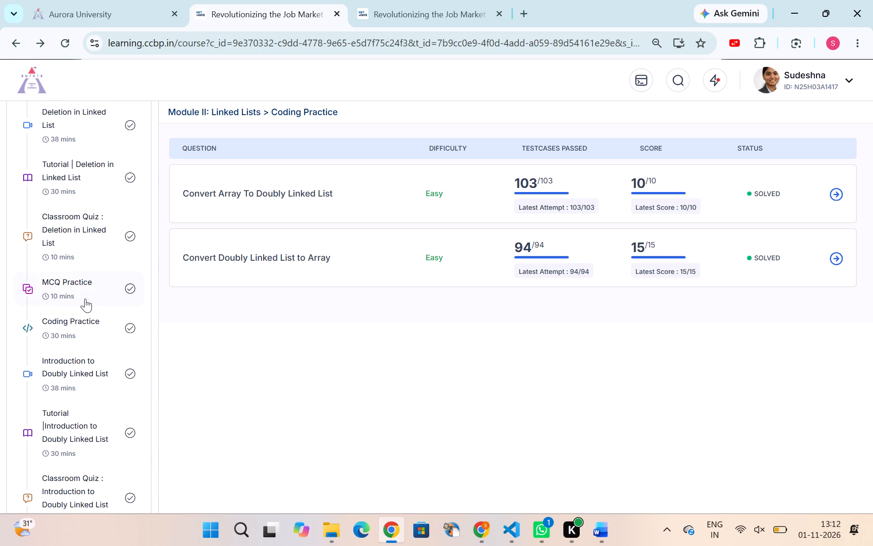
left_click(90, 321)
scroll(90, 321, "up", 1)
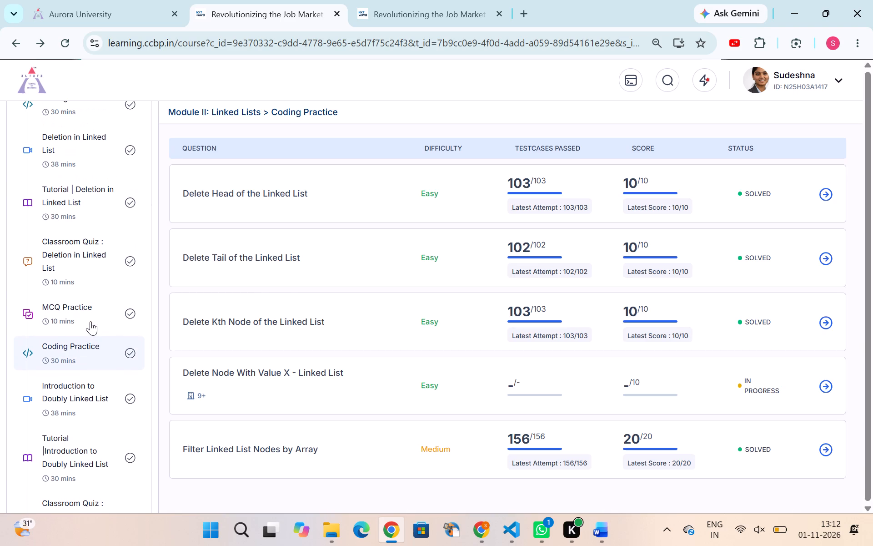
scroll(90, 321, "up", 1)
left_click(360, 203)
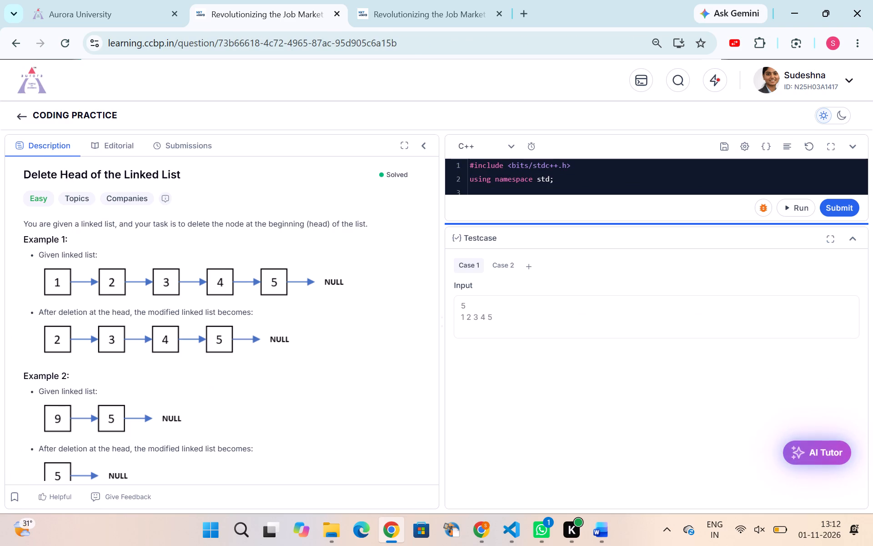
Enlarge the code editor and delete the commented block containing the Node class, array_to_LL and printLL.
left_click_drag(667, 224, 676, 380)
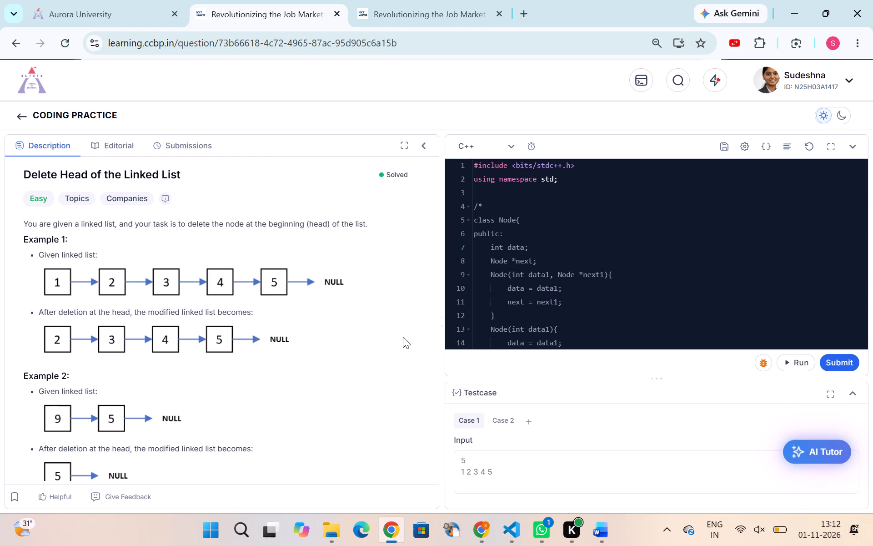
scroll(581, 330, "down", 3)
scroll(529, 318, "down", 2)
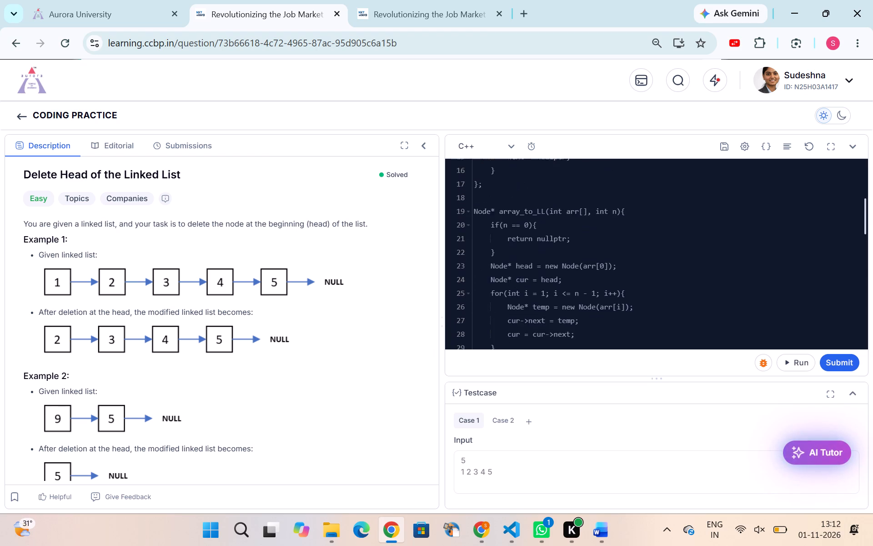
scroll(529, 318, "down", 3)
left_click_drag(492, 285, 455, 125)
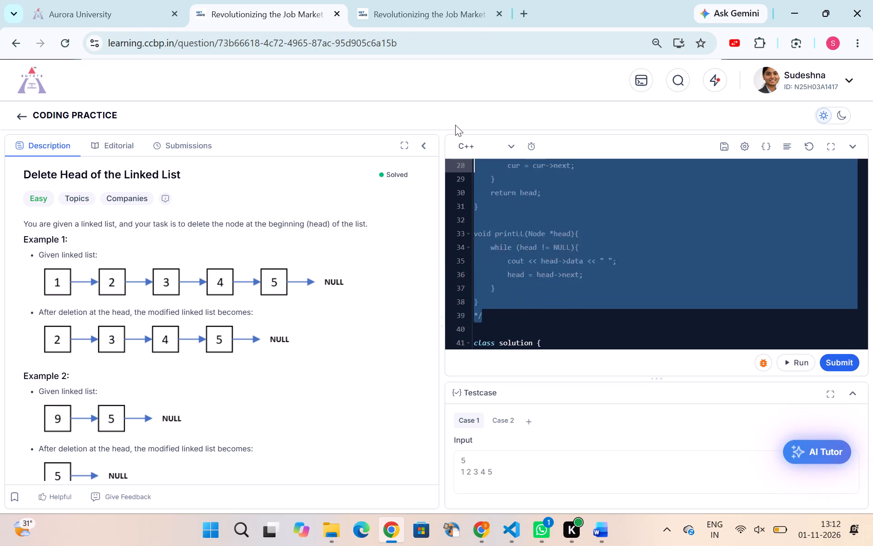
left_click_drag(455, 125, 456, 202)
key("BackSpace")
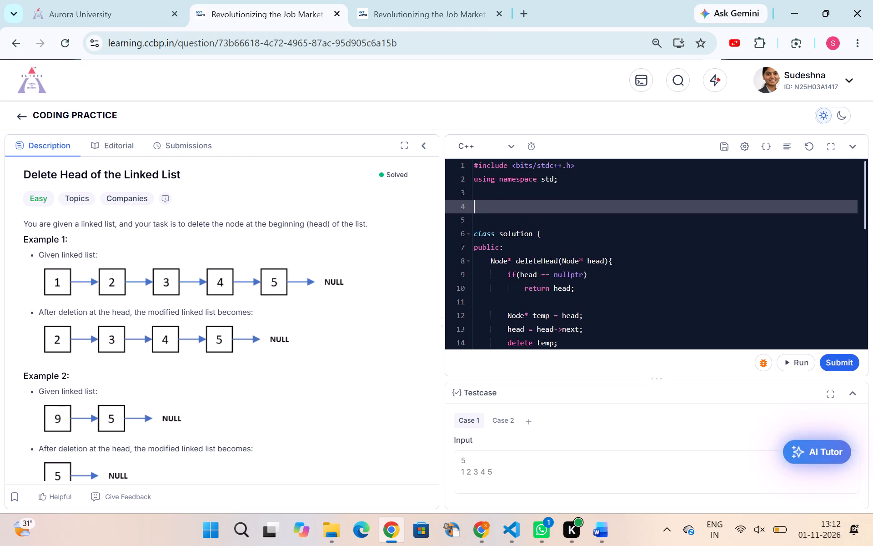
Capture the Delete Head of the Linked List page, paste it at the end of LAB 1 in Word and add a "CODE:" line beneath.
key("shift+super+s")
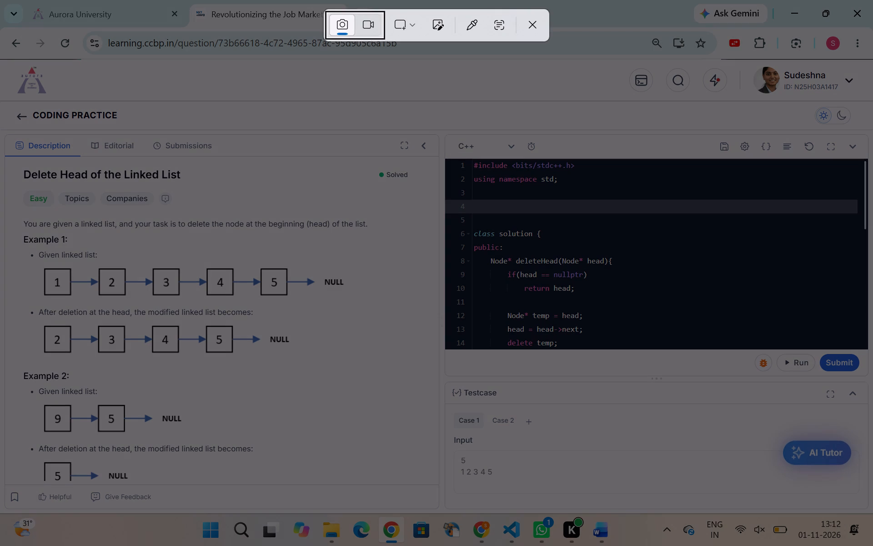
left_click_drag(0, 60, 872, 514)
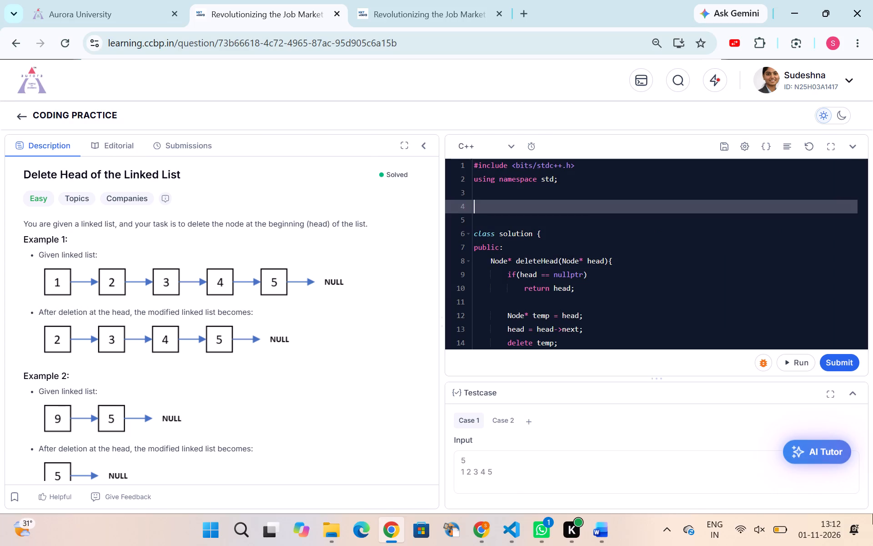
left_click(606, 528)
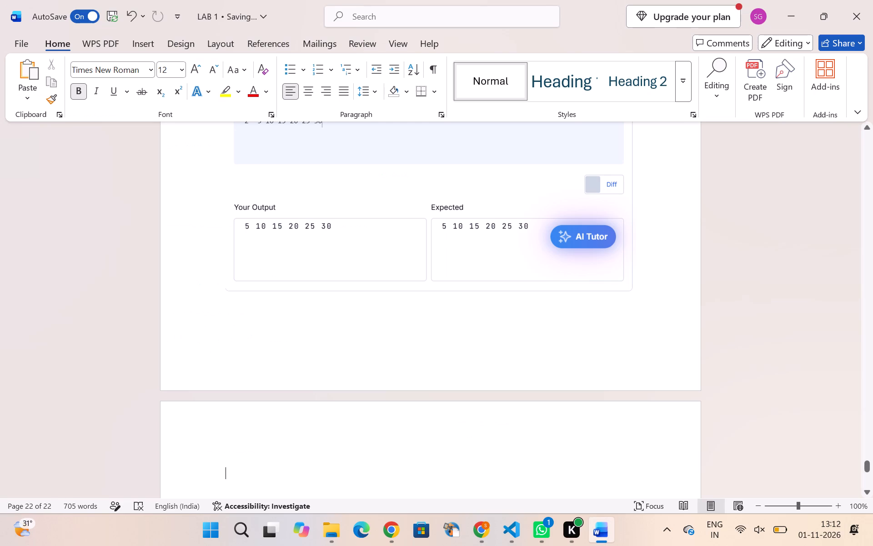
key("ctrl+v")
scroll(530, 474, "down", 1)
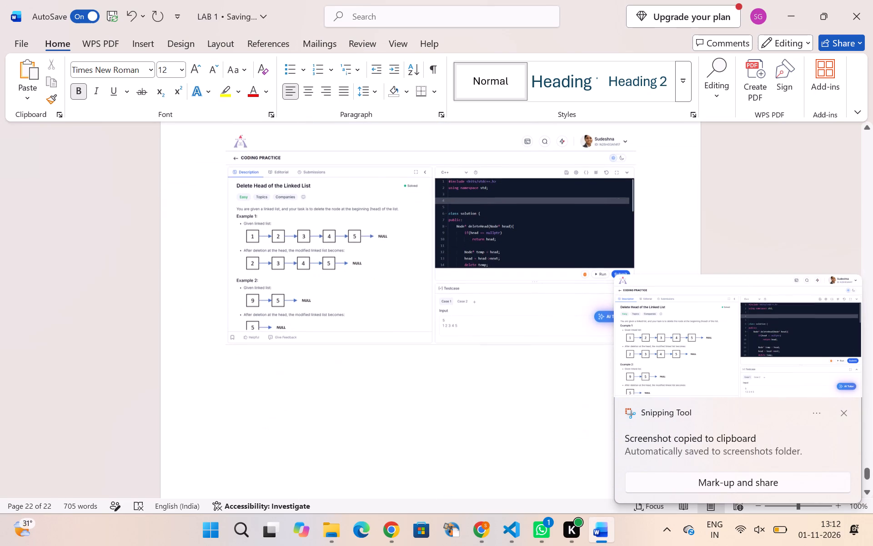
key("Return")
type("CODE:")
key("Return")
Copy the complete deleteHead code from Chrome and paste it under the new "CODE:" line in Word, followed by a new line.
left_click(391, 531)
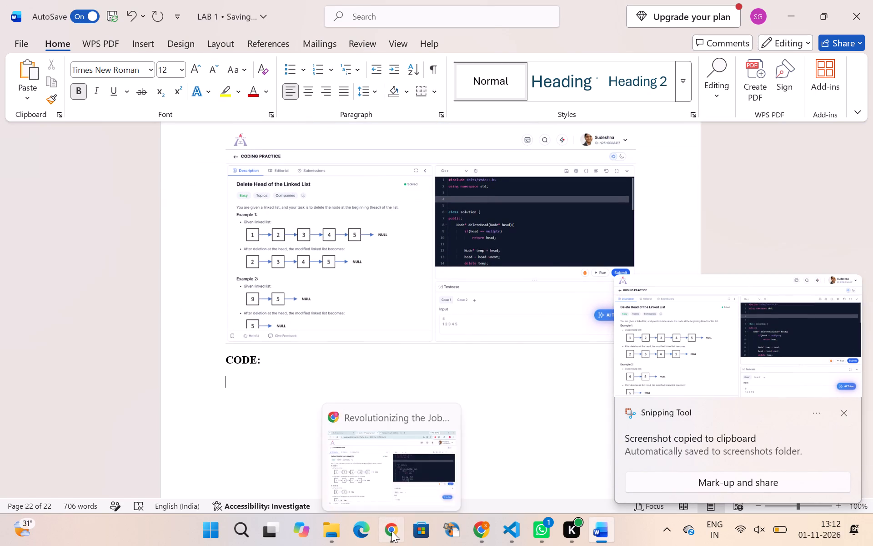
left_click(845, 417)
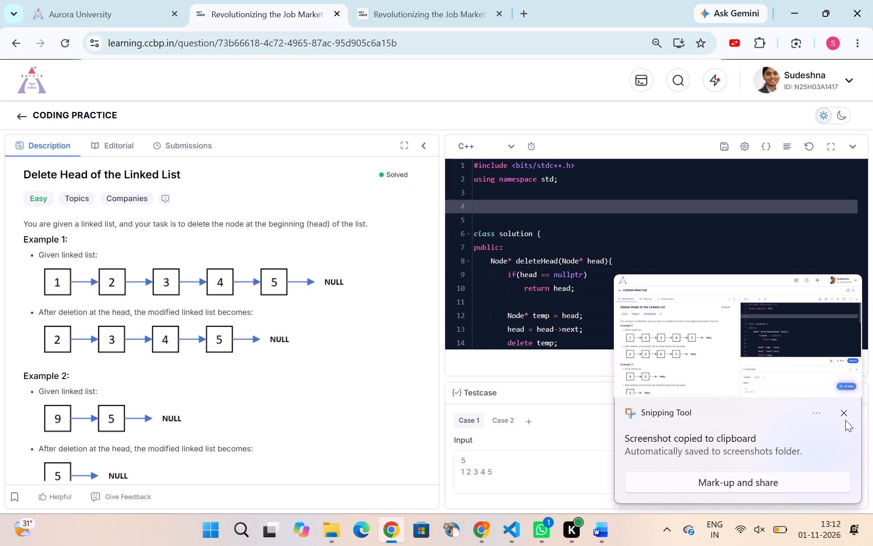
scroll(672, 325, "down", 4)
left_click_drag(497, 251, 453, 70)
key("ctrl+c")
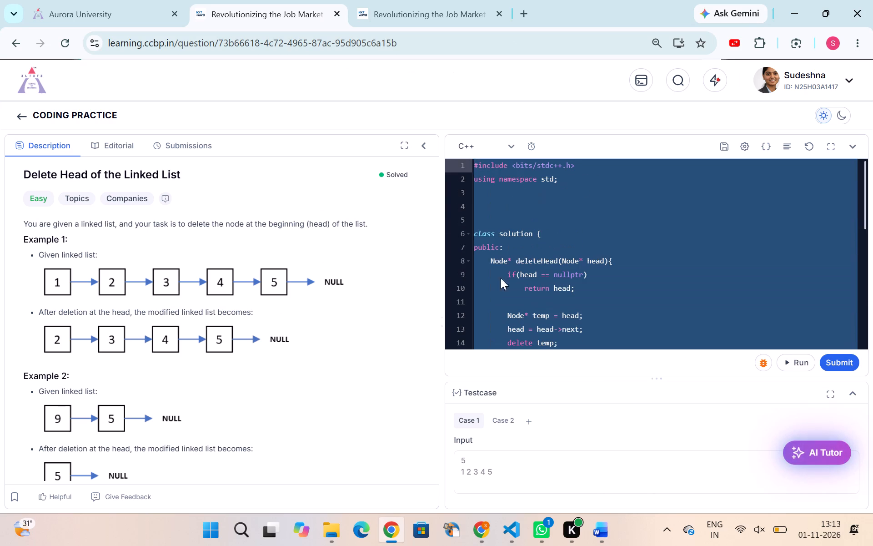
left_click(602, 528)
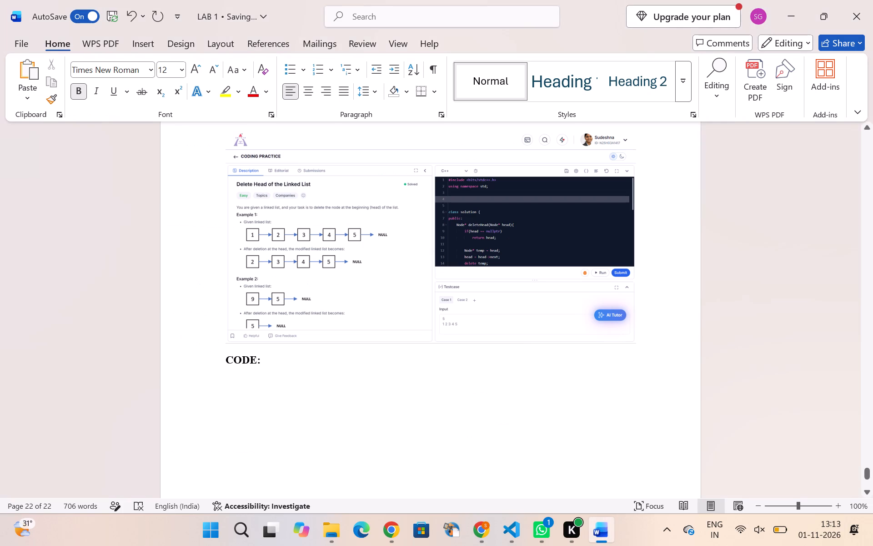
key("ctrl+v")
key("Return")
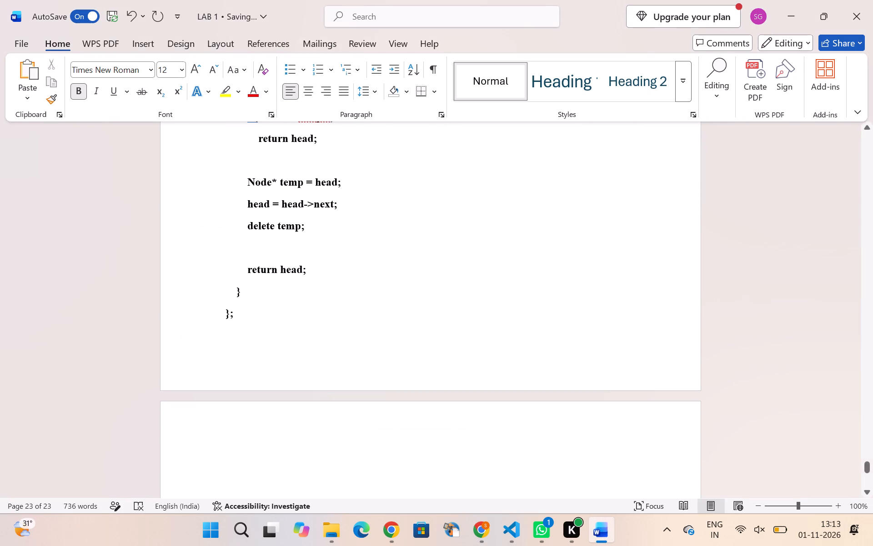
In Chrome, run the deleteHead code, enlarge the Testcase area and capture it as a screenshot.
left_click(398, 524)
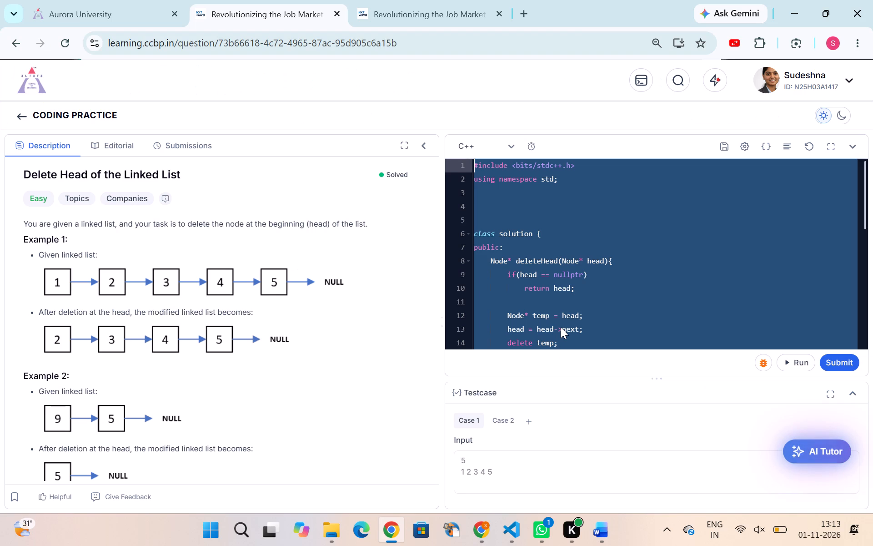
left_click(561, 325)
left_click(796, 367)
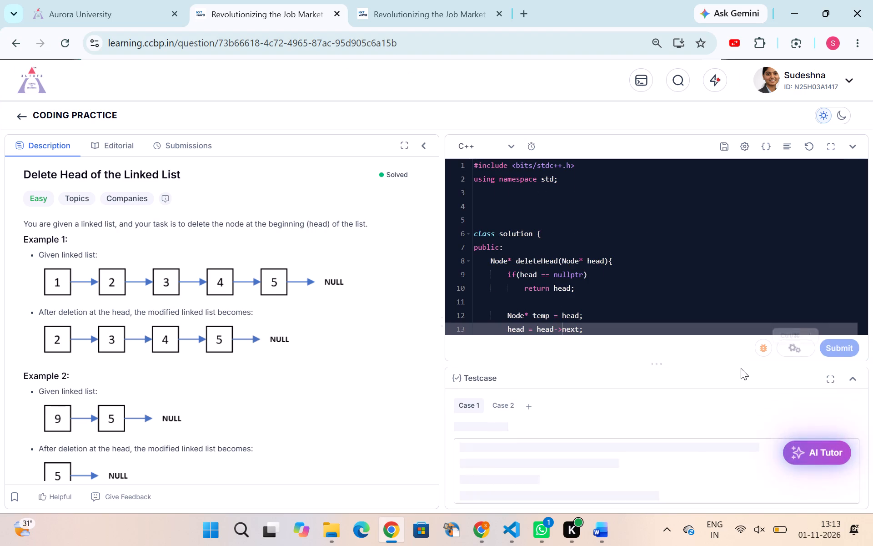
left_click_drag(703, 358, 700, 231)
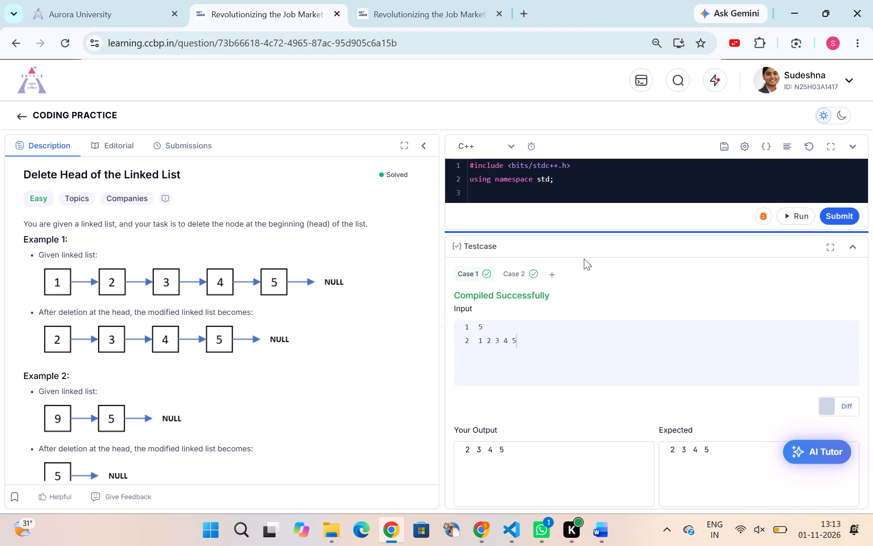
key("shift+super+s")
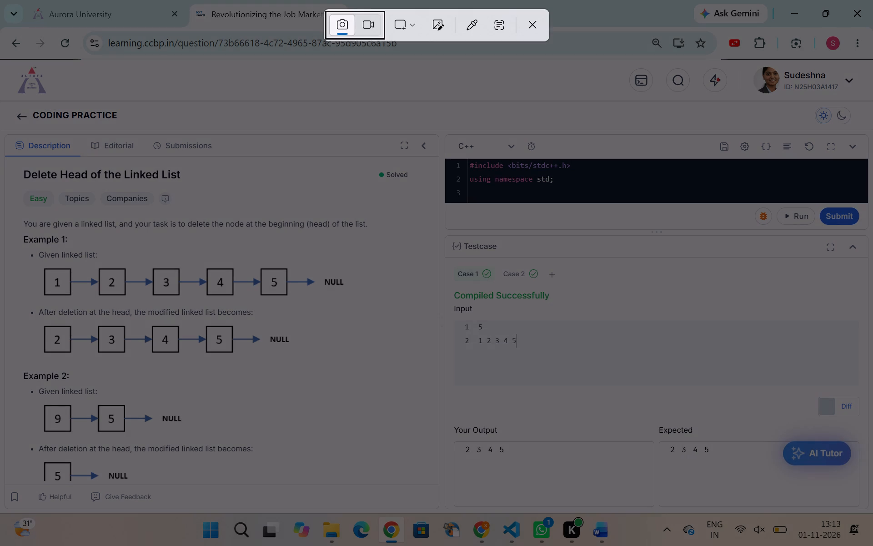
left_click_drag(447, 234, 872, 513)
In Word, paste the Testcase screenshot below the deleteHead code and add two new lines after it.
left_click(600, 524)
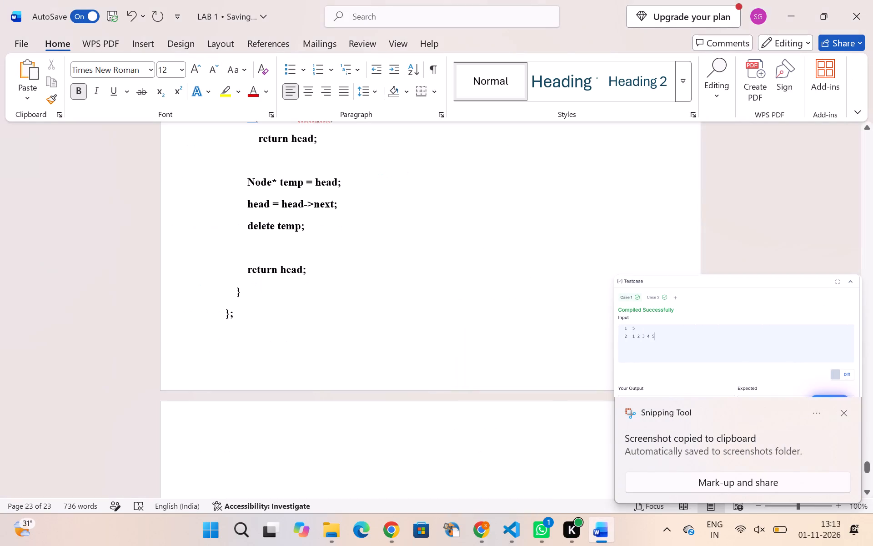
key("ctrl+v")
key("Return")
key("Return")
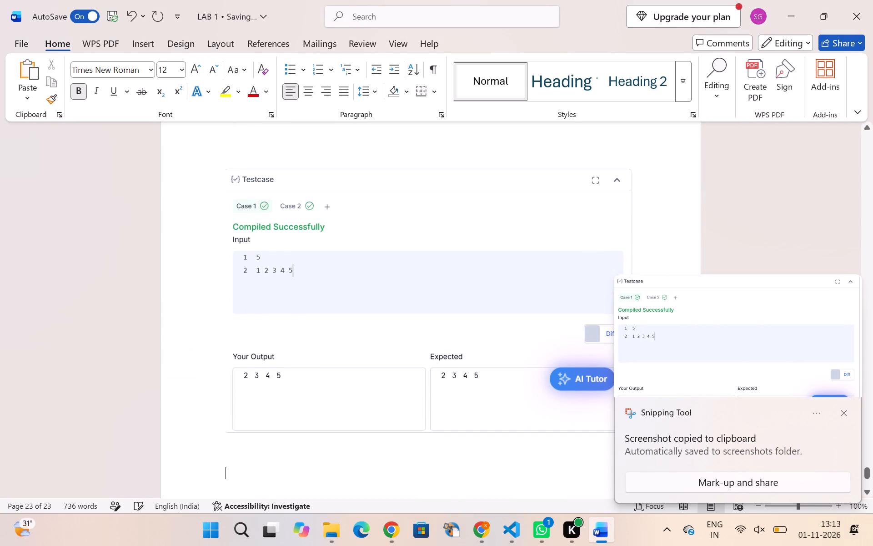
Switch to Chrome, return to the Coding Practice list and open the Delete Tail of the Linked List exercise.
left_click(404, 527)
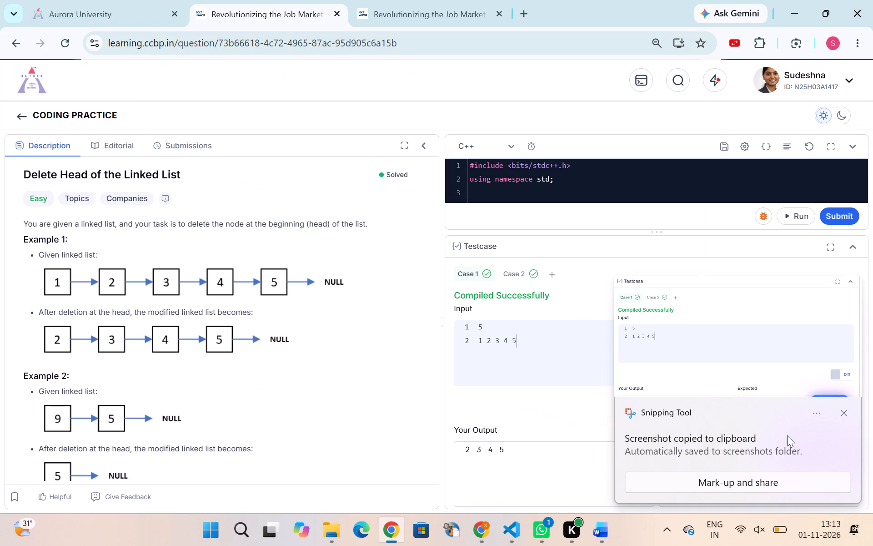
left_click(844, 414)
left_click(19, 113)
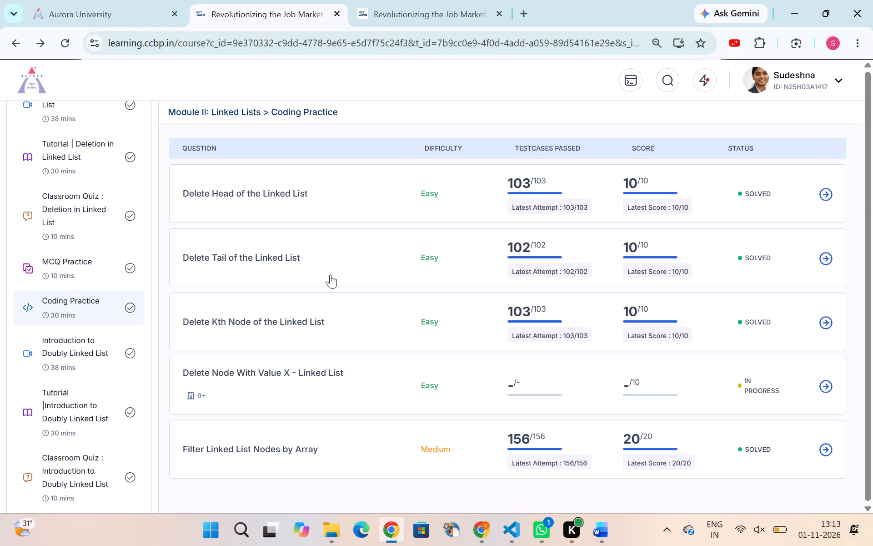
left_click(272, 260)
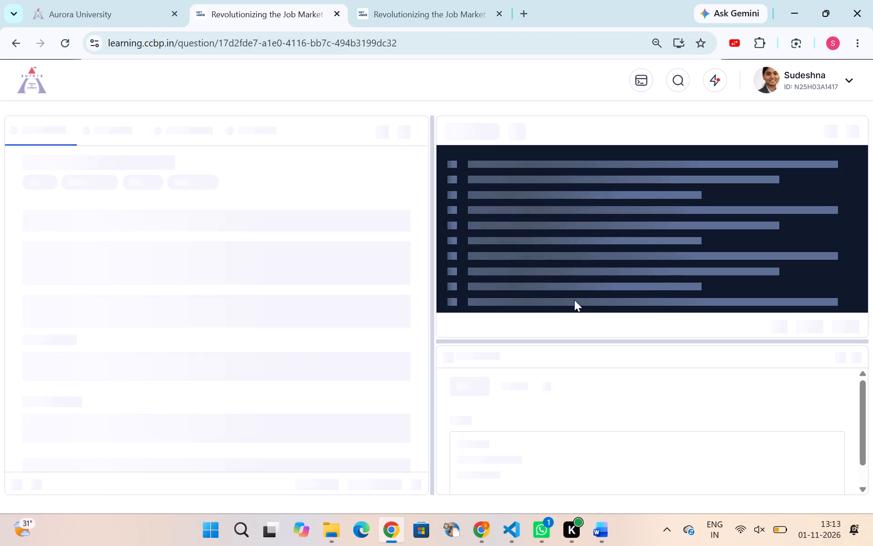
Enlarge the code editor area and delete the commented-out Node class and array_to_LL block above the solution class.
left_click_drag(662, 232, 633, 394)
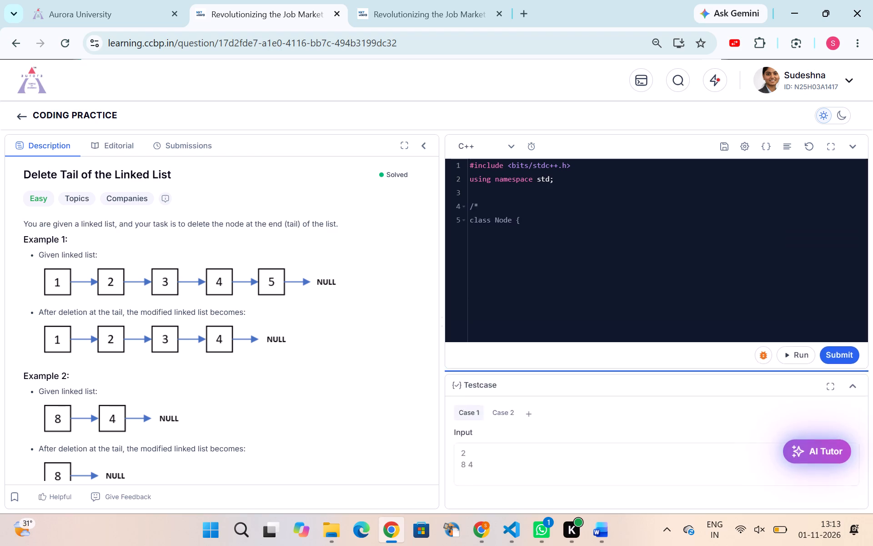
left_click_drag(633, 394, 637, 379)
scroll(533, 331, "down", 3)
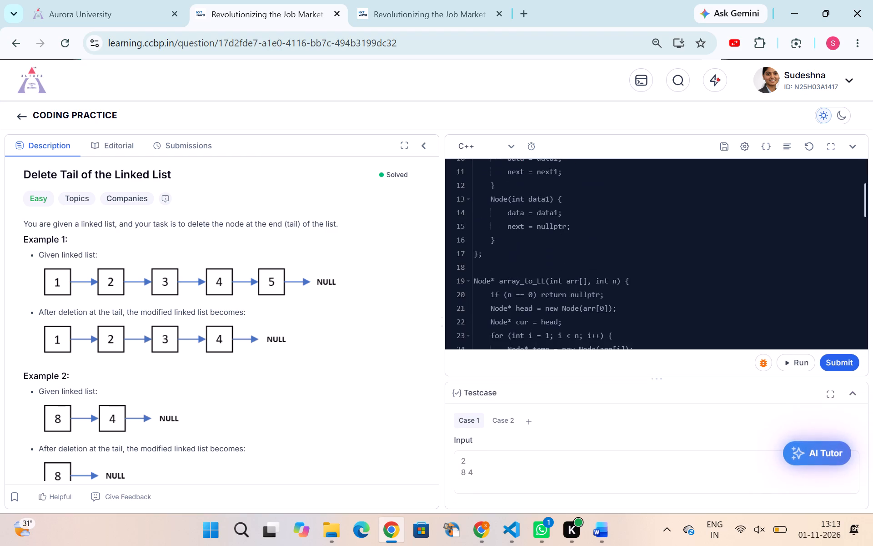
scroll(533, 331, "down", 3)
left_click_drag(495, 252, 461, 202)
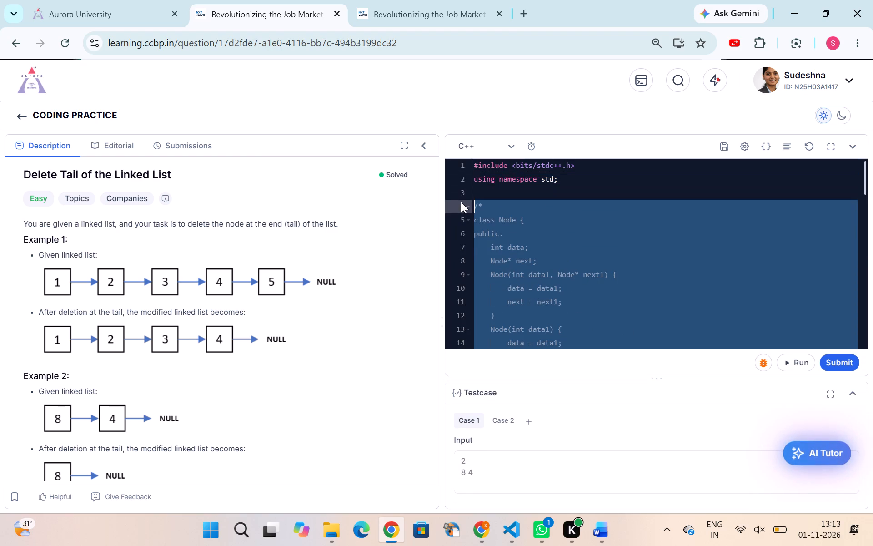
left_click_drag(461, 202, 462, 202)
key("BackSpace")
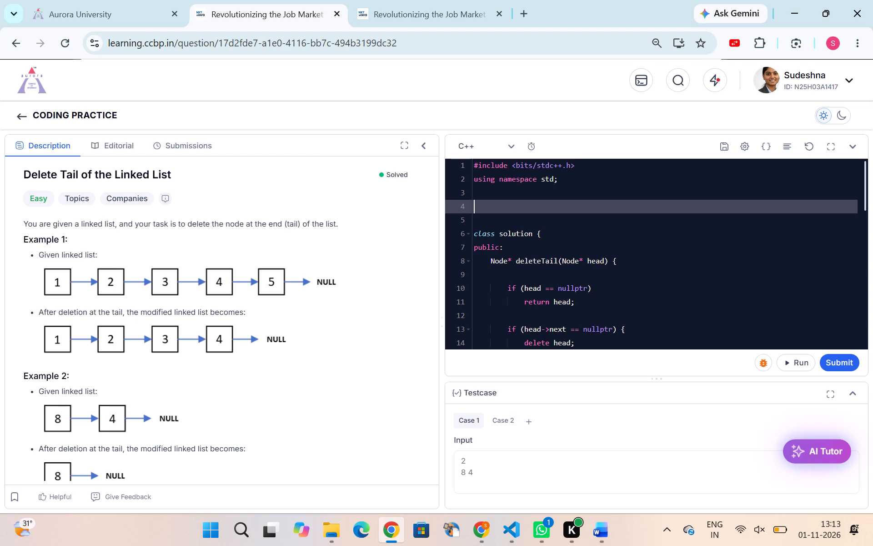
Capture the Delete Tail of the Linked List page, paste it at the end of LAB 1 in Word and add a "CODE:" line beneath.
key("shift+super+s")
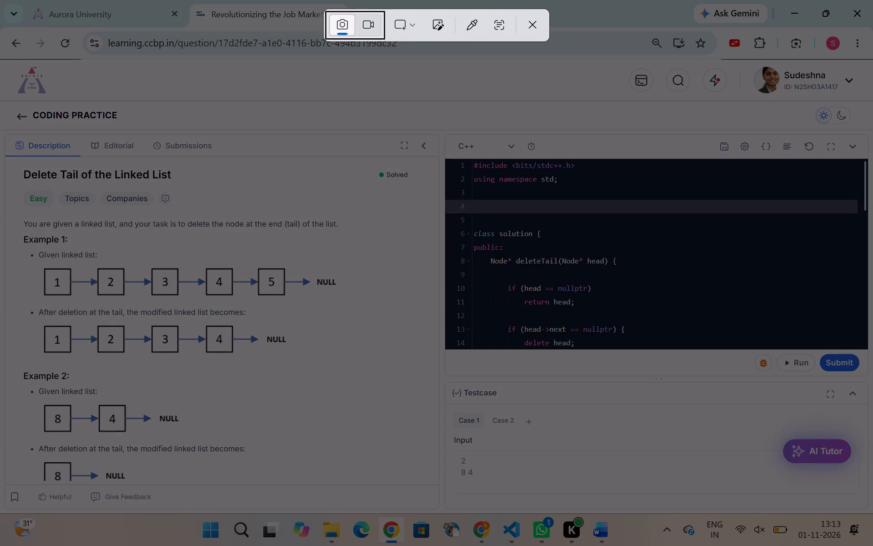
left_click_drag(0, 60, 872, 537)
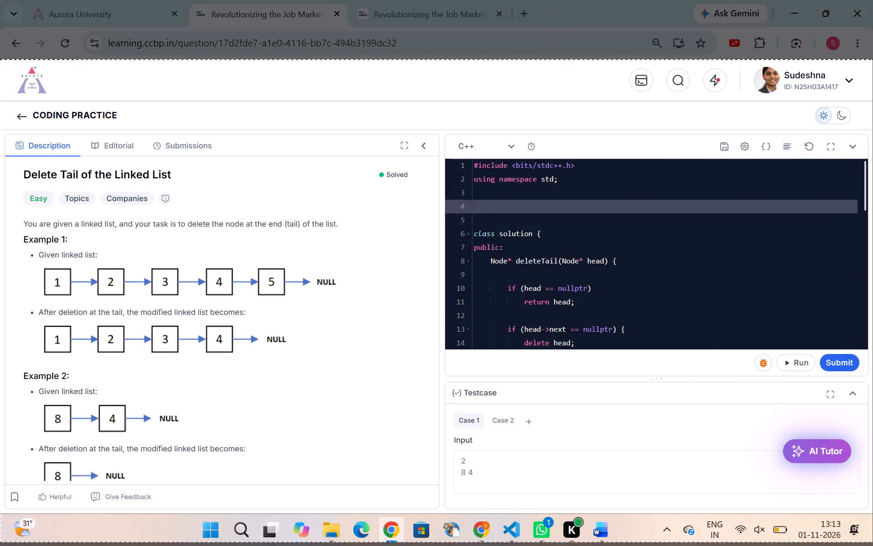
left_click_drag(872, 537, 872, 510)
left_click(598, 531)
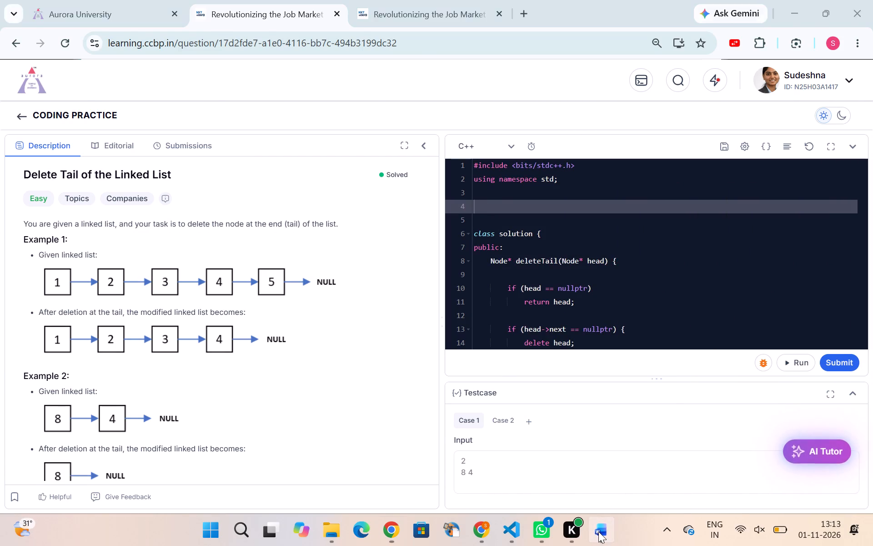
key("ctrl+v")
key("Return")
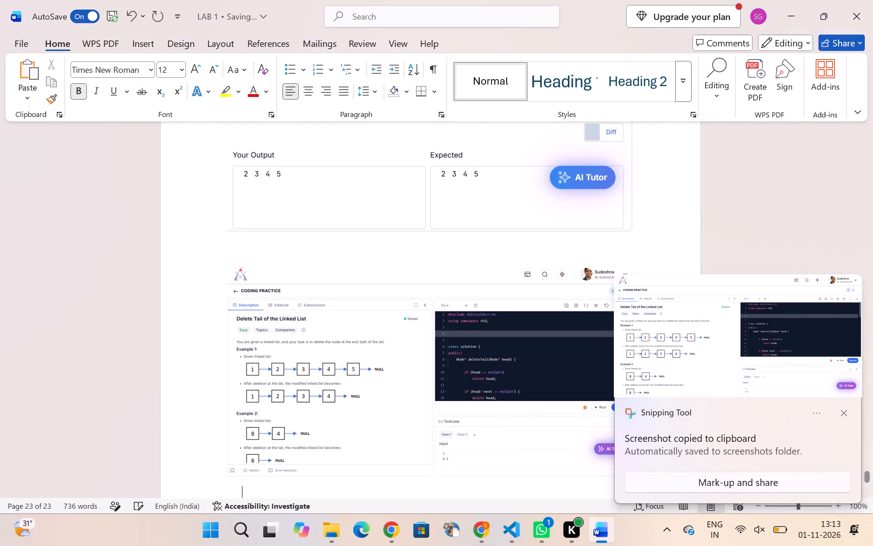
type("CODE:")
key("Return")
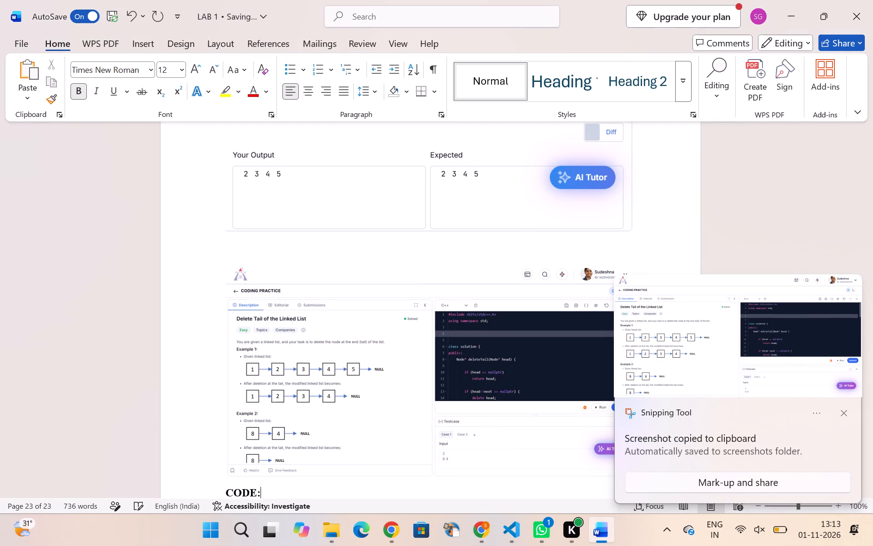
Copy the deleteTail code from the includes through the solution class in Chrome and paste it under "CODE:" in Word, followed by a new line.
left_click(391, 529)
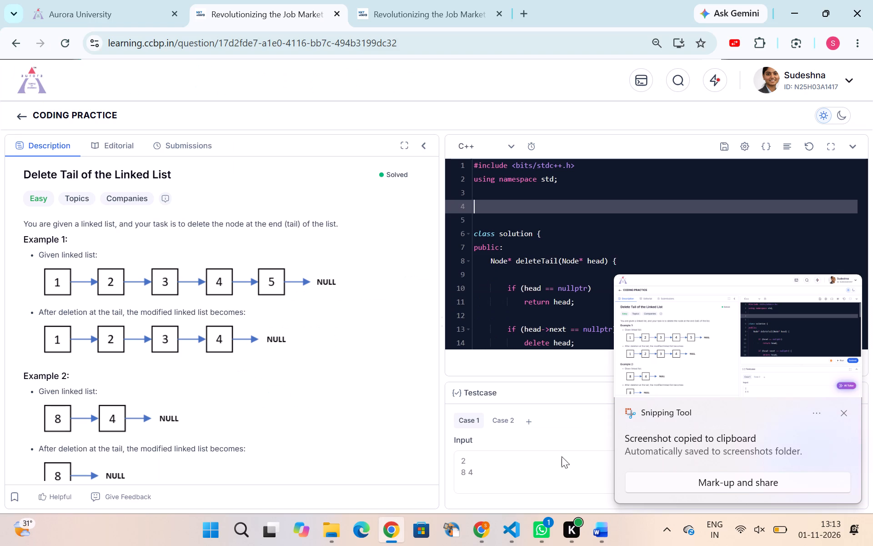
left_click(848, 412)
scroll(602, 322, "down", 1)
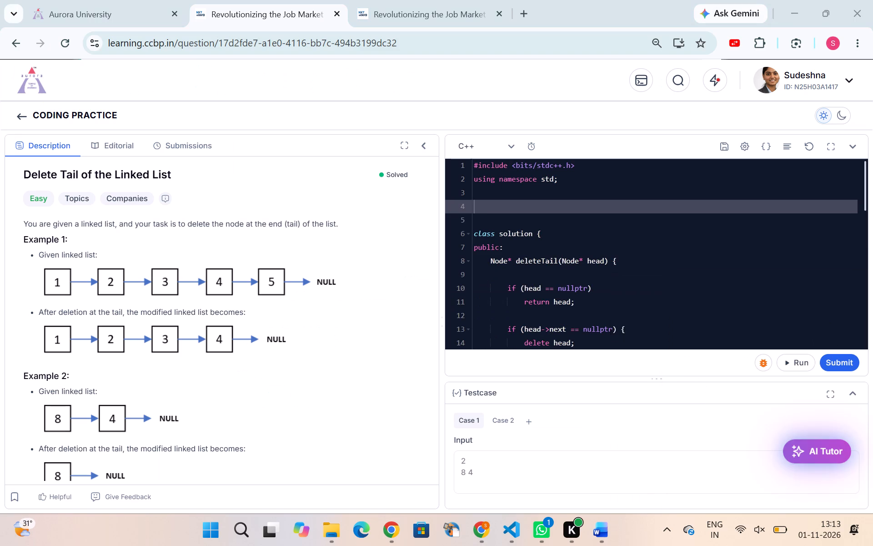
scroll(602, 322, "down", 5)
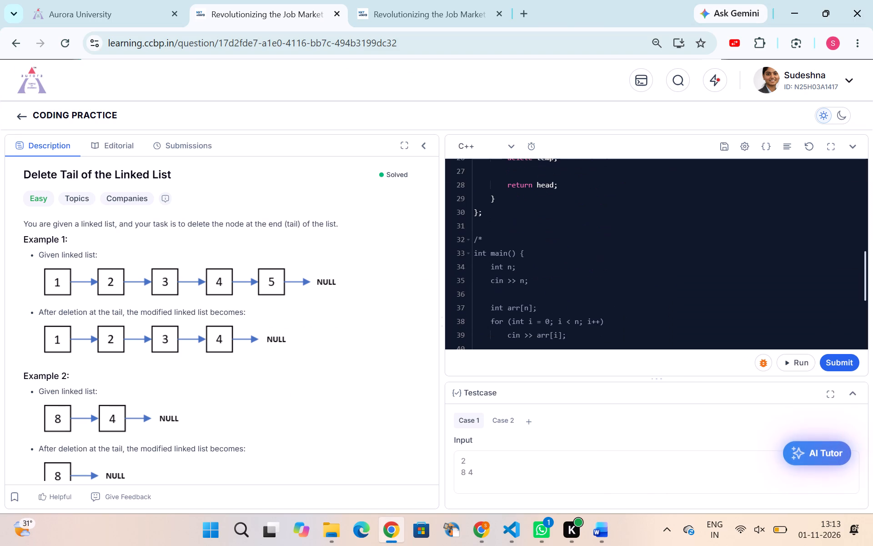
left_click_drag(491, 215, 447, 71)
key("ctrl+c")
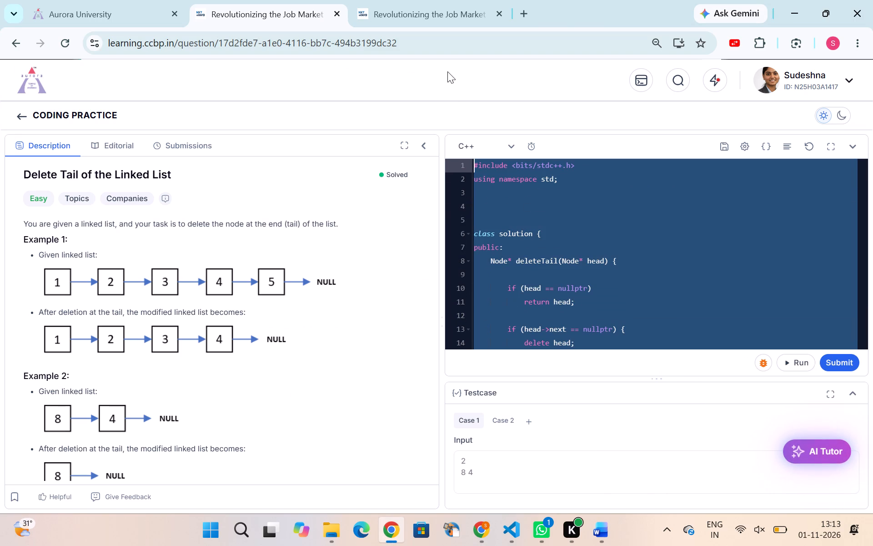
left_click(595, 537)
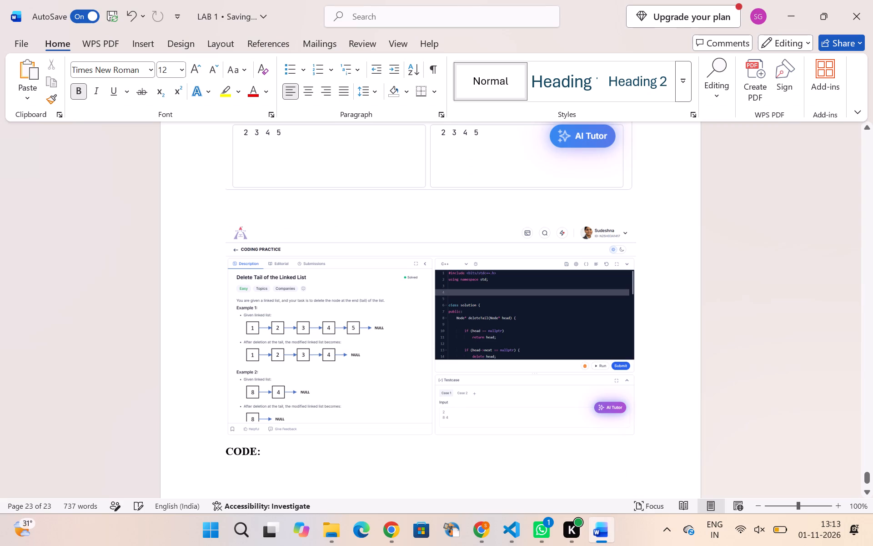
key("ctrl+v")
key("Return")
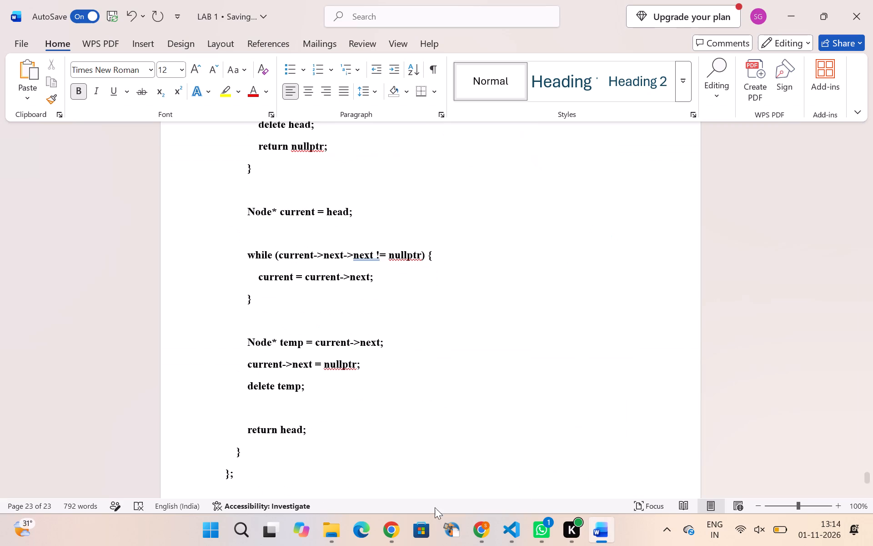
In Chrome, run the deleteTail code, enlarge the Testcase area and capture it as a screenshot.
left_click(394, 523)
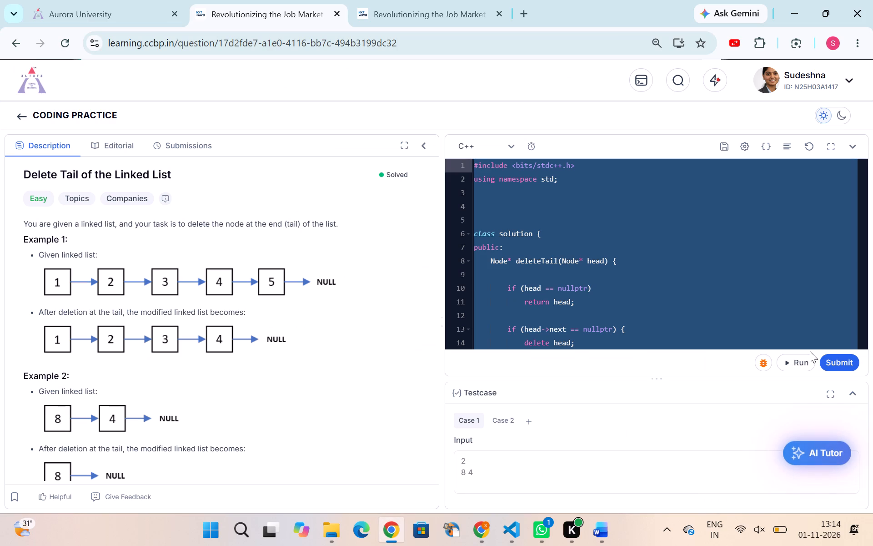
left_click(799, 360)
left_click(760, 277)
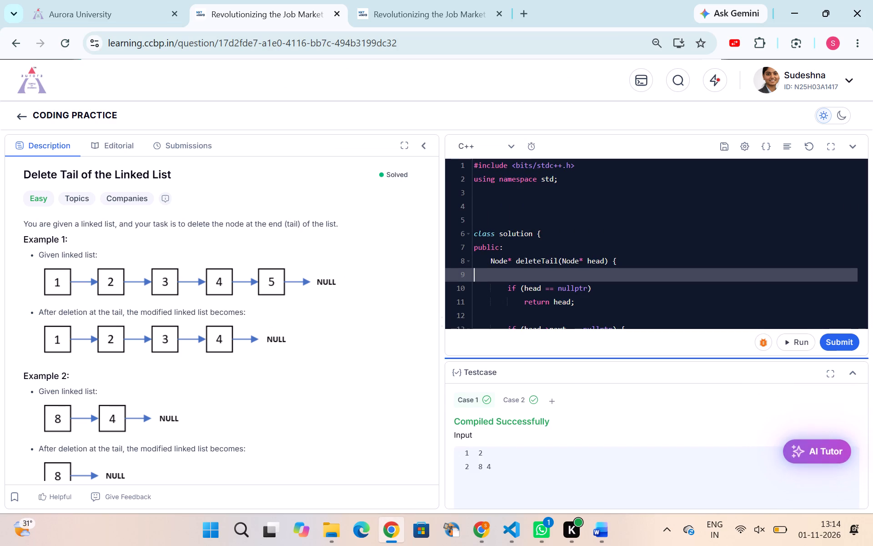
left_click_drag(695, 359, 698, 253)
key("shift+super+s")
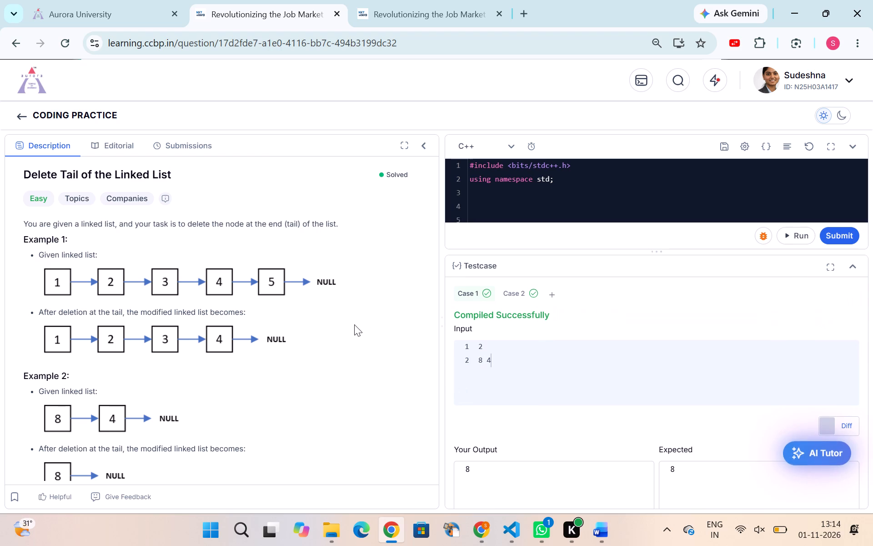
left_click_drag(446, 255, 823, 487)
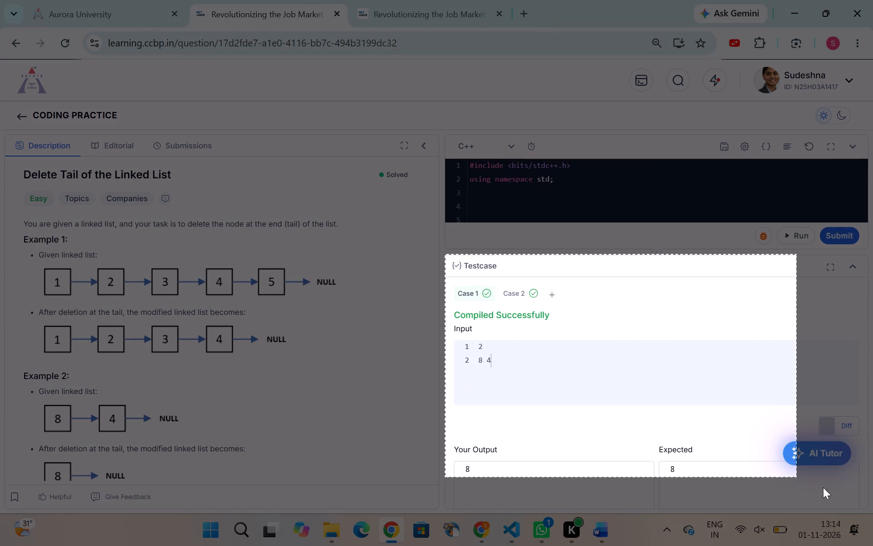
left_click_drag(823, 487, 872, 512)
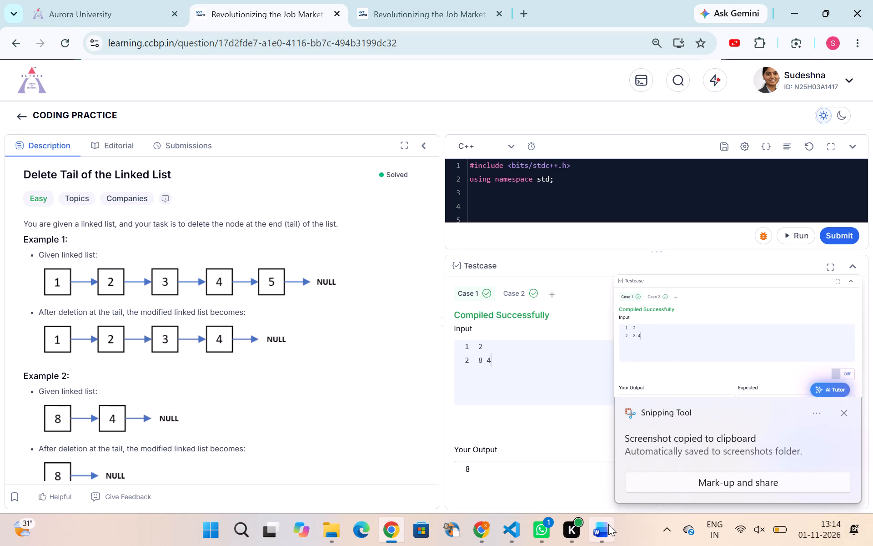
In Word, paste the Testcase screenshot below the deleteTail code and add two new lines after it.
left_click(608, 524)
key("ctrl+v")
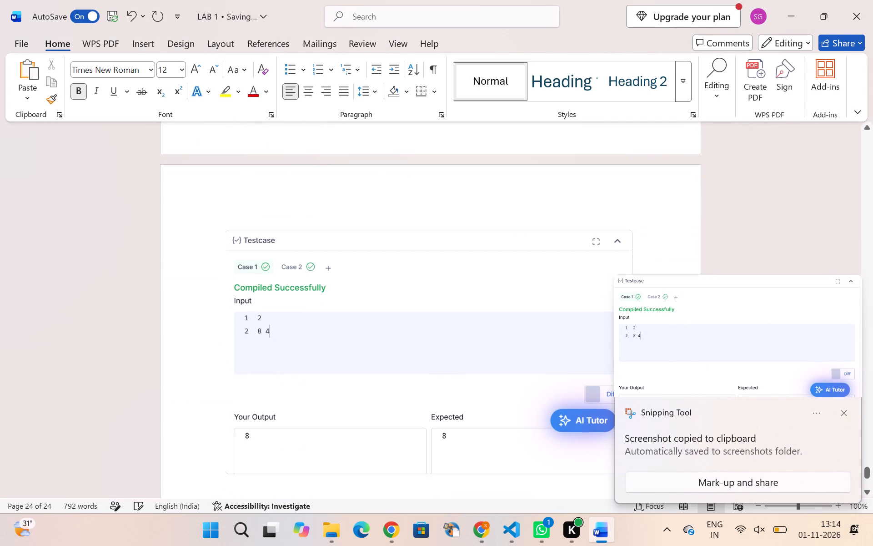
key("Return")
key("Return")
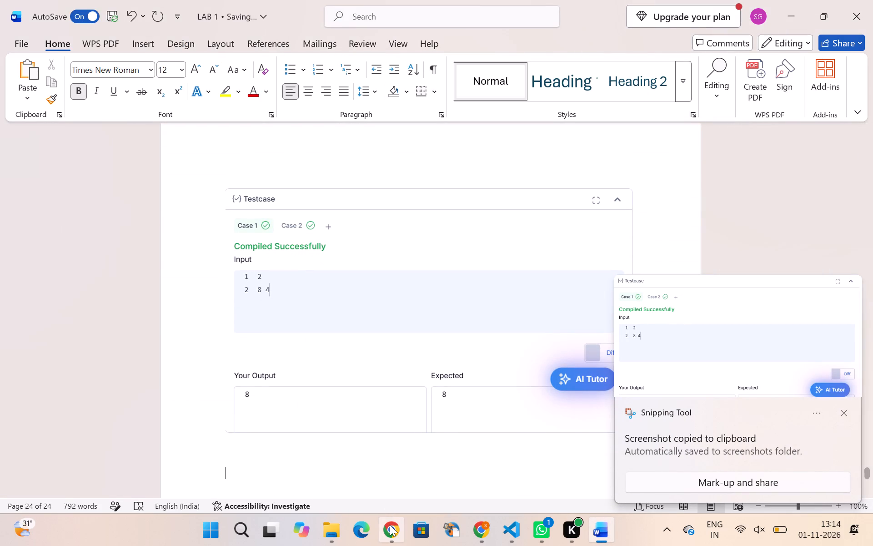
In Chrome, go to the Coding Practice set for Insertion in Linked List and open the Insertion At Kth Position exercise.
left_click(390, 525)
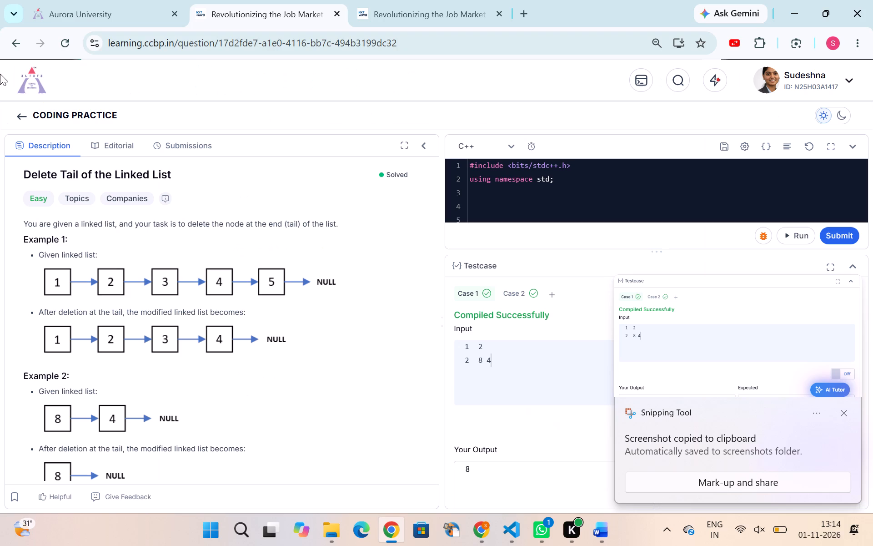
left_click(32, 116)
left_click(16, 117)
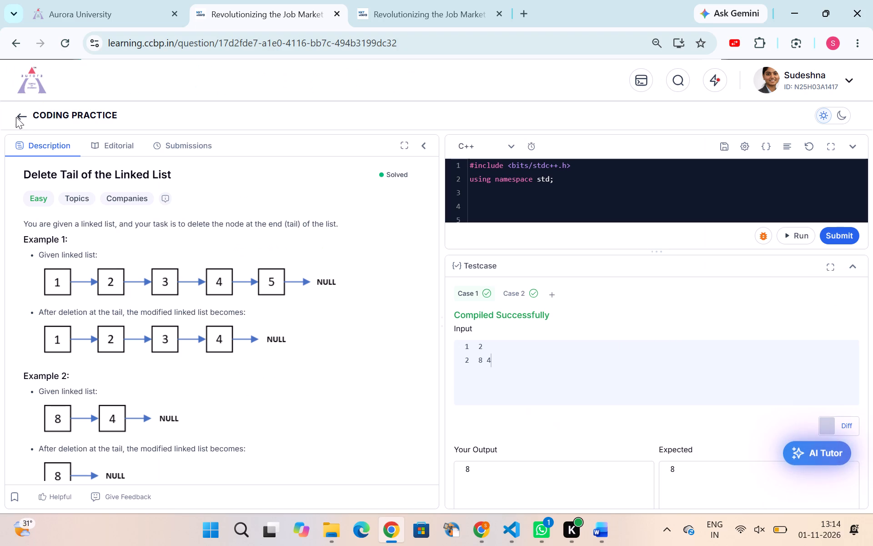
left_click(20, 116)
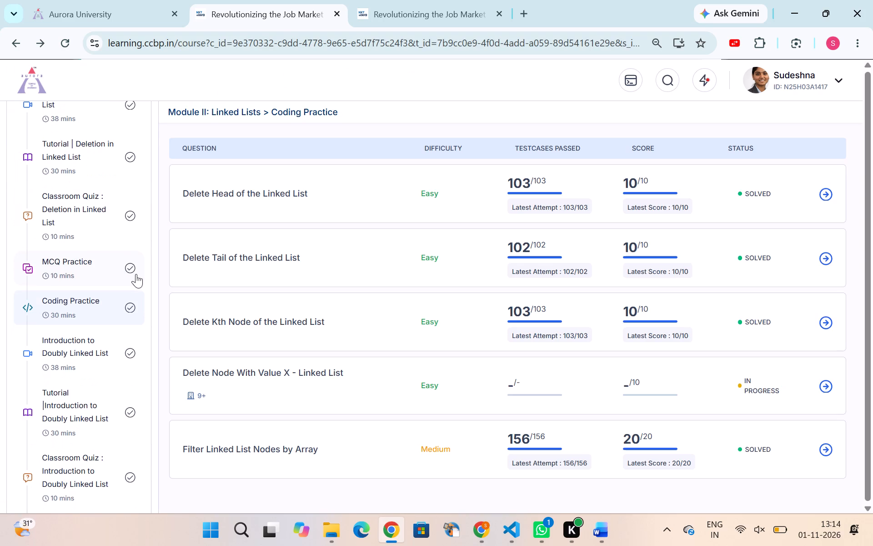
scroll(120, 293, "up", 3)
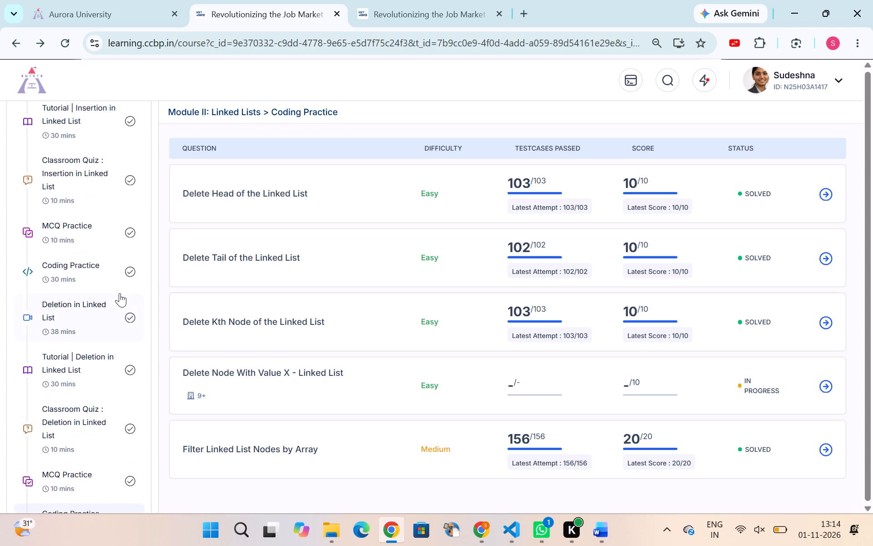
scroll(120, 293, "up", 1)
left_click(108, 289)
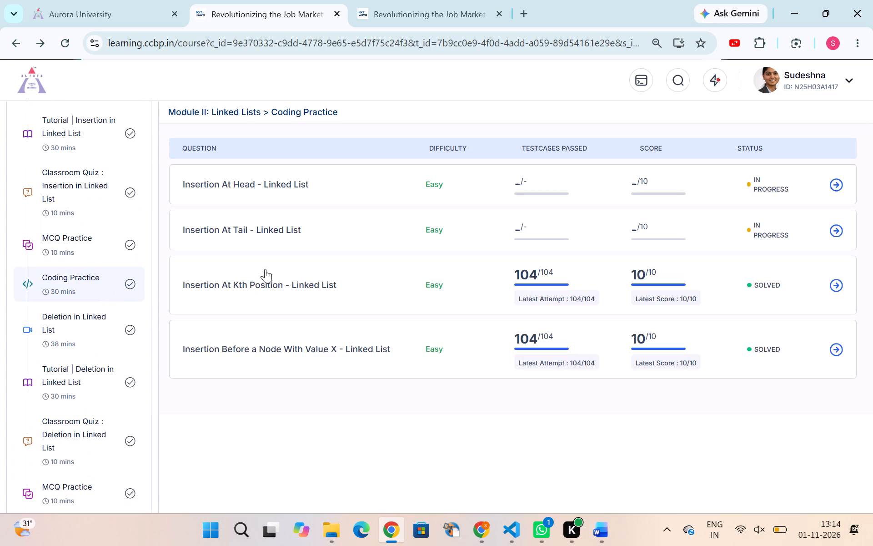
left_click(273, 300)
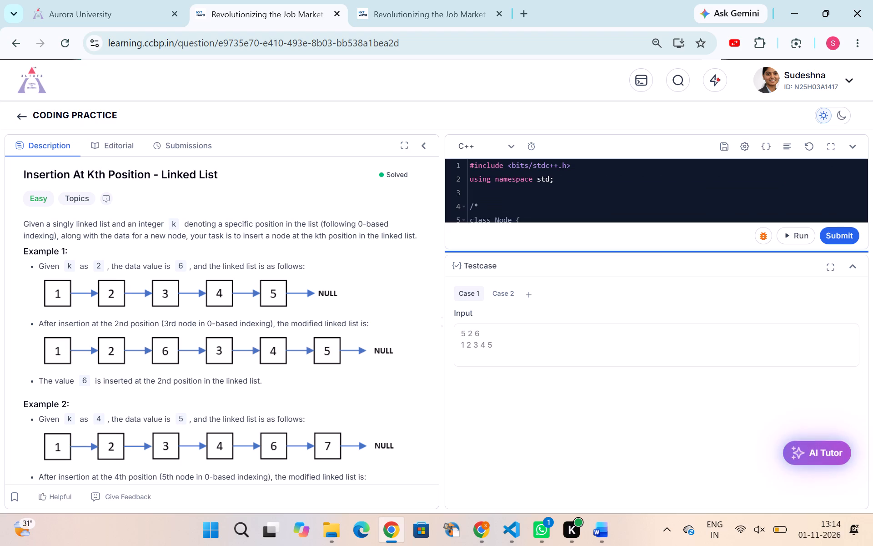
Enlarge the code editor and delete the commented-out Node class and array_to_LL block above the solution class.
left_click_drag(657, 251, 662, 375)
key("shift+super+s")
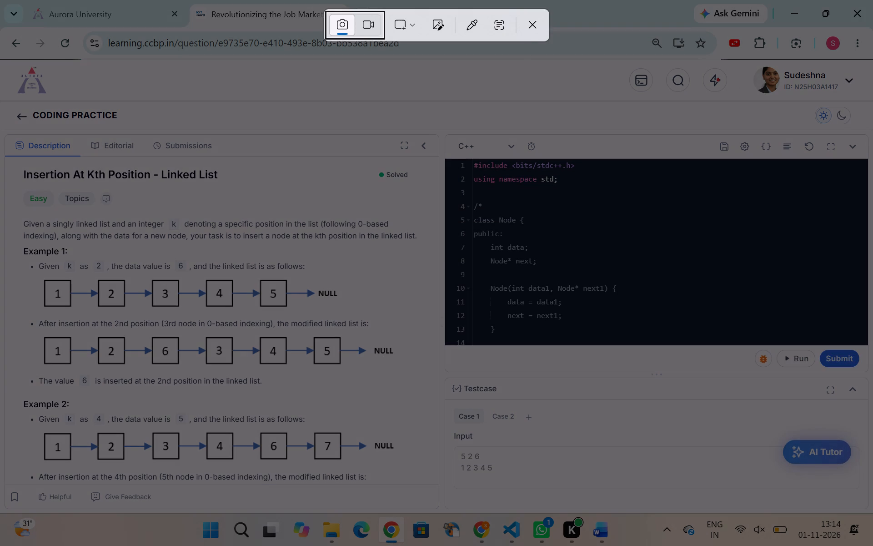
left_click(528, 30)
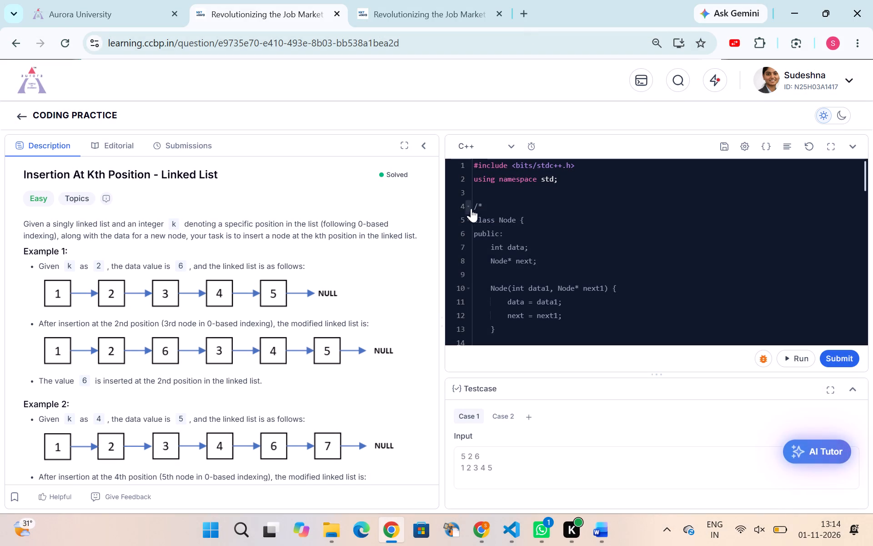
left_click_drag(473, 202, 525, 341)
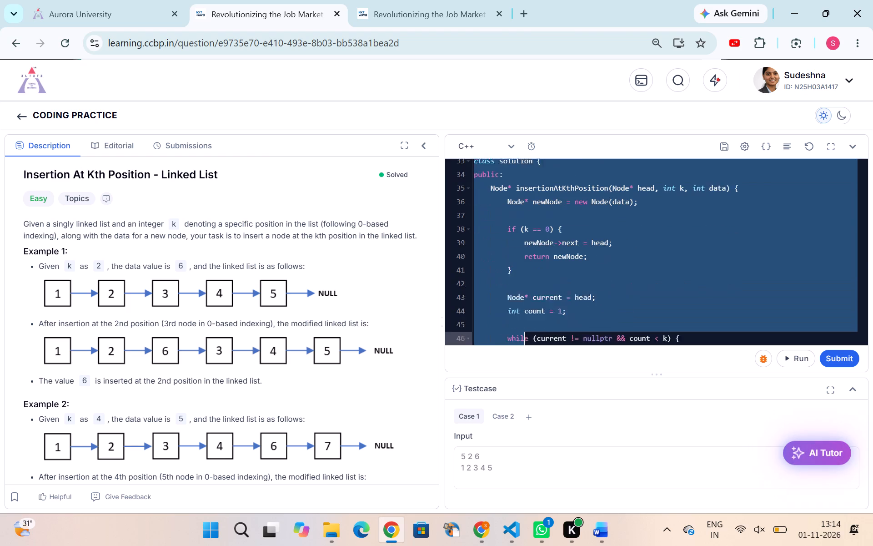
left_click_drag(525, 341, 518, 303)
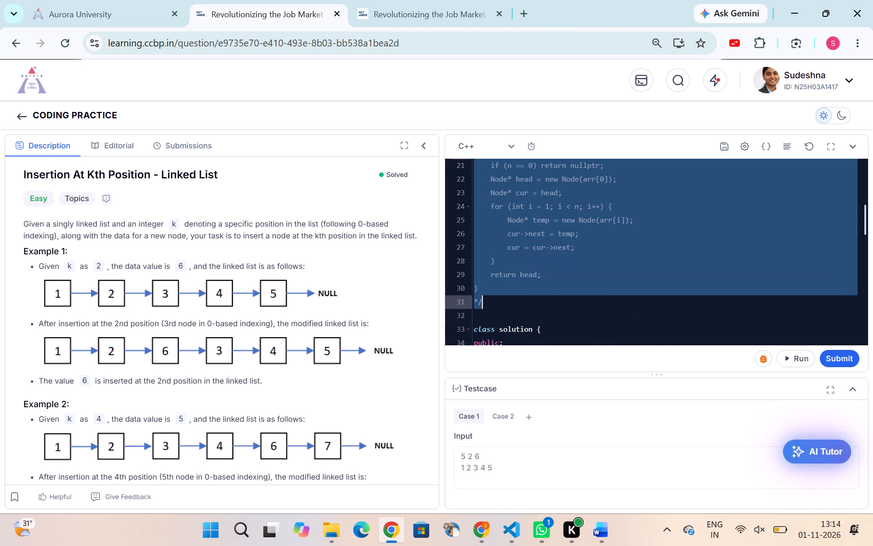
left_click_drag(518, 303, 518, 302)
key("BackSpace")
scroll(584, 305, "up", 2)
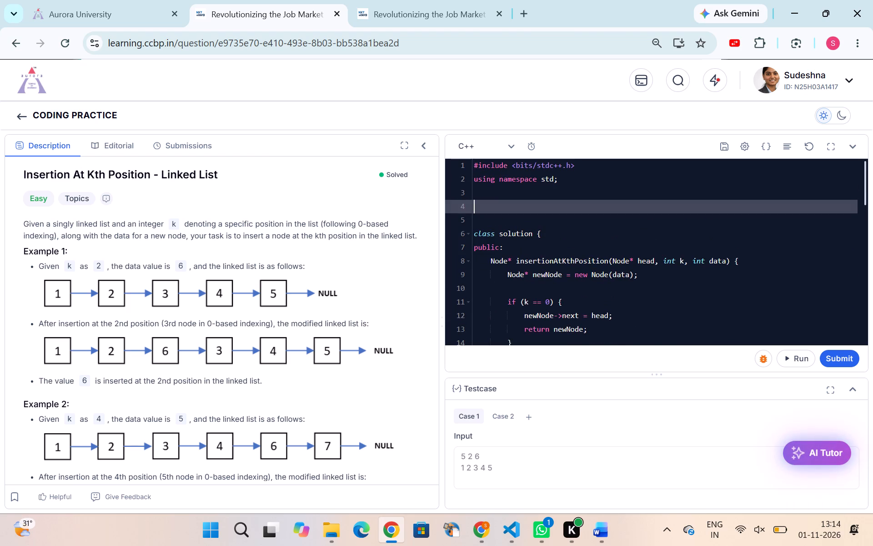
Capture the whole Insertion At Kth Position exercise page, without the browser bars, as a screenshot.
key("shift+super+s")
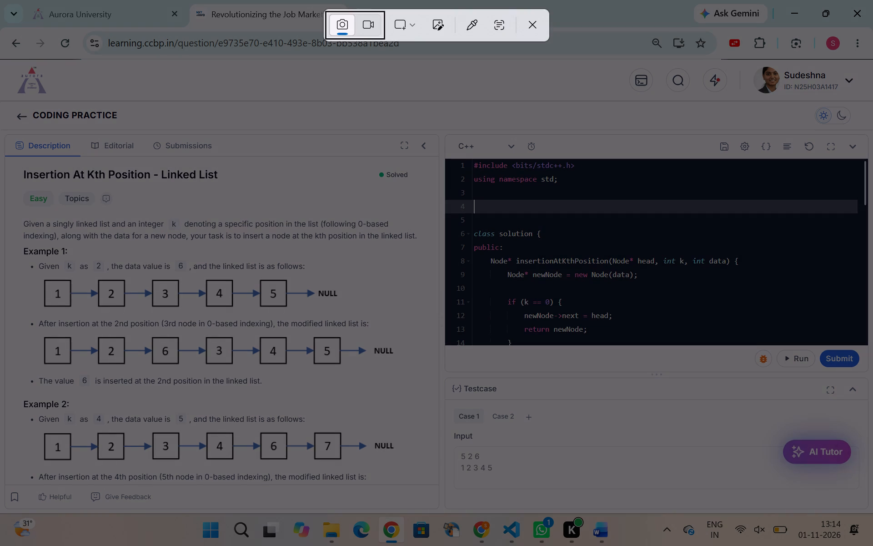
left_click_drag(0, 58, 872, 515)
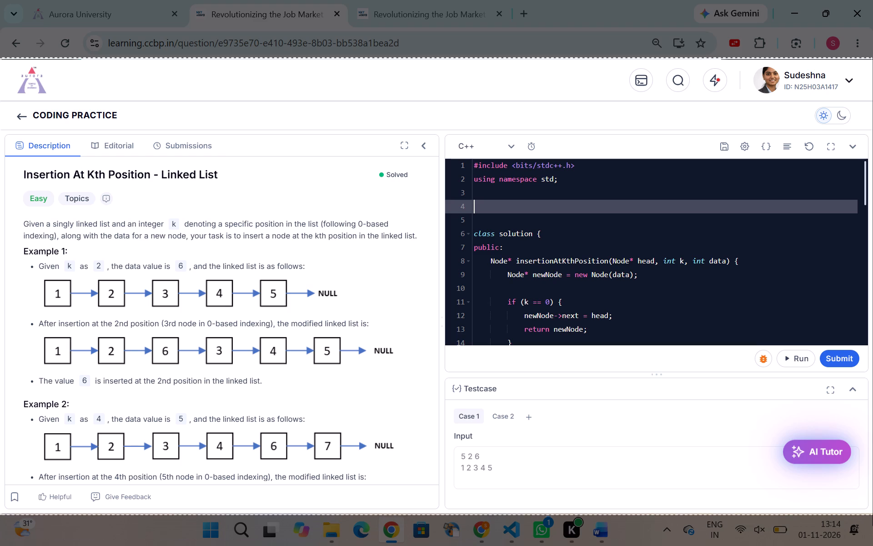
left_click_drag(872, 515, 872, 511)
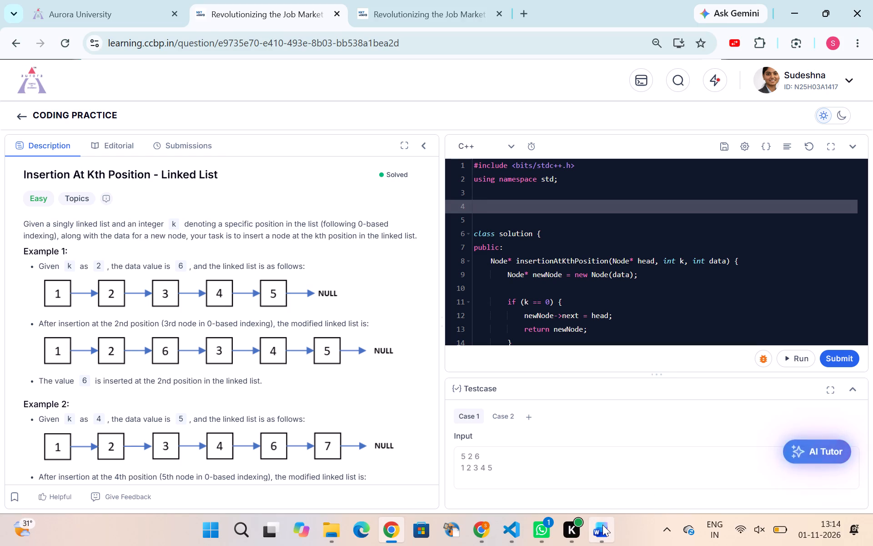
In Word, paste the exercise screenshot at the end of the LAB 1 report and add a "CODE:" line below it.
left_click(602, 525)
key("ctrl+v")
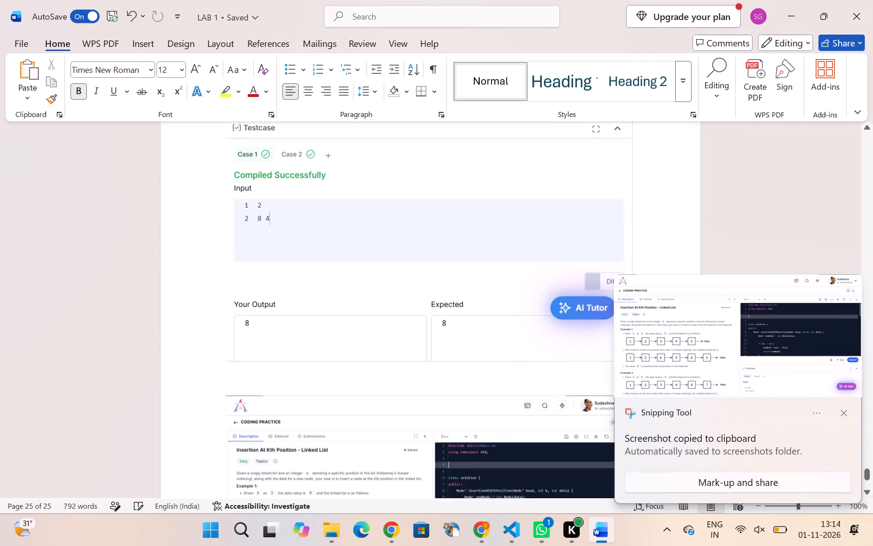
key("Return")
type("CODE:")
key("Return")
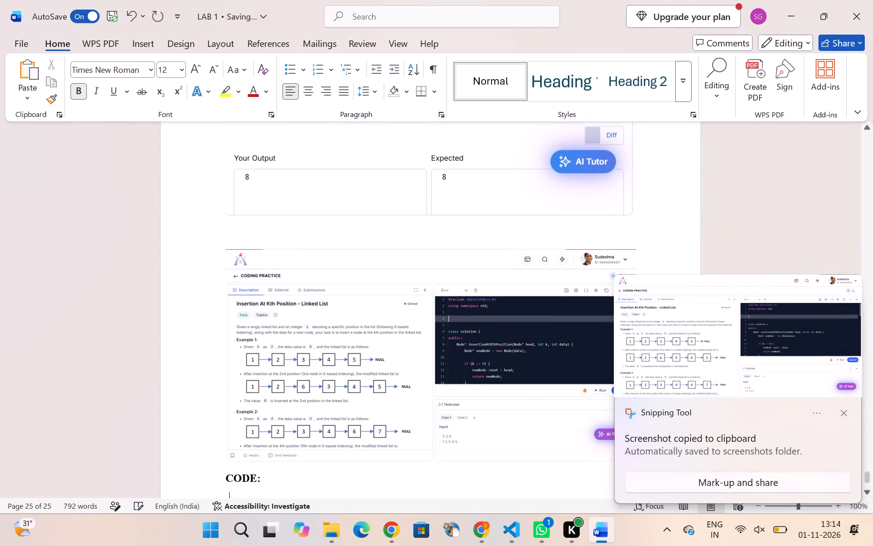
Copy the insertionAtKthPosition code from the includes through the solution class in Chrome and paste it under "CODE:" in Word, followed by a new line.
left_click(391, 526)
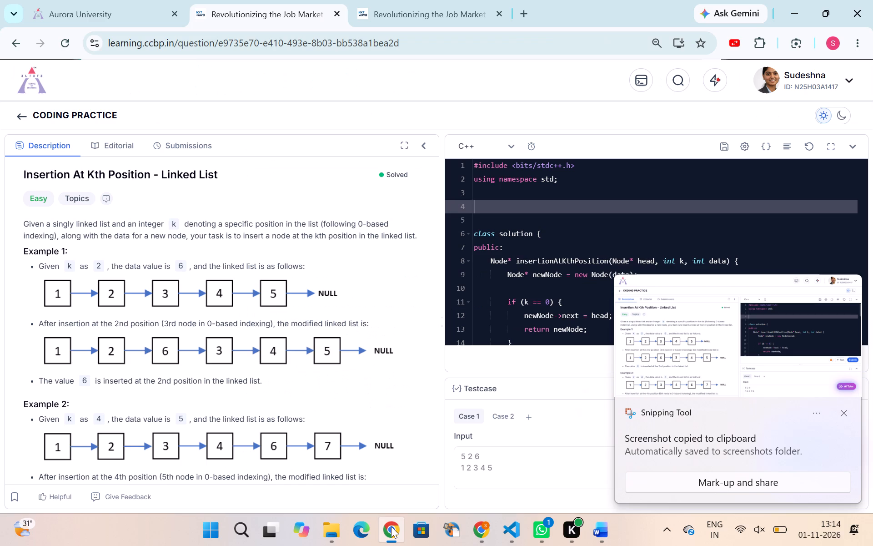
left_click(845, 414)
scroll(598, 316, "down", 1)
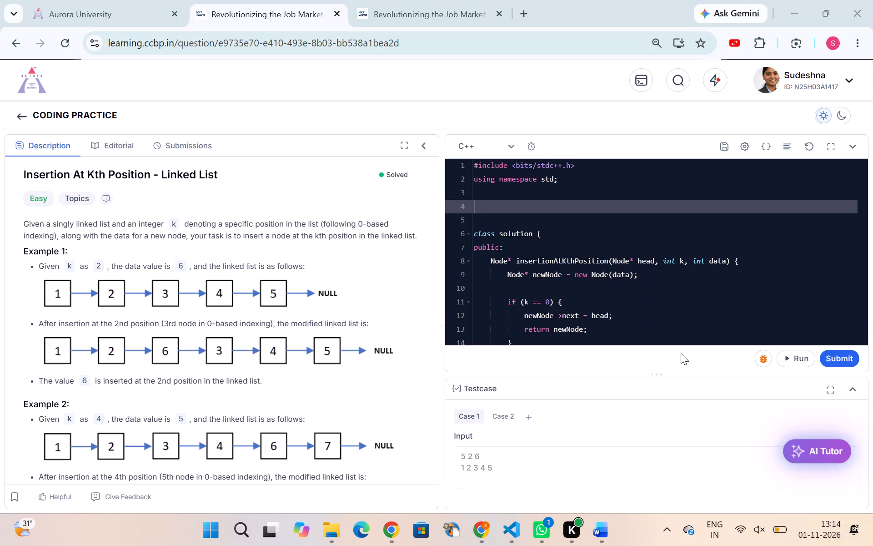
scroll(681, 353, "down", 6)
scroll(502, 224, "up", 1)
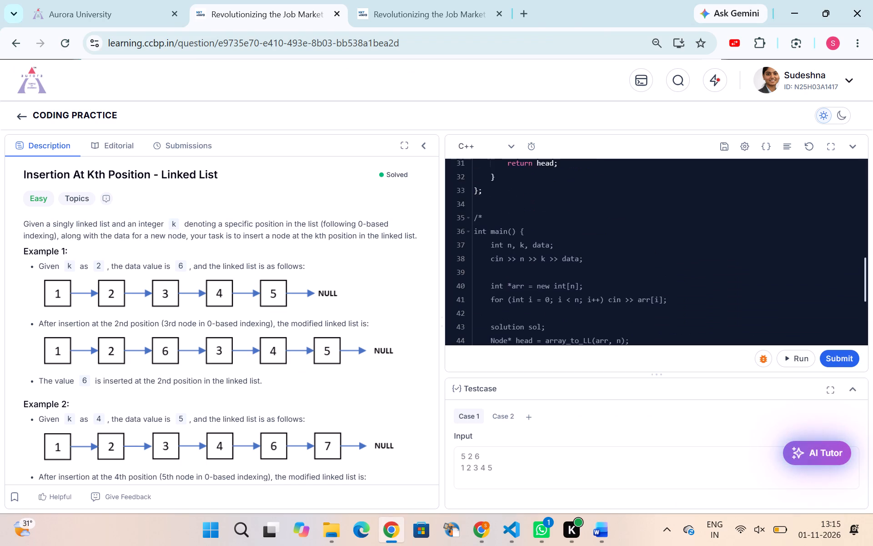
left_click_drag(488, 207, 448, 60)
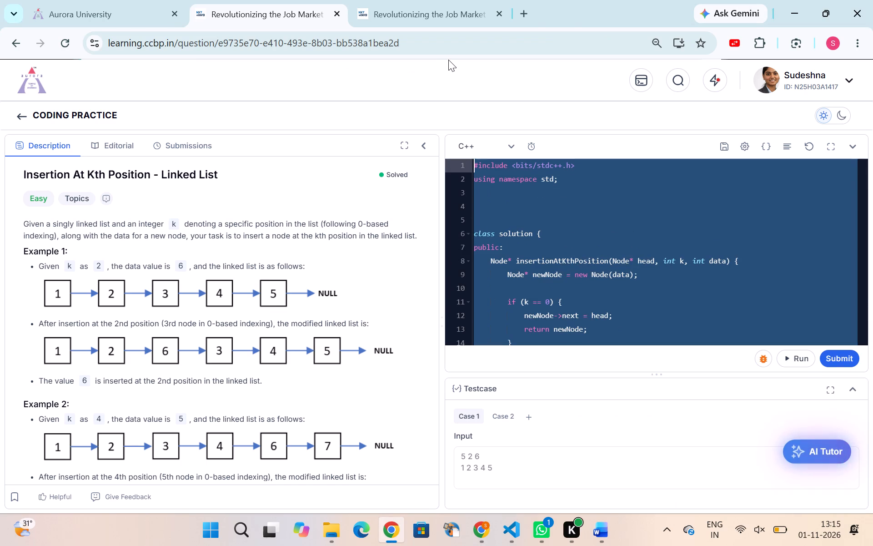
key("ctrl+c")
left_click(605, 523)
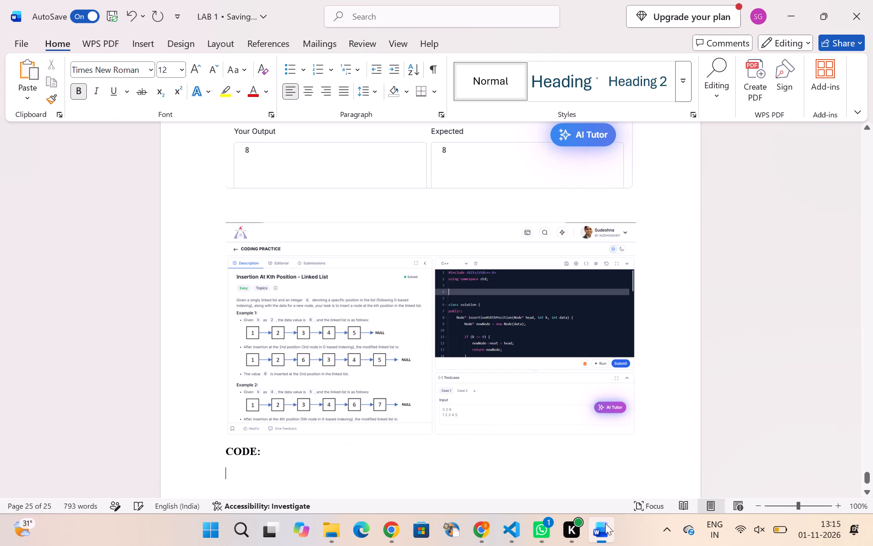
key("ctrl+v")
key("Return")
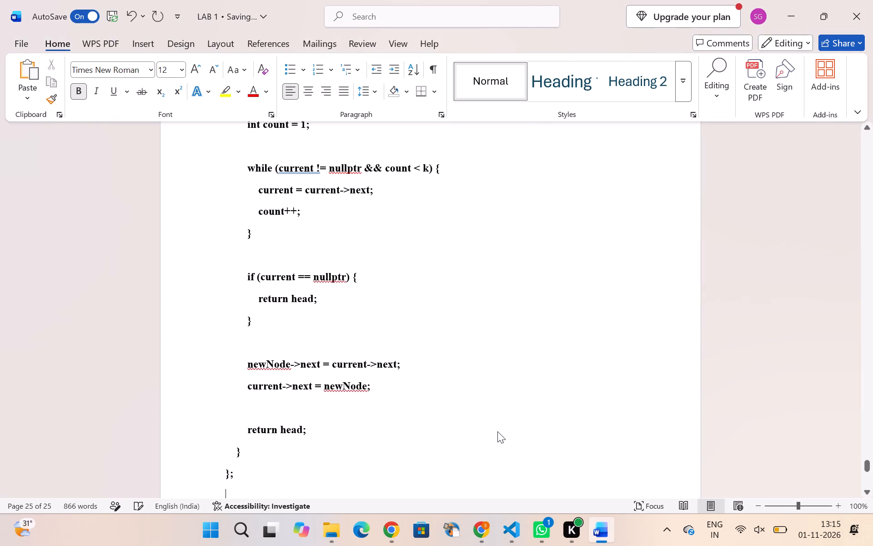
In Chrome, run the insertionAtKthPosition code, enlarge the Testcase area and capture it as a screenshot.
left_click(400, 524)
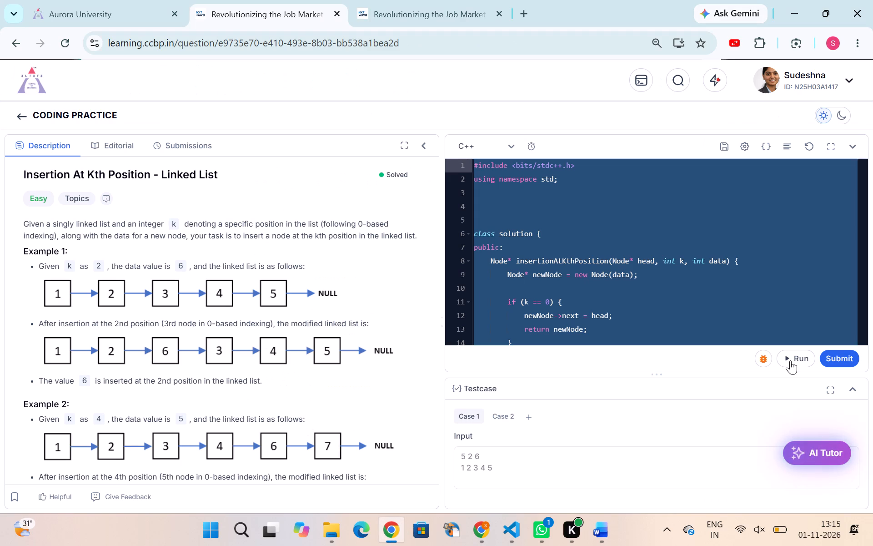
left_click(790, 360)
left_click(703, 261)
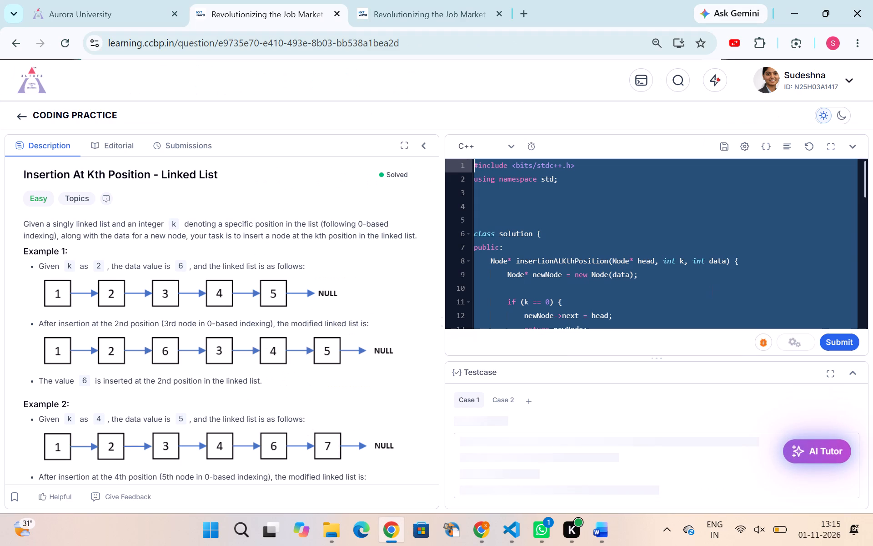
left_click_drag(660, 360, 646, 229)
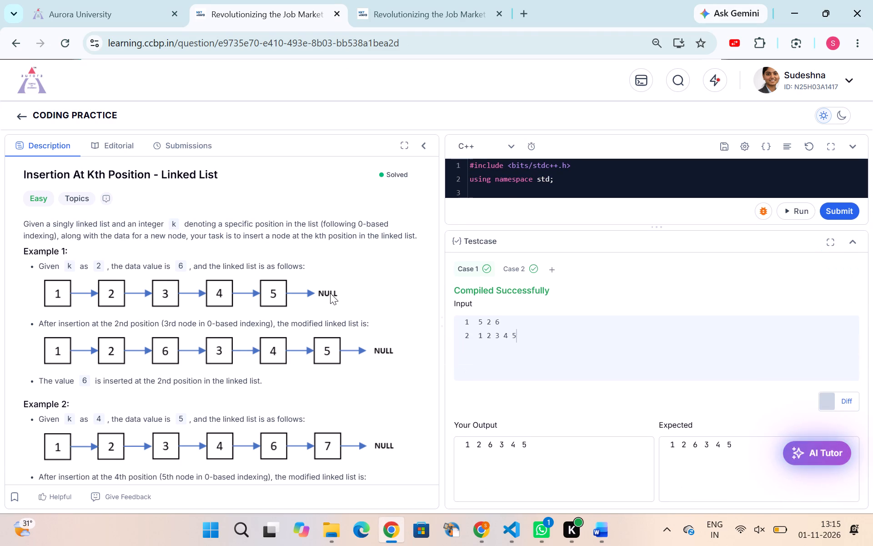
key("shift+super+s")
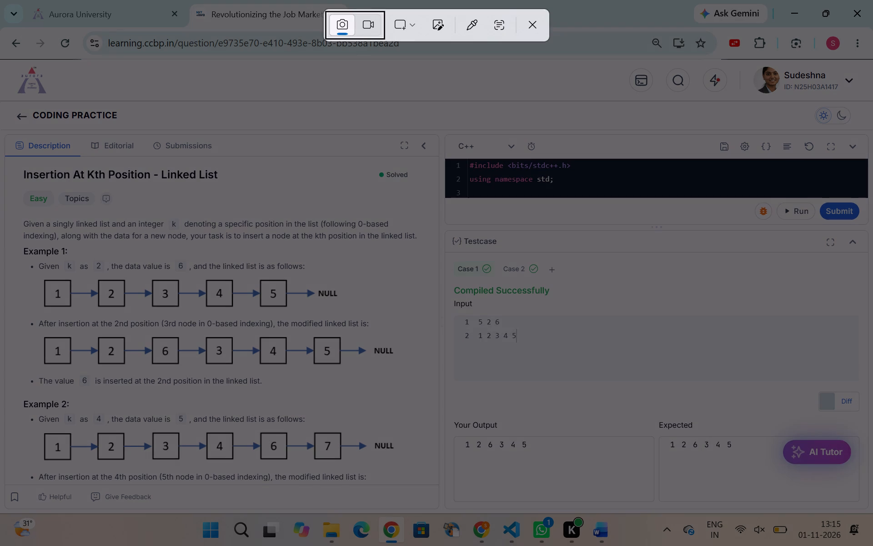
left_click_drag(447, 229, 872, 512)
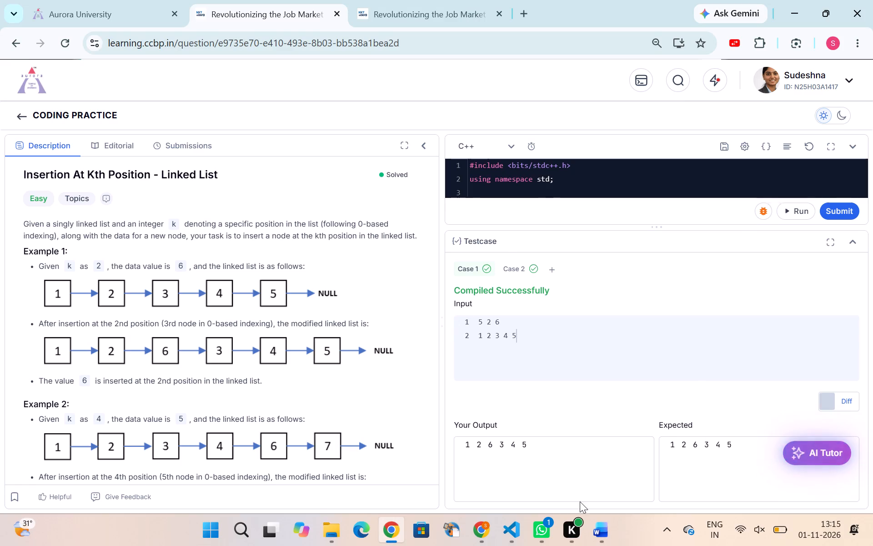
In Word, paste the Testcase screenshot below the insertionAtKthPosition code and add a new line after it.
left_click(607, 543)
key("ctrl+v")
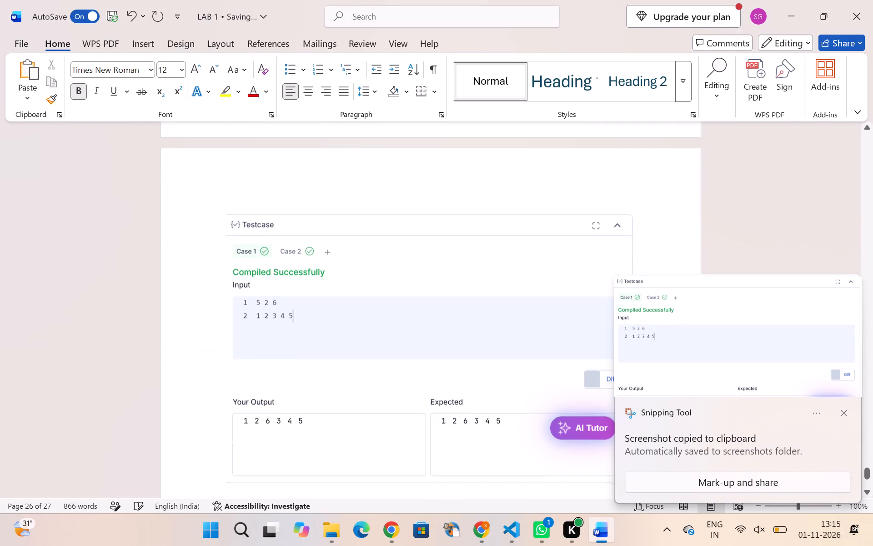
key("Return")
In Chrome, return to the Coding Practice list and open the Insertion Before a Node With Value X exercise.
left_click(394, 517)
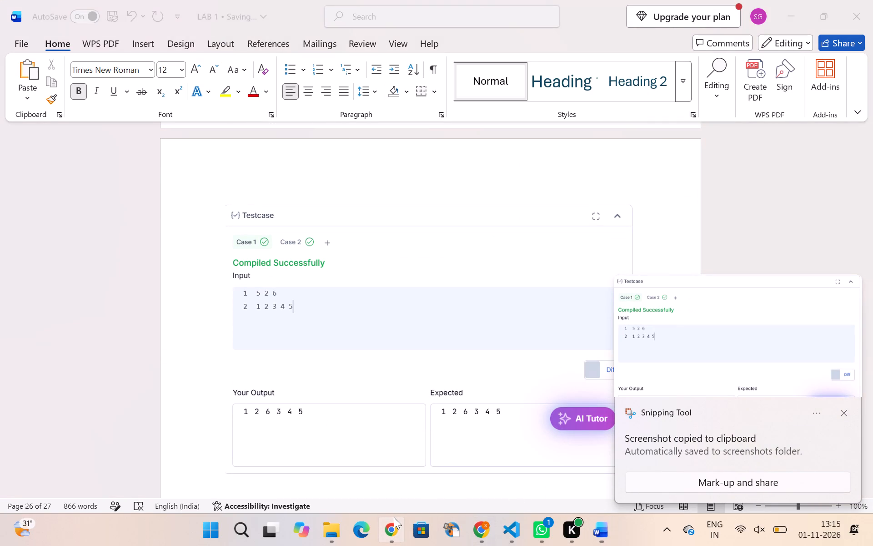
left_click(20, 114)
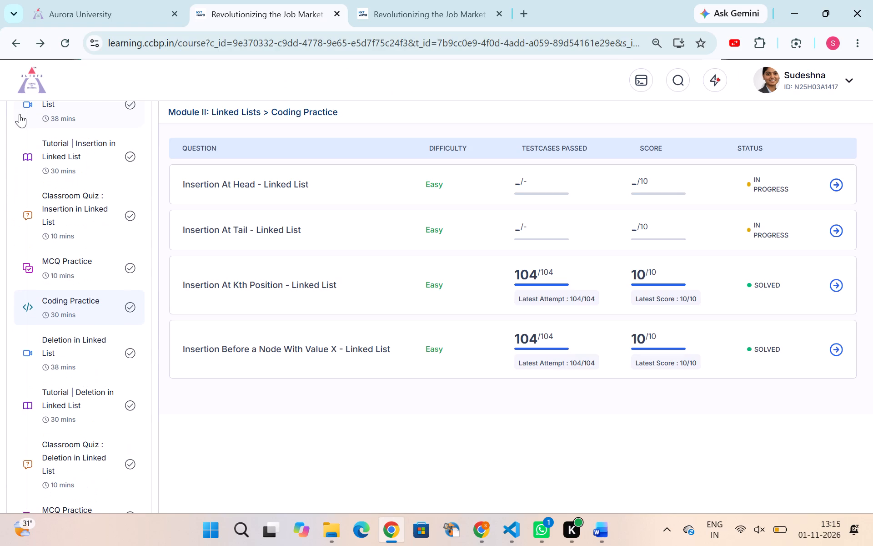
left_click(242, 329)
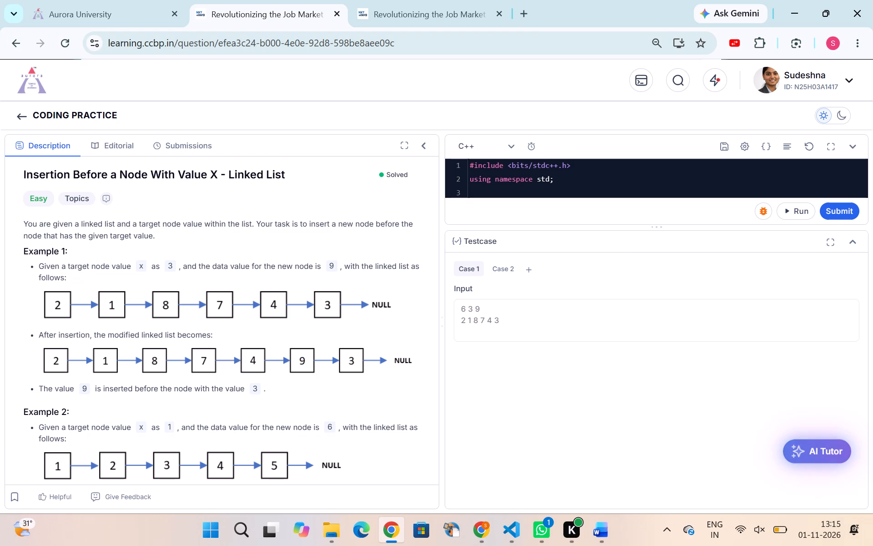
Enlarge the code editor and delete the commented-out Node class and array_to_LL block above the solution class.
left_click_drag(650, 227, 636, 420)
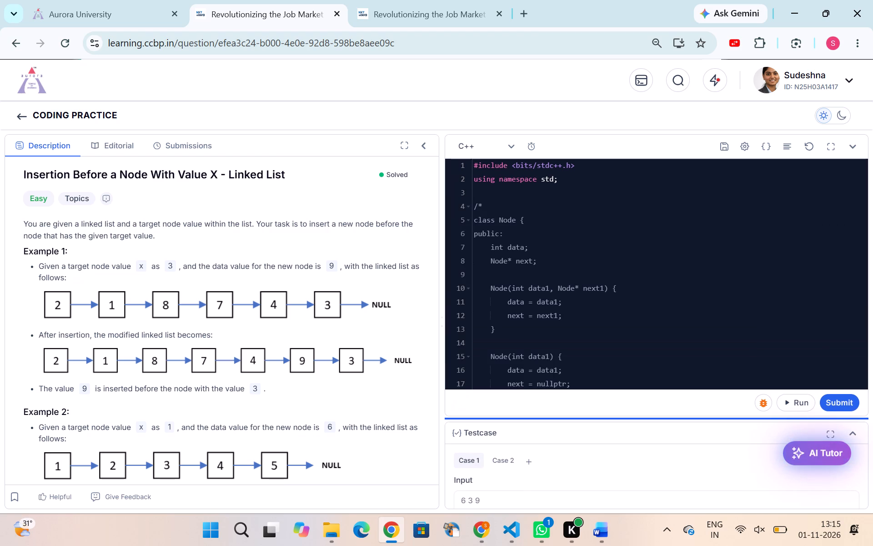
left_click_drag(646, 420, 645, 396)
scroll(545, 308, "down", 1)
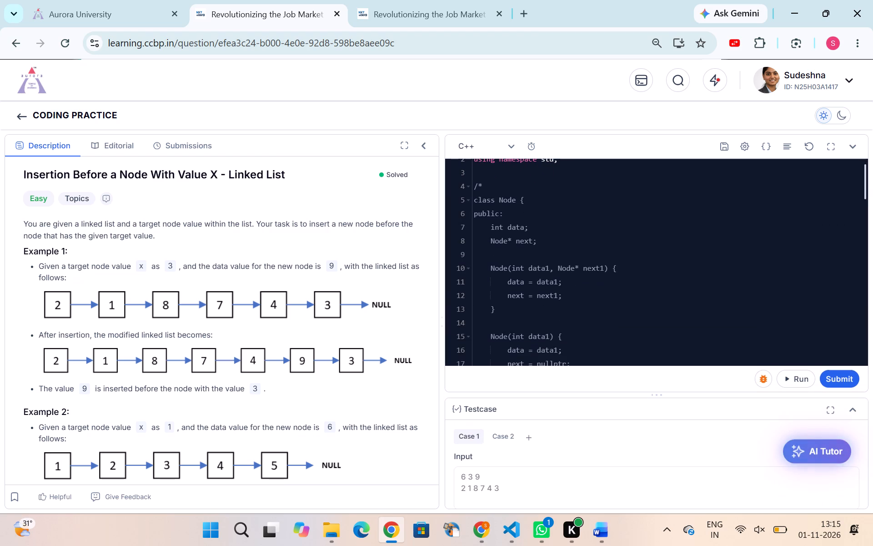
left_click_drag(473, 182, 536, 331)
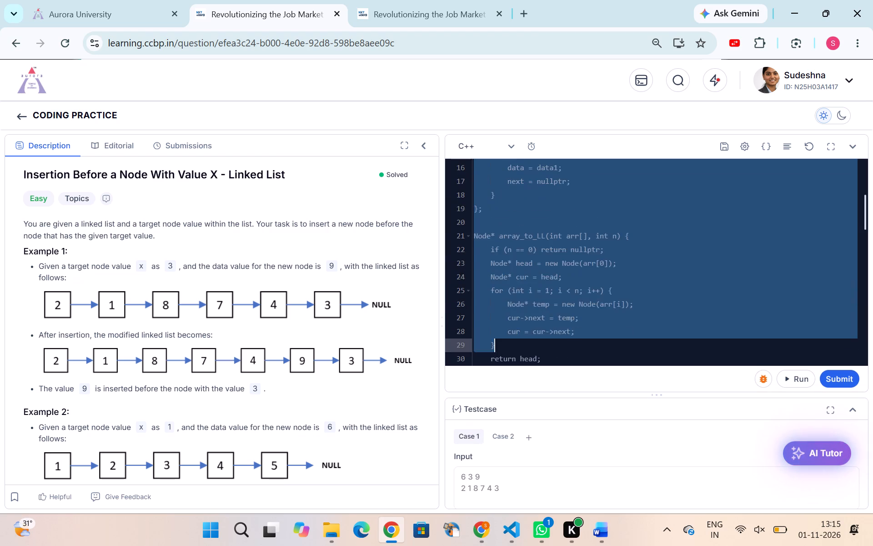
left_click_drag(536, 331, 543, 364)
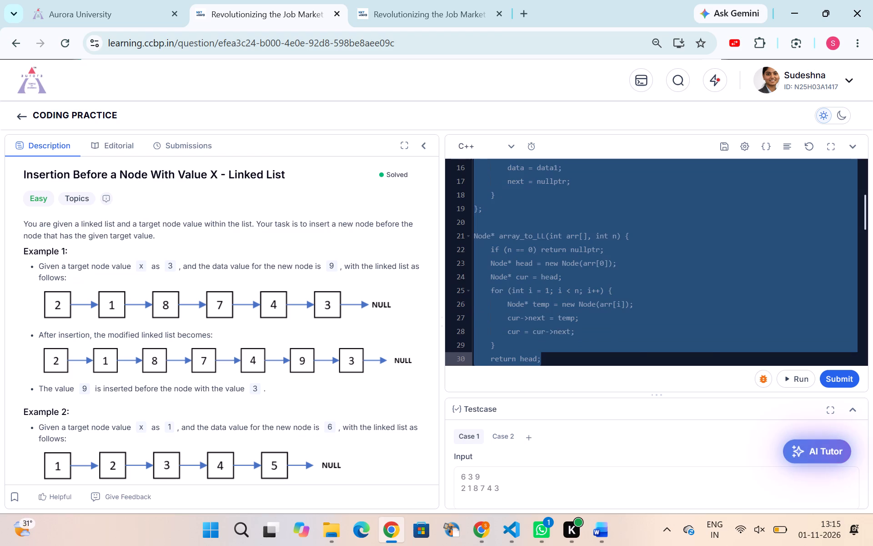
left_click_drag(543, 364, 532, 203)
key("BackSpace")
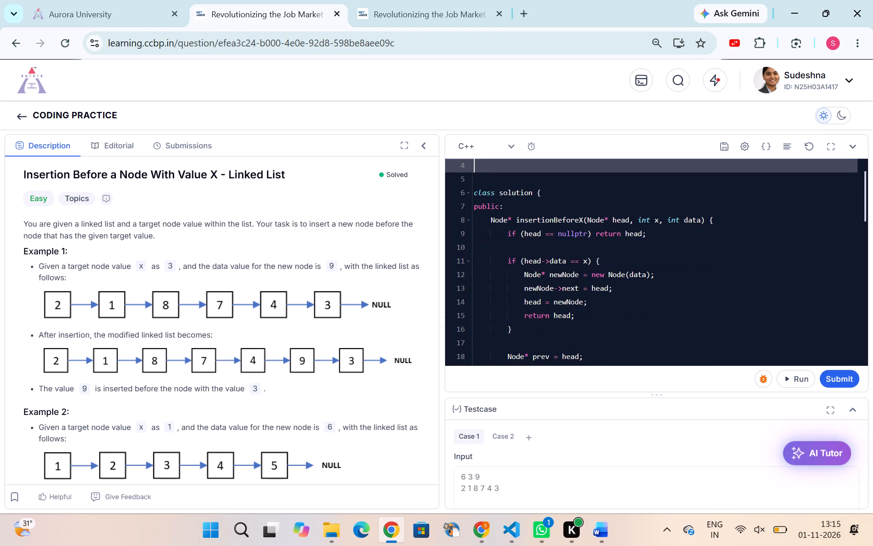
scroll(591, 278, "up", 5)
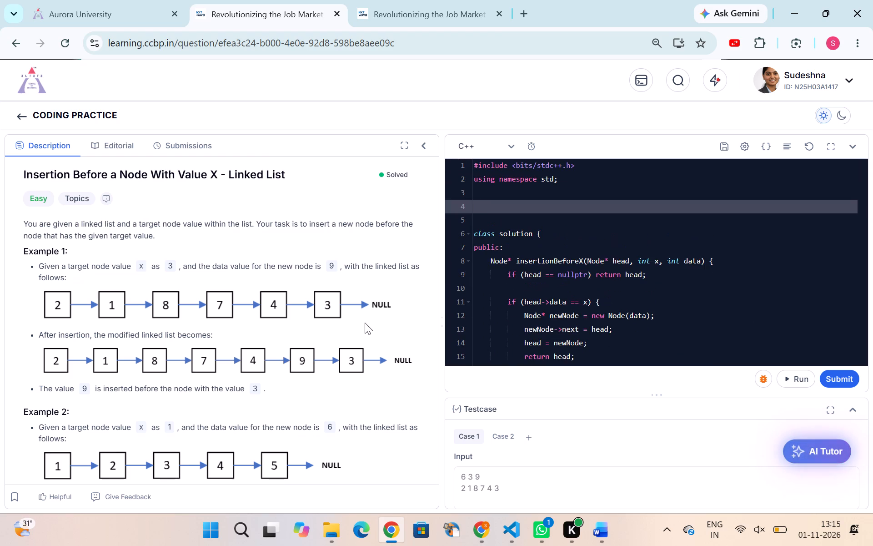
Capture the whole Insertion Before a Node With Value X exercise page, without the browser bars, as a screenshot.
key("shift+super+s")
left_click_drag(0, 57, 872, 511)
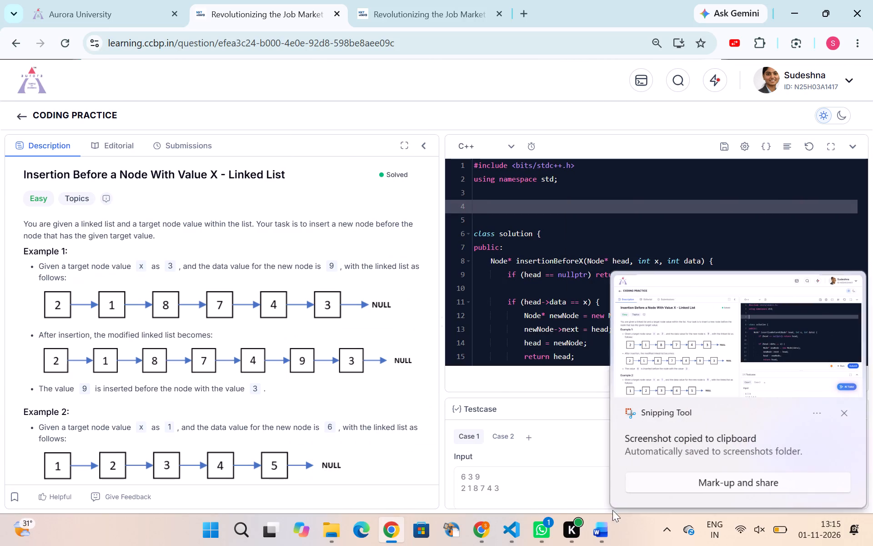
In Word, paste the exercise screenshot at the end of the report and add a "CODE:" line below it.
left_click(601, 525)
key("ctrl+v")
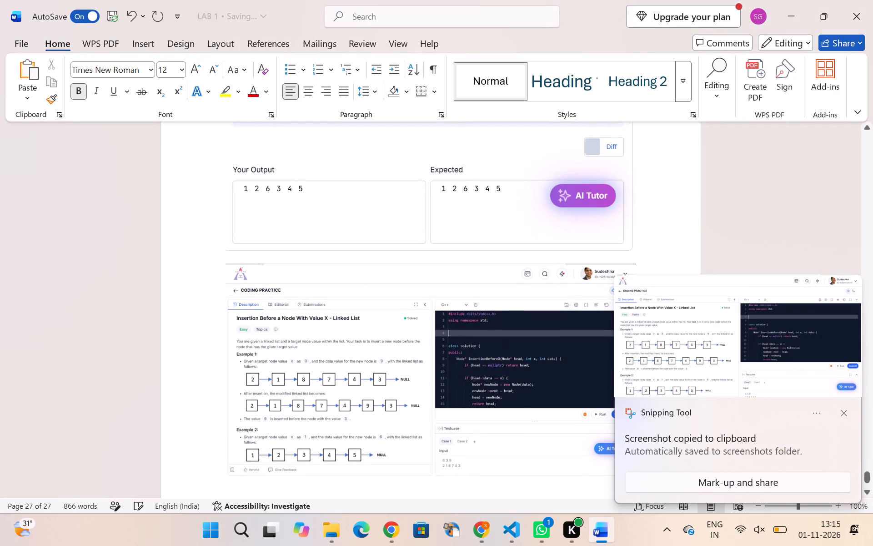
key("Return")
type("CODE:")
key("Return")
Copy the Insertion Before a Node With Value X code from Chrome, through the solution class's end, and paste it under "CODE:" in Word.
left_click(399, 521)
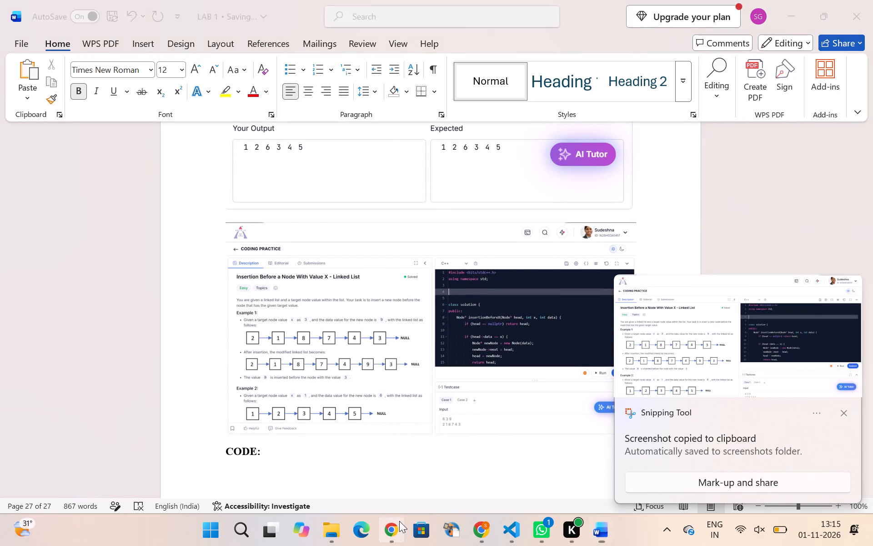
scroll(632, 345, "down", 4)
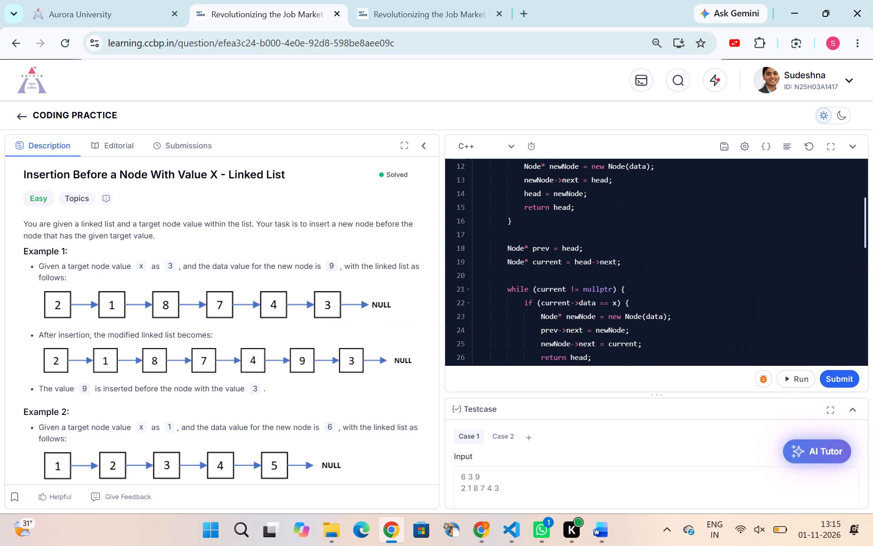
scroll(566, 310, "down", 3)
left_click_drag(492, 318, 475, 191)
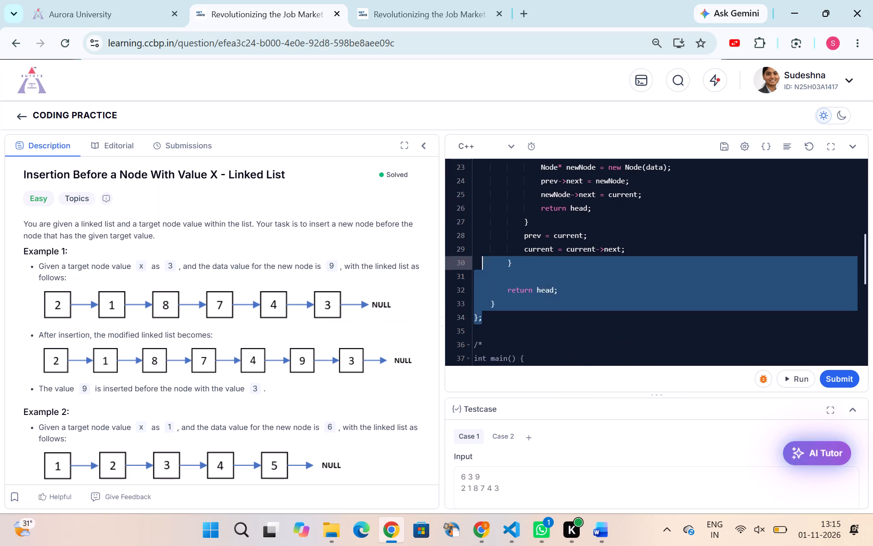
left_click_drag(475, 191, 476, 92)
key("ctrl+c")
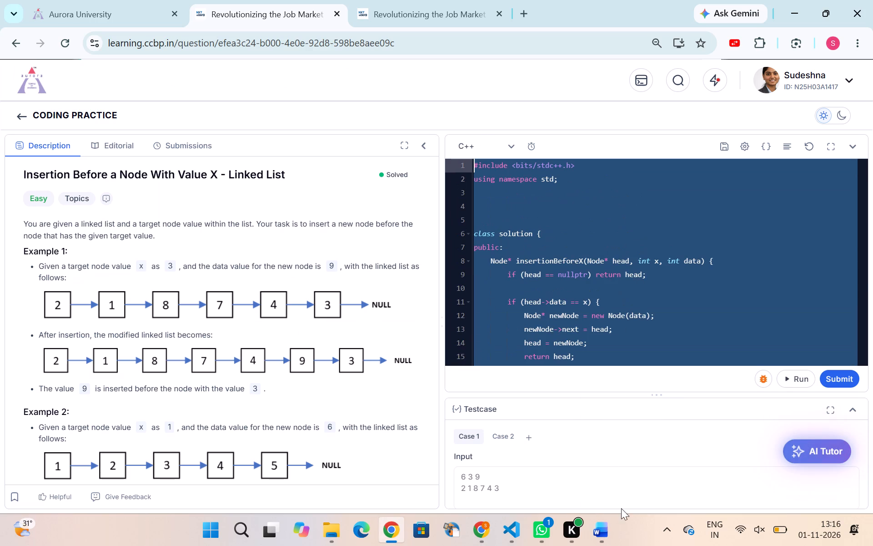
left_click(609, 528)
key("ctrl+v")
key("Return")
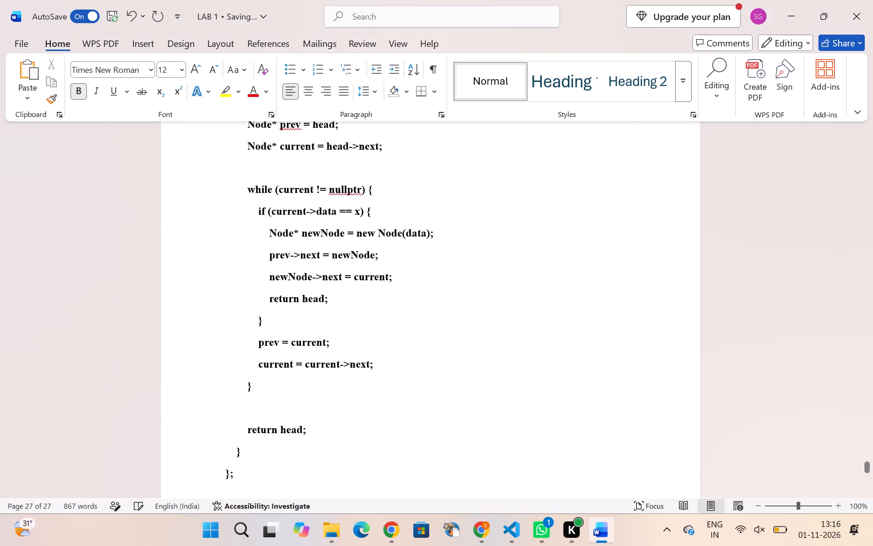
In Chrome, run the Insertion Before a Node With Value X code and enlarge the Testcase pane to show the Case 1 output.
left_click(390, 522)
left_click(654, 318)
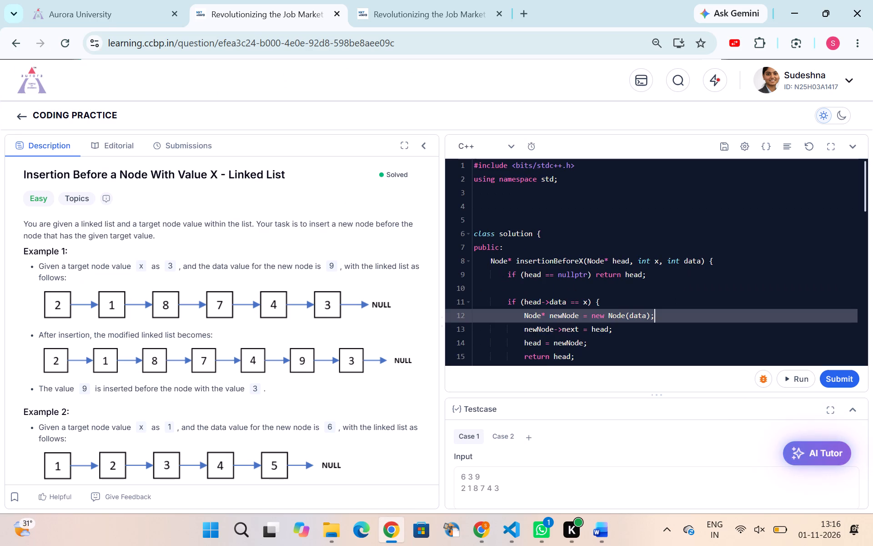
left_click(786, 376)
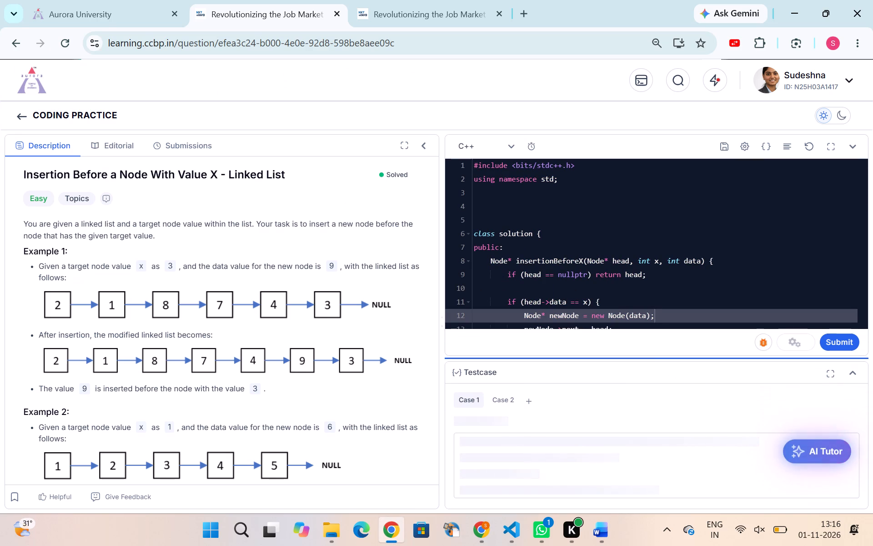
left_click_drag(656, 359, 639, 263)
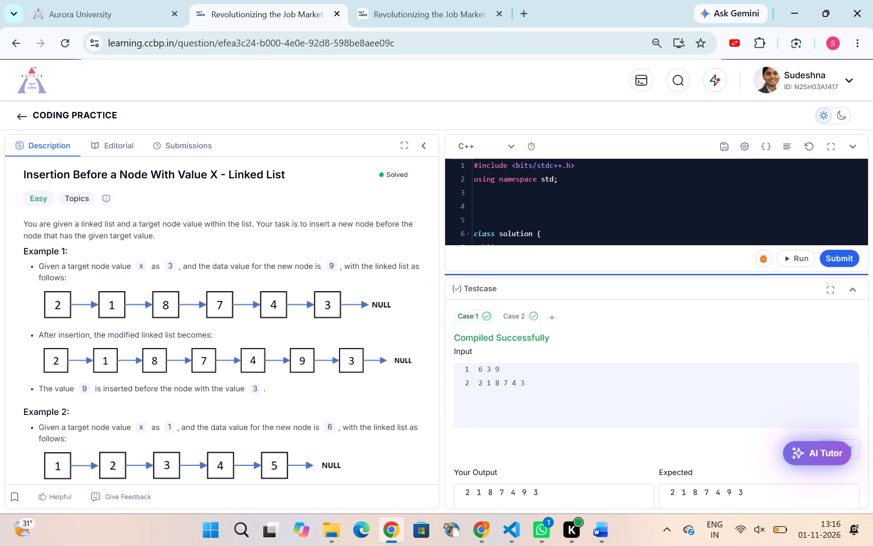
left_click_drag(639, 263, 633, 232)
Capture the Testcase results area as a screenshot and paste it below the code in the Word report.
key("shift+super+s")
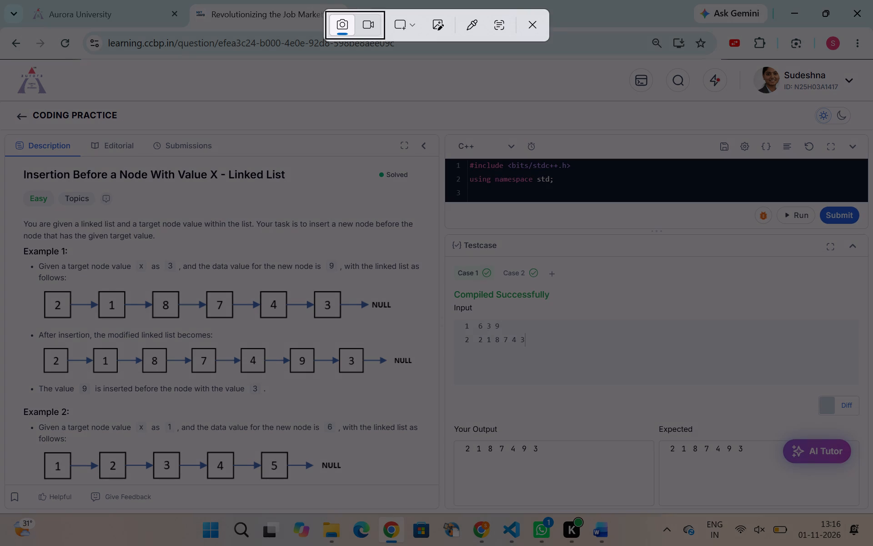
left_click_drag(447, 234, 862, 511)
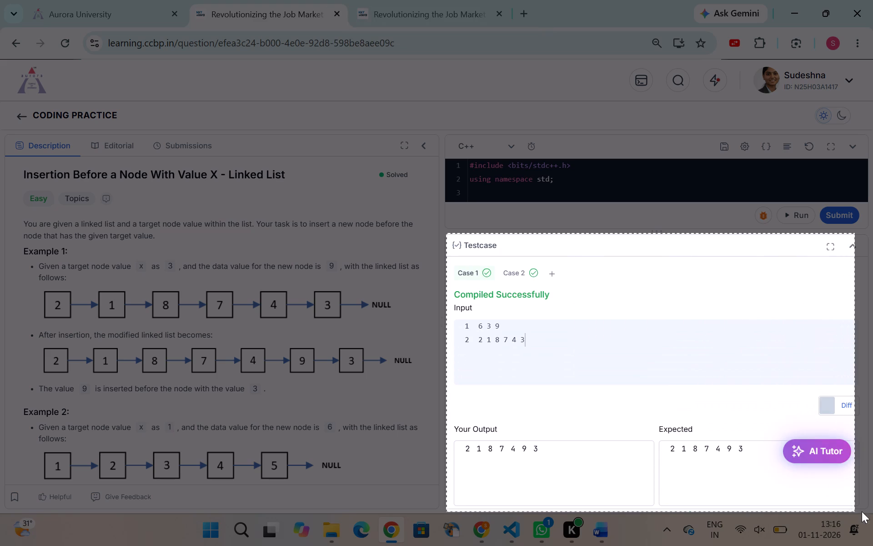
left_click_drag(862, 511, 872, 511)
left_click(606, 537)
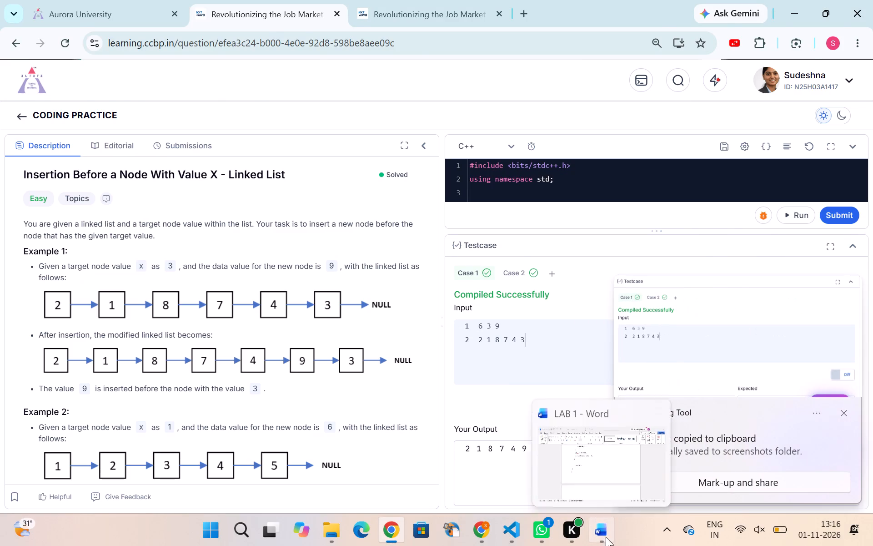
key("ctrl+v")
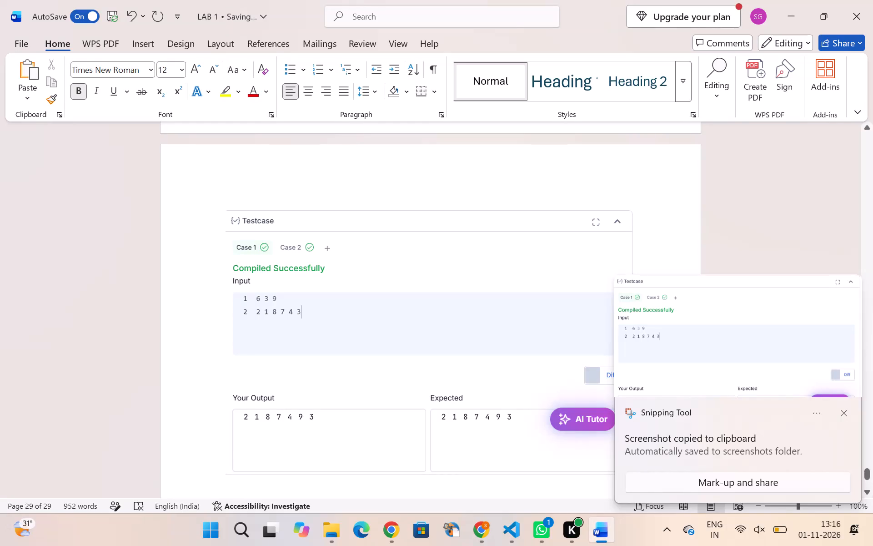
In Chrome, go to the Coding Practice list before Insertion in Linked List and open the Convert Array To Linked List exercise.
left_click(381, 532)
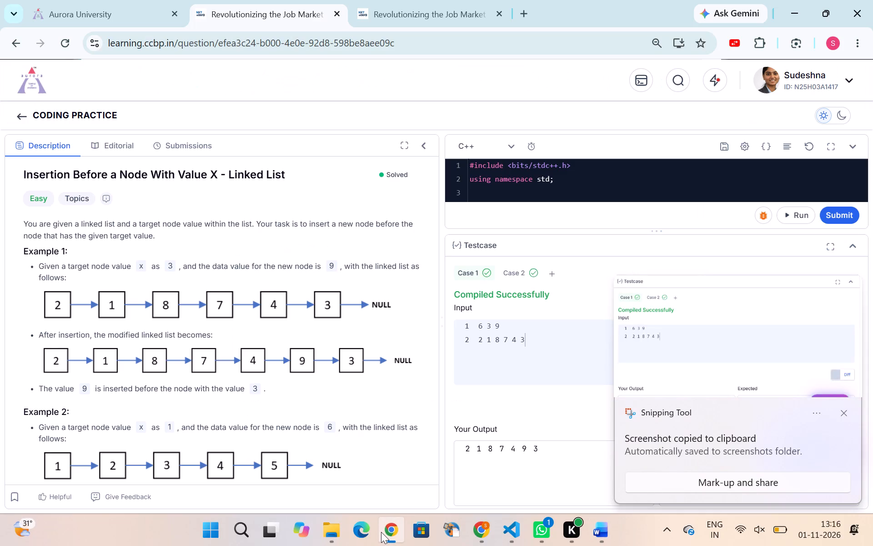
left_click(23, 115)
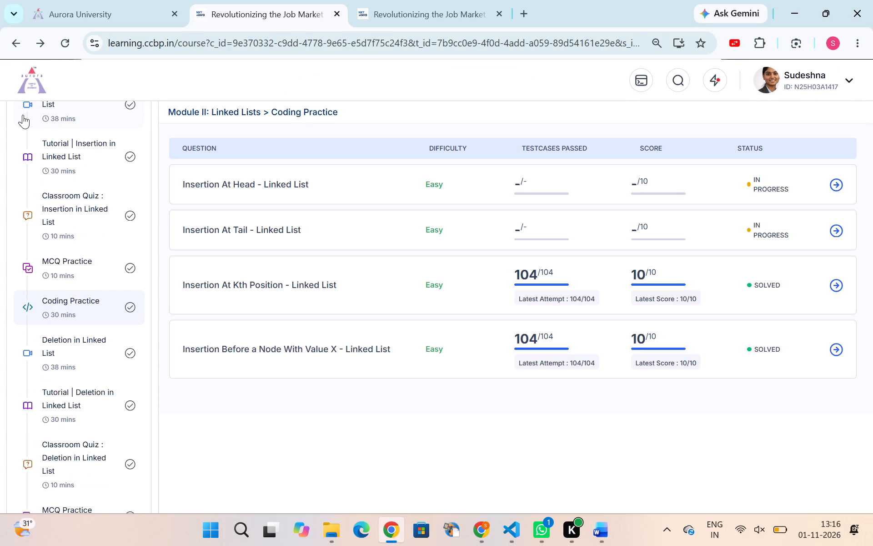
scroll(111, 222, "up", 1)
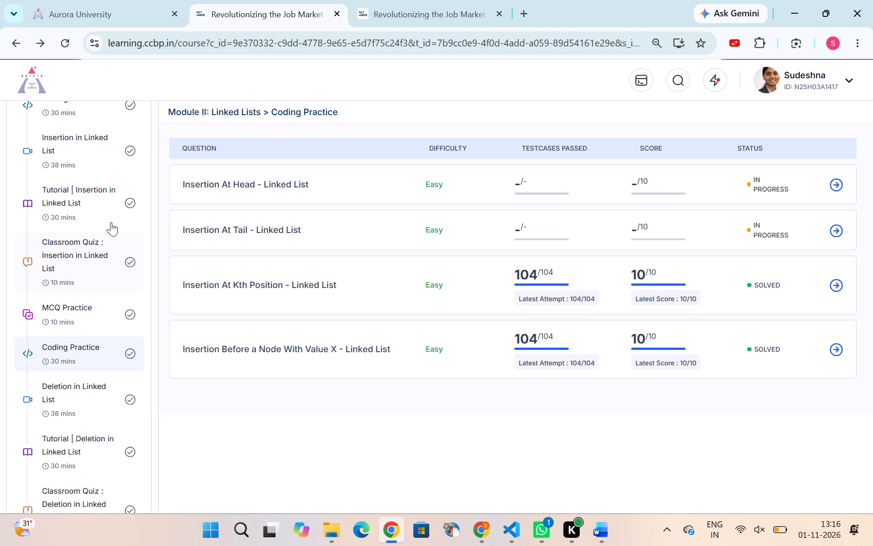
scroll(111, 222, "up", 2)
left_click(49, 252)
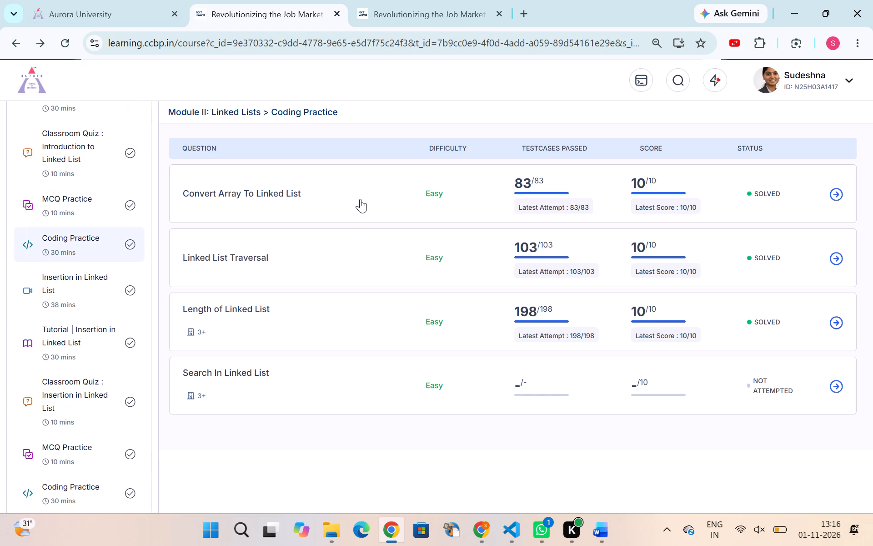
left_click(374, 187)
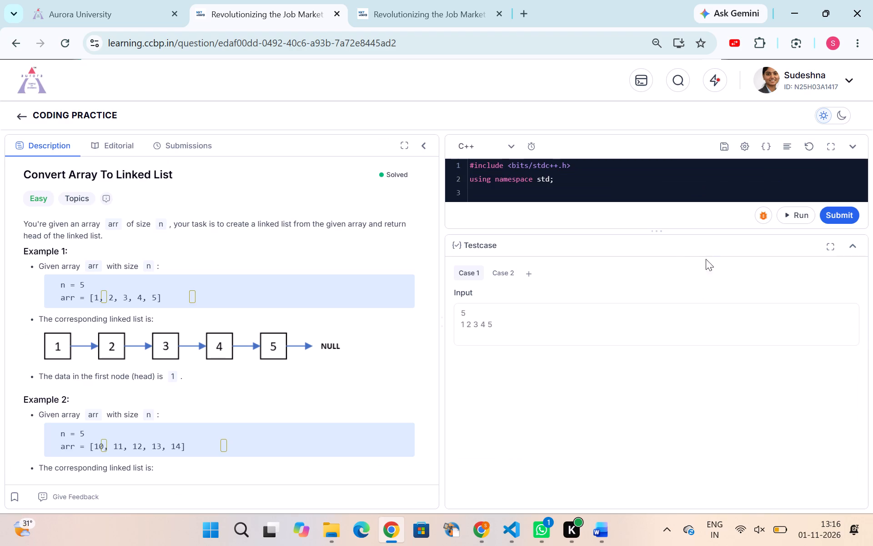
Enlarge the code editor and capture the whole Convert Array To Linked List page, without the browser bars, as a screenshot.
left_click_drag(650, 232, 642, 382)
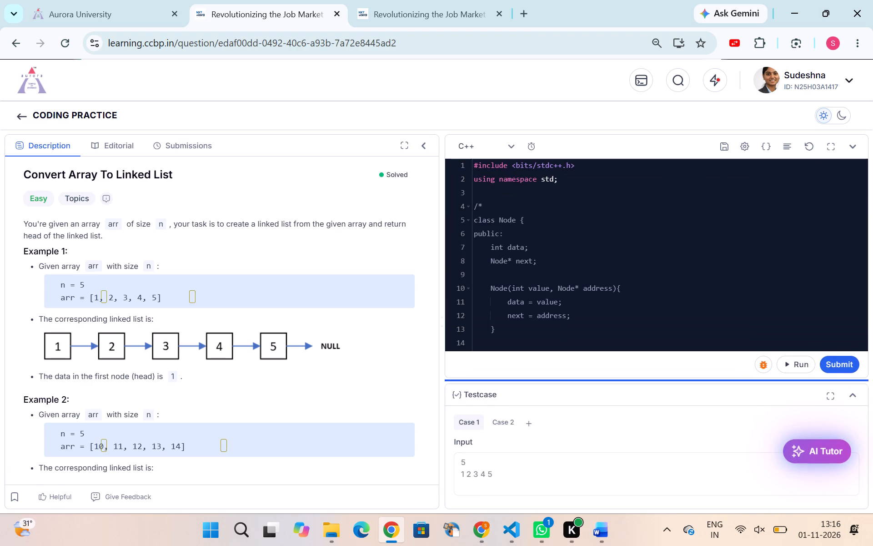
key("shift+super+s")
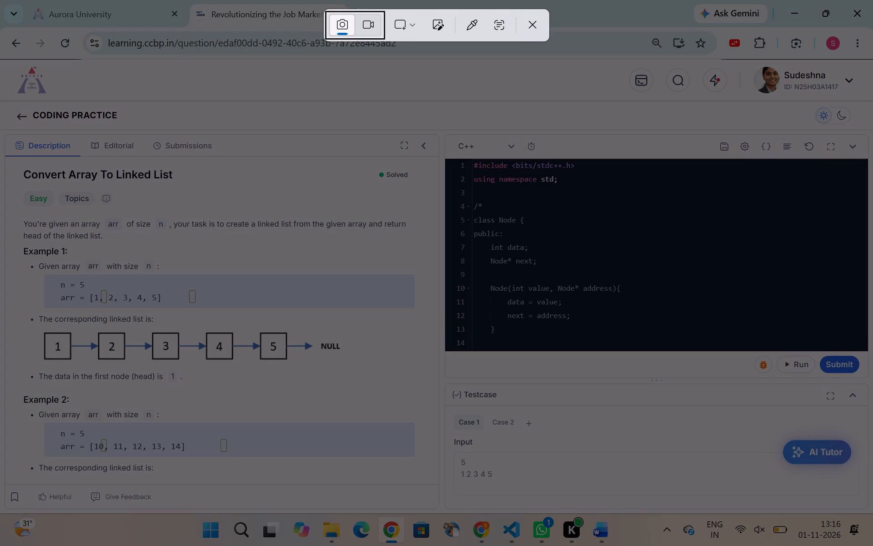
left_click_drag(0, 58, 872, 510)
In Word, paste the exercise screenshot at the end of the report with spacing above and a "CODE:" line below it.
left_click(601, 529)
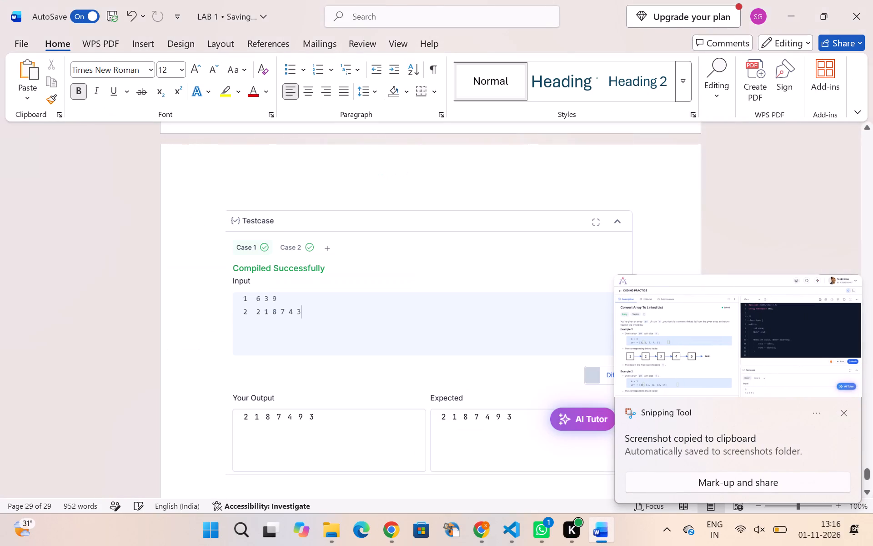
key("Return")
key("Return")
key("ctrl+v")
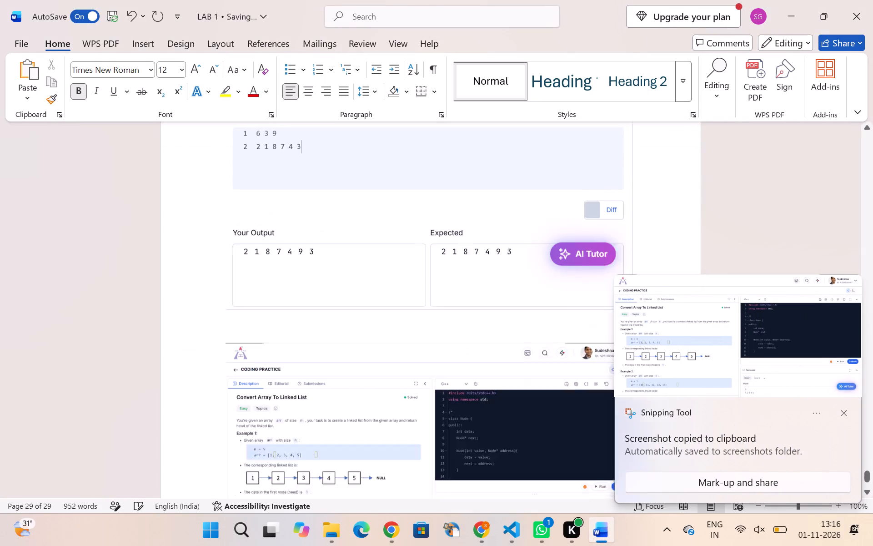
key("Return")
type("CODE:")
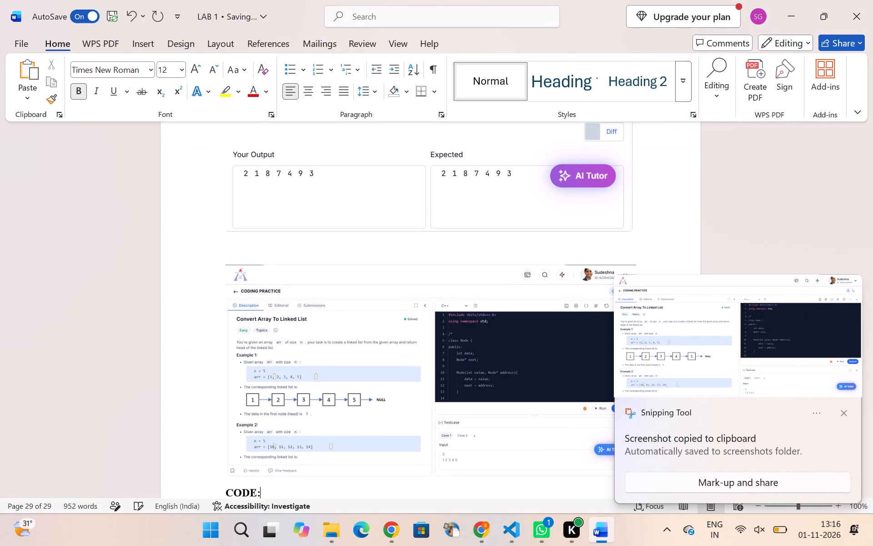
key("Return")
In Chrome, delete the commented-out Node class block above the solution class in the Convert Array To Linked List code.
left_click(397, 522)
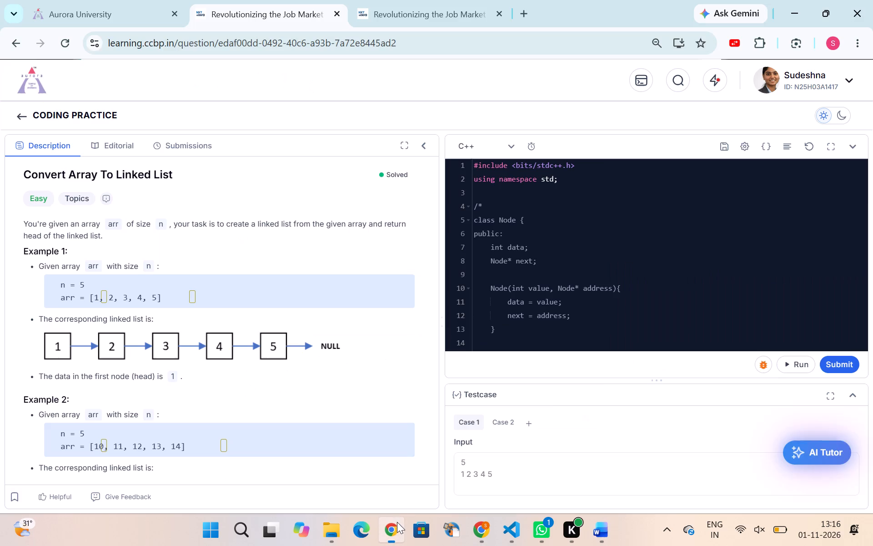
scroll(607, 317, "down", 5)
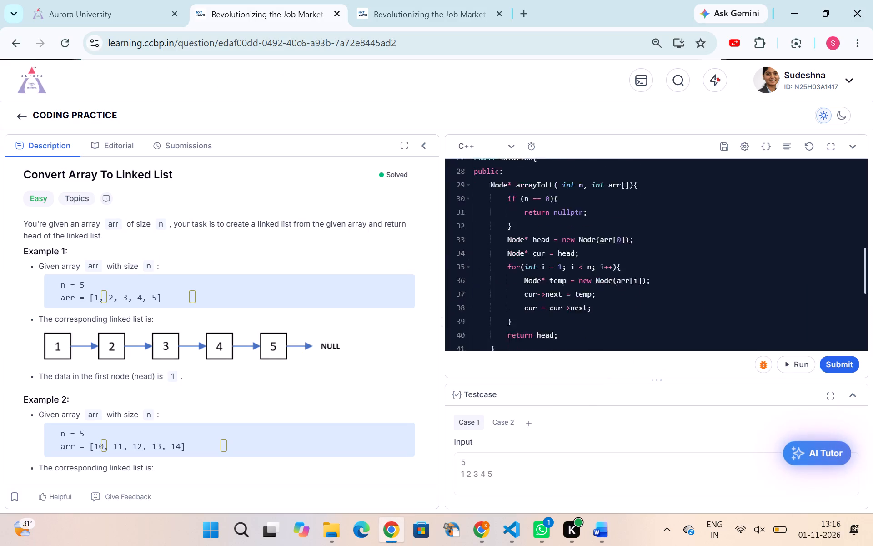
left_click_drag(497, 268, 478, 205)
key("BackSpace")
key("BackSpace")
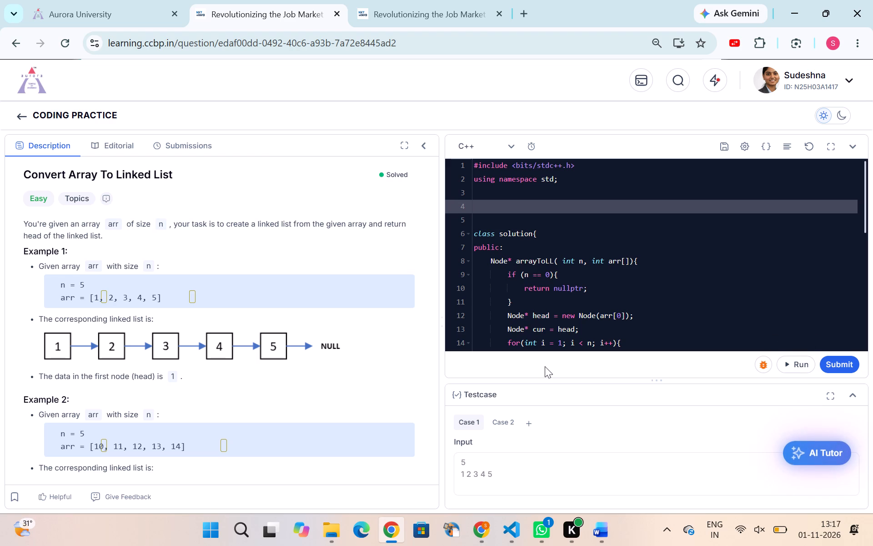
Capture the Convert Array To Linked List page with the cleaned code as a screenshot and paste it at the end of the Word report.
key("shift+super+s")
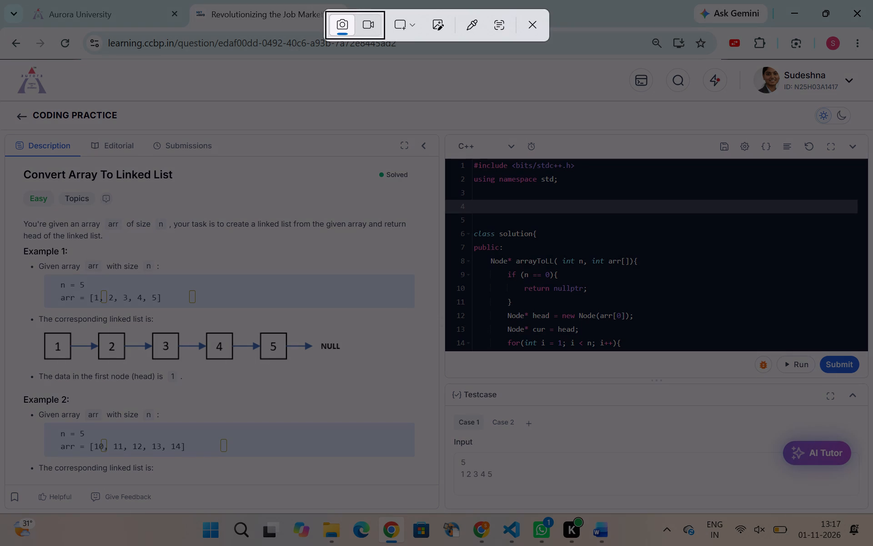
left_click_drag(0, 57, 872, 513)
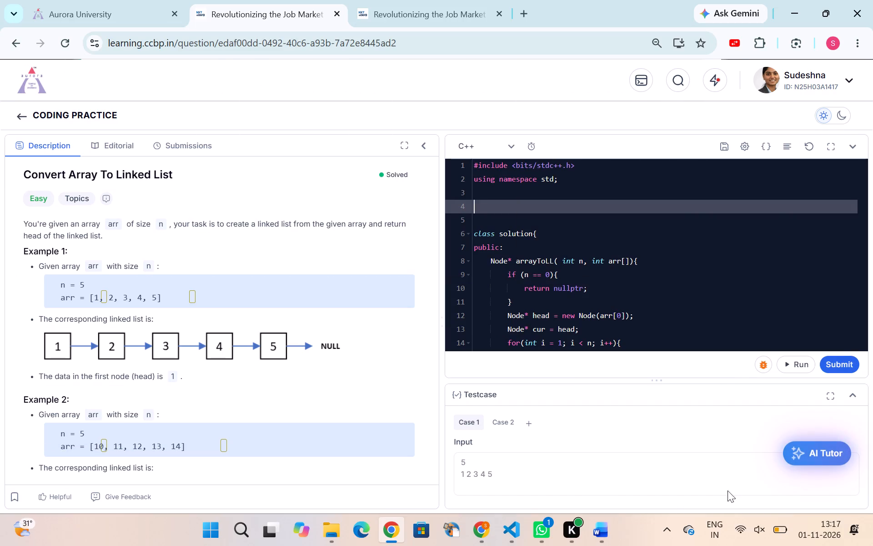
left_click(605, 523)
key("ctrl+v")
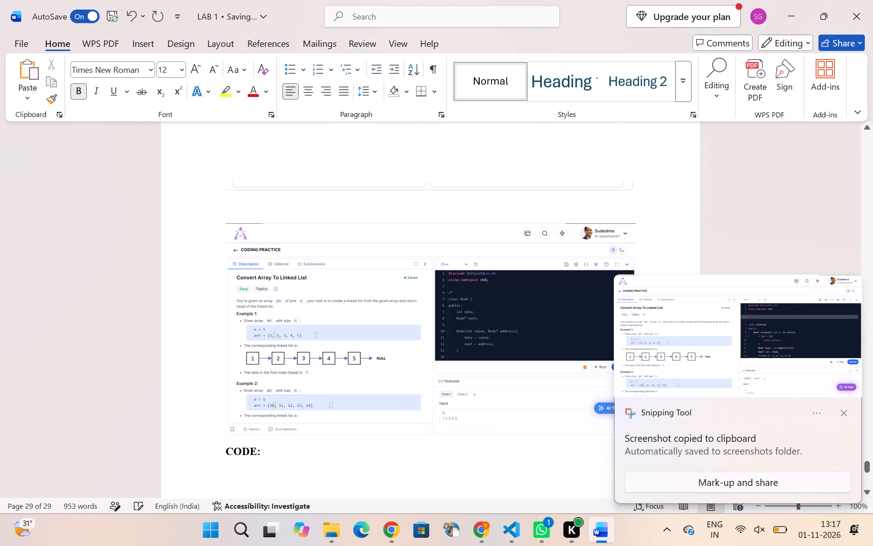
Add a line break beneath the "CODE:" line that follows the first Convert Array To Linked List screenshot.
scroll(415, 267, "up", 1)
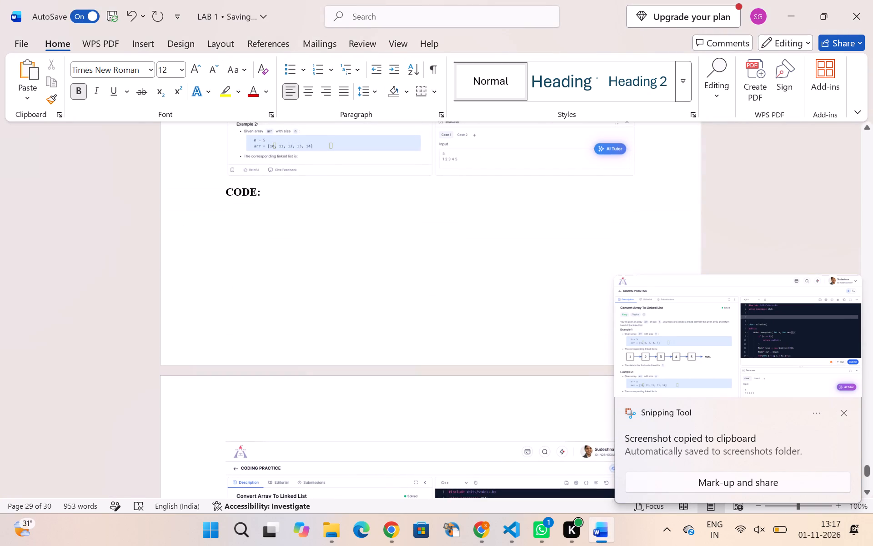
left_click(308, 204)
key("Return")
Copy the Convert Array To Linked List code in Chrome, from the include line through the solution class, and paste it below its "CODE:" line in Word.
left_click(396, 529)
scroll(685, 319, "down", 1)
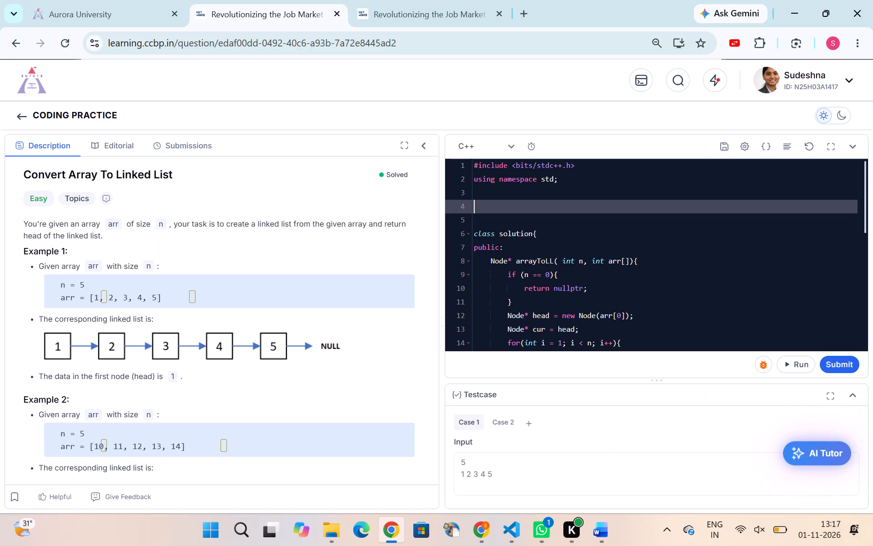
scroll(685, 319, "down", 3)
left_click_drag(491, 255, 467, 175)
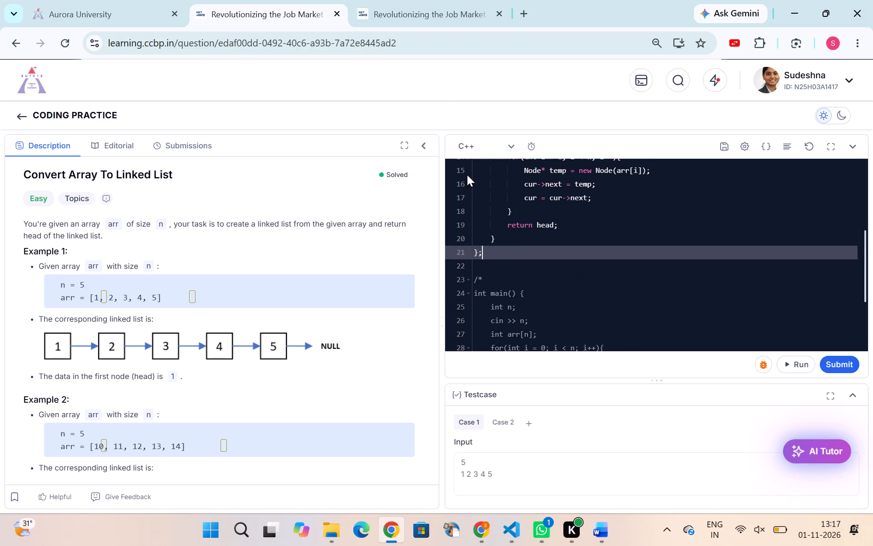
left_click_drag(467, 175, 437, 86)
key("ctrl+c")
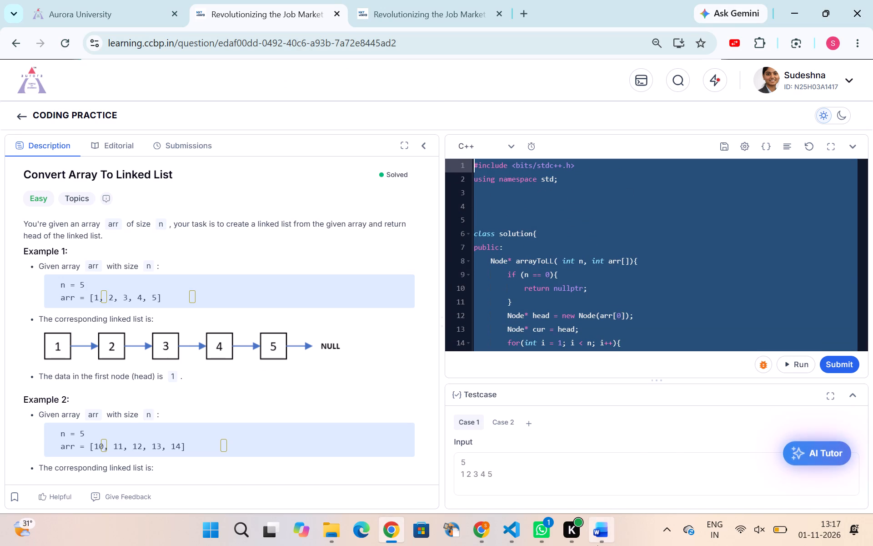
left_click(597, 535)
key("ctrl+v")
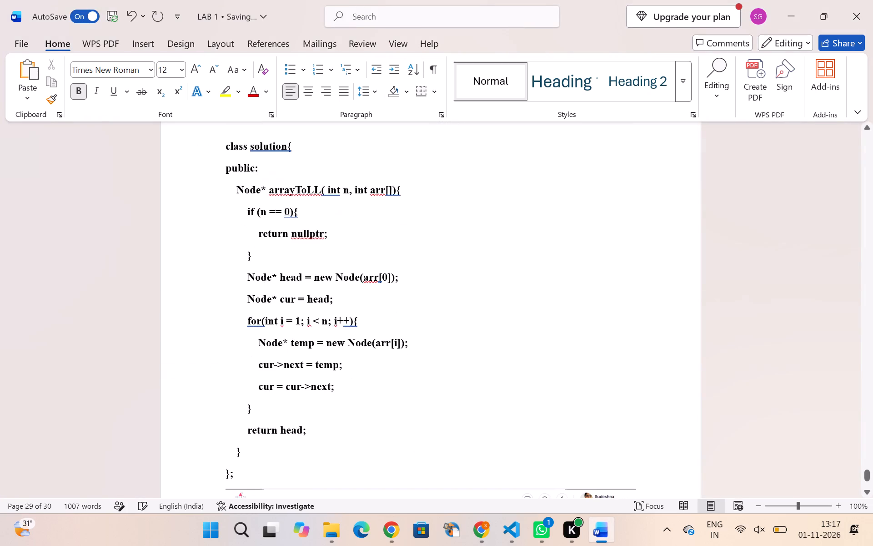
scroll(487, 443, "down", 1)
scroll(487, 443, "up", 9)
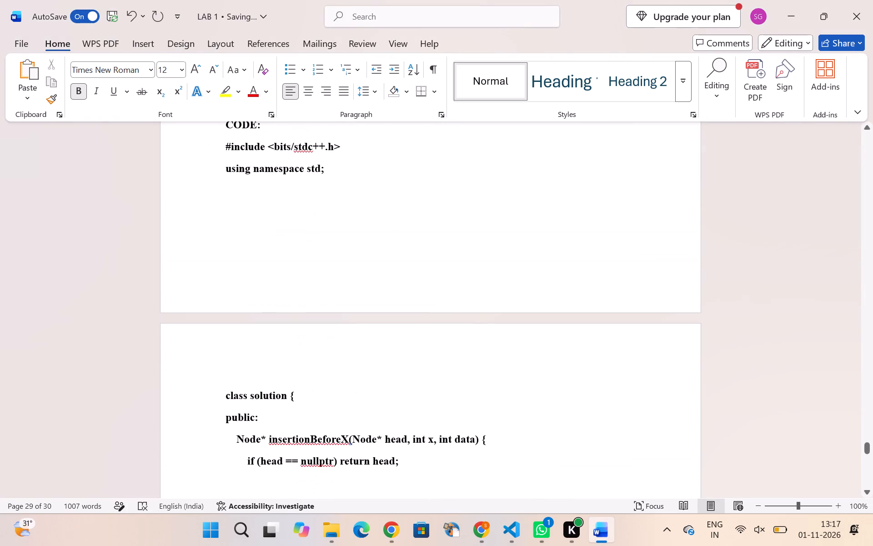
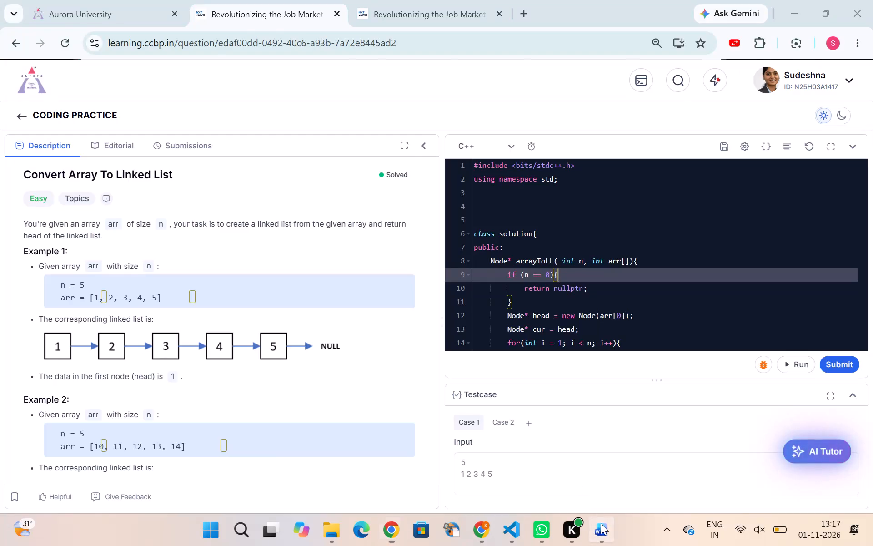
Close the LAB 1 report in Word and return to the Convert Array To Linked List page in Chrome.
scroll(486, 283, "up", 12)
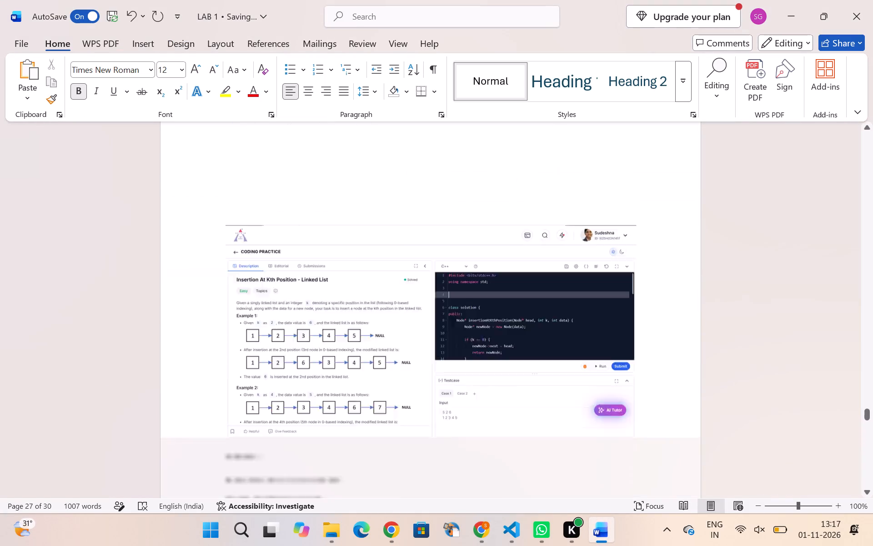
left_click(854, 3)
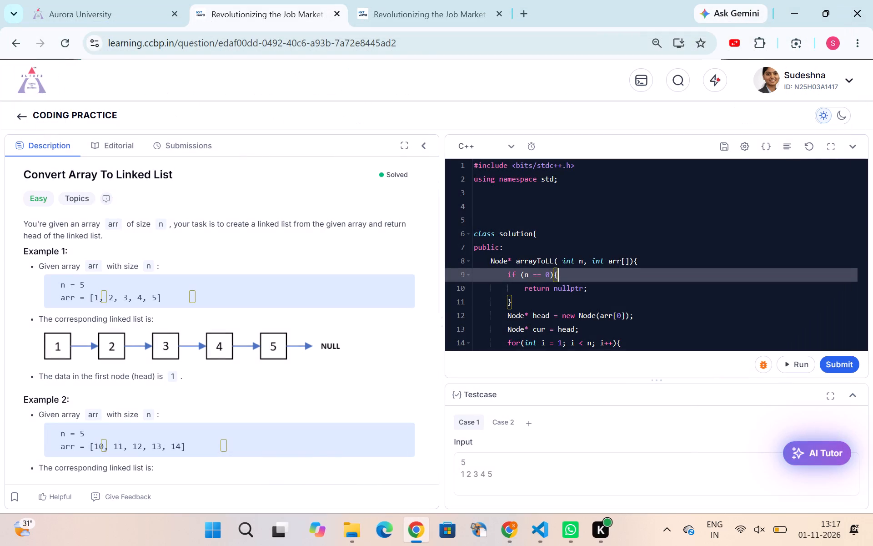
In File Explorer, rename the LAB 1 Word document in the ADVANCED DATA STRUCTURES folder as LAB 2.
left_click(370, 527)
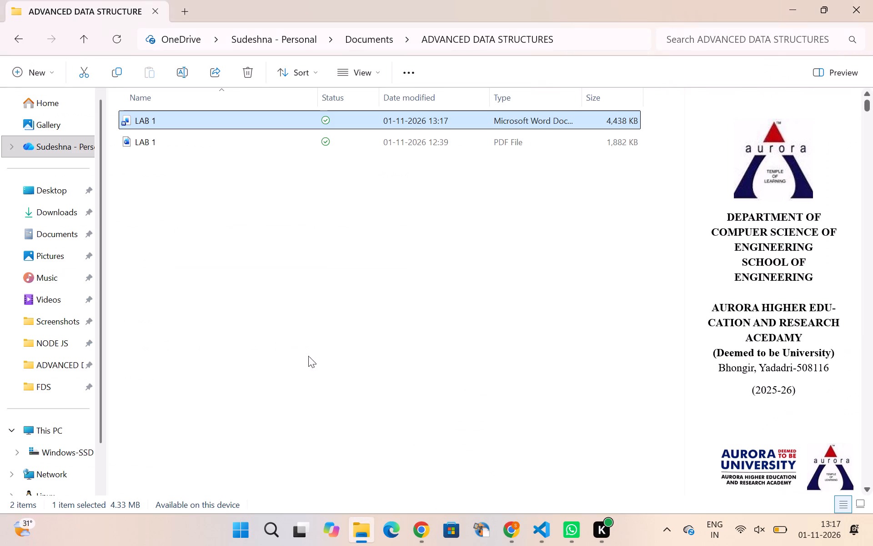
scroll(322, 240, "up", 2)
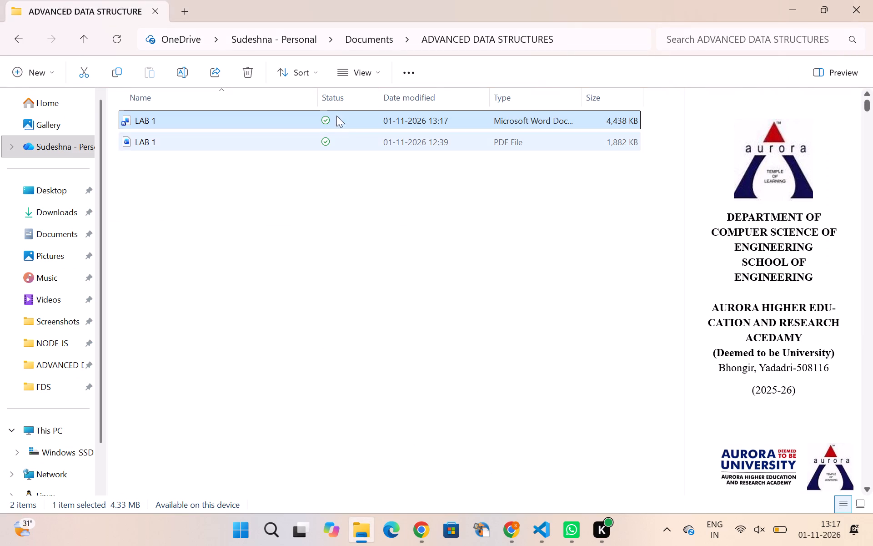
left_click(332, 114)
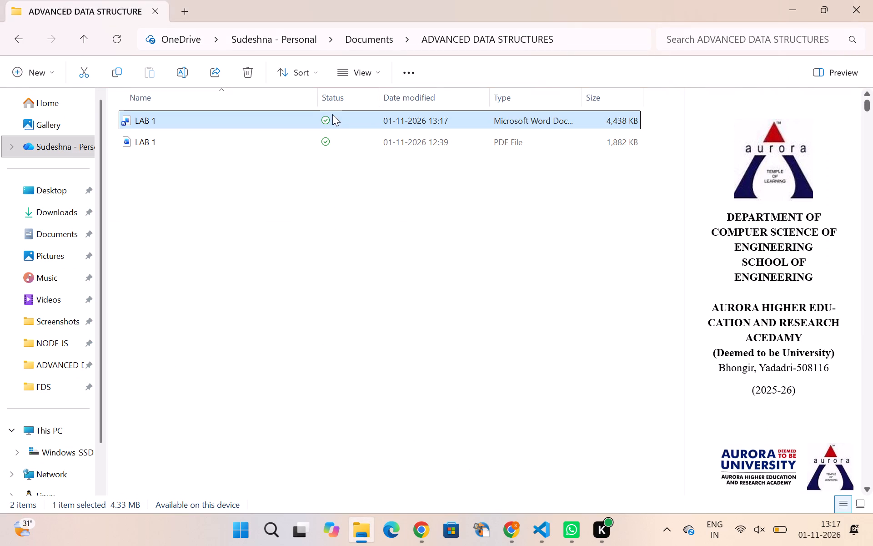
right_click(332, 114)
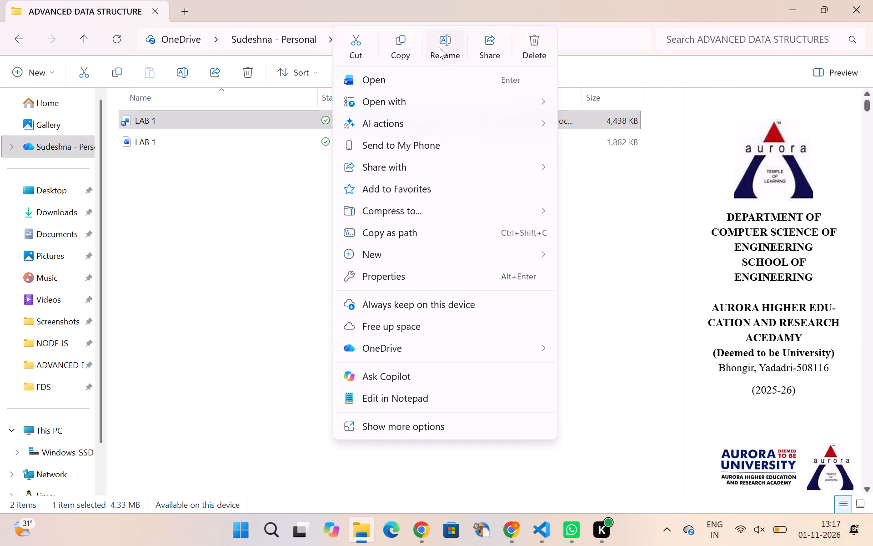
left_click(439, 47)
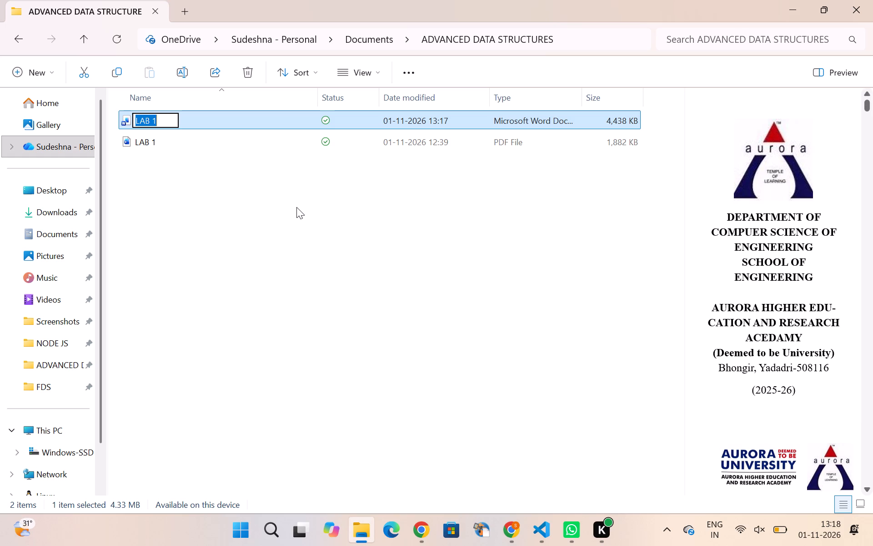
key("BackSpace")
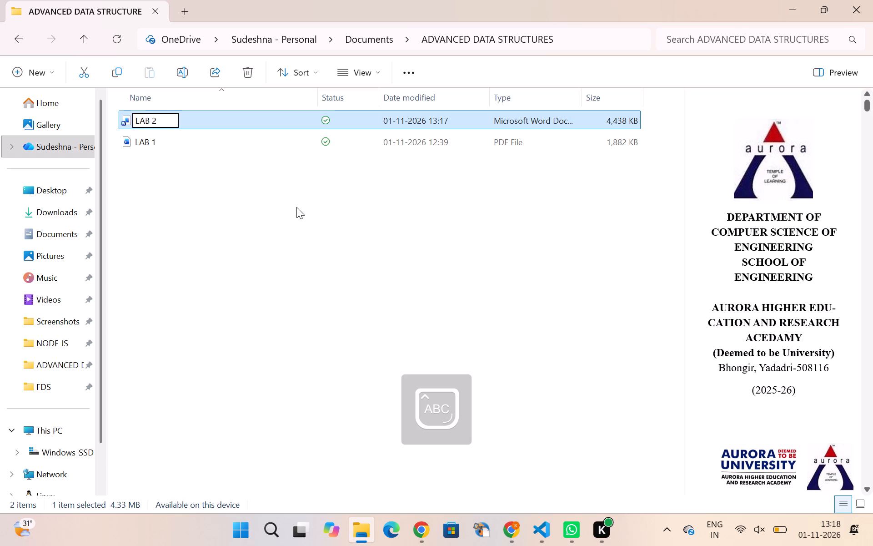
left_click(296, 230)
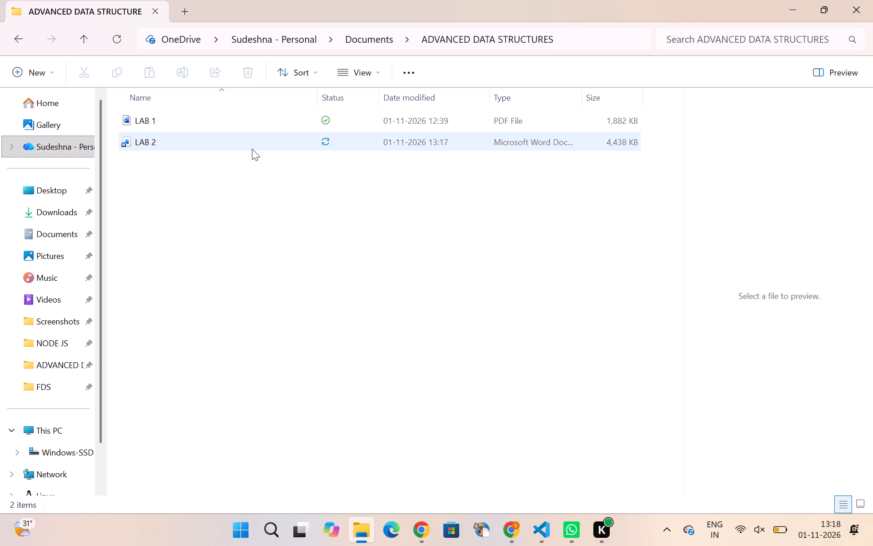
Open the LAB 2 document in Word, export it as the PDF LAB 2 into Documents > ADVANCED DATA STRUCTURES, and close it.
double_click(252, 147)
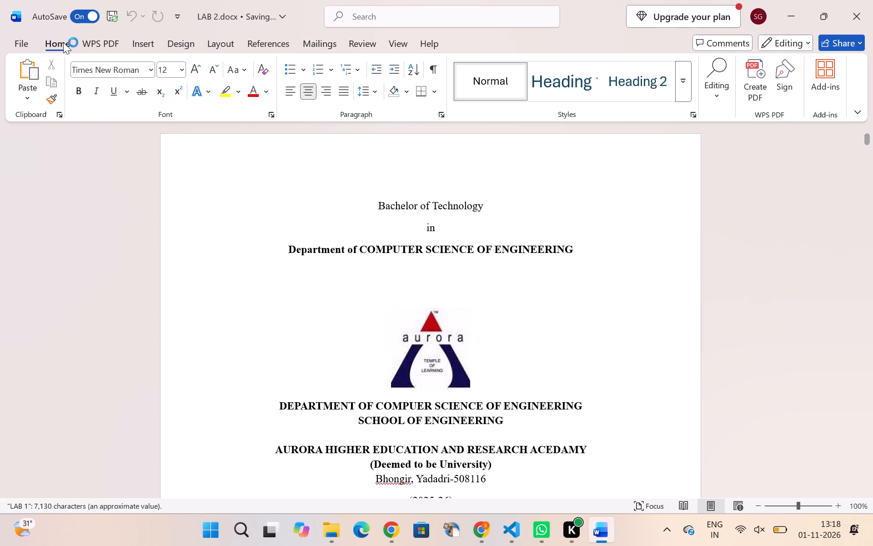
left_click(22, 37)
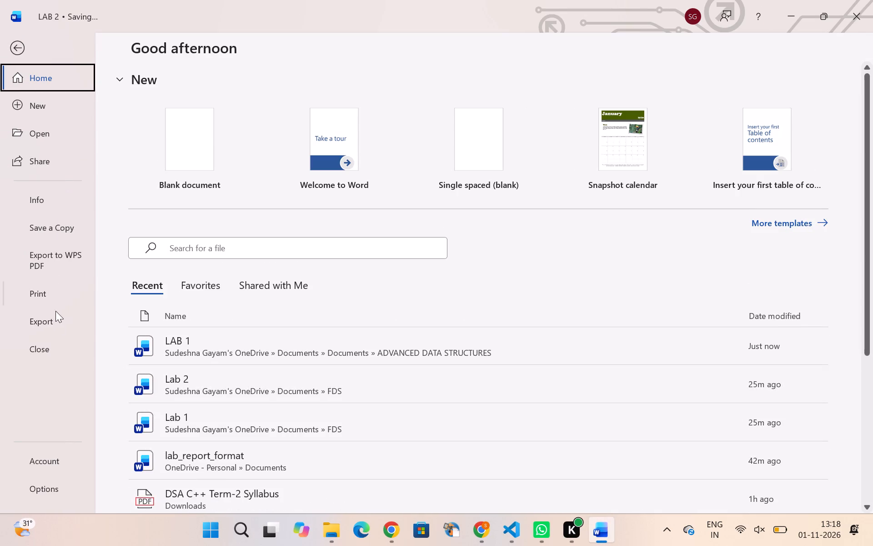
double_click(55, 324)
double_click(219, 97)
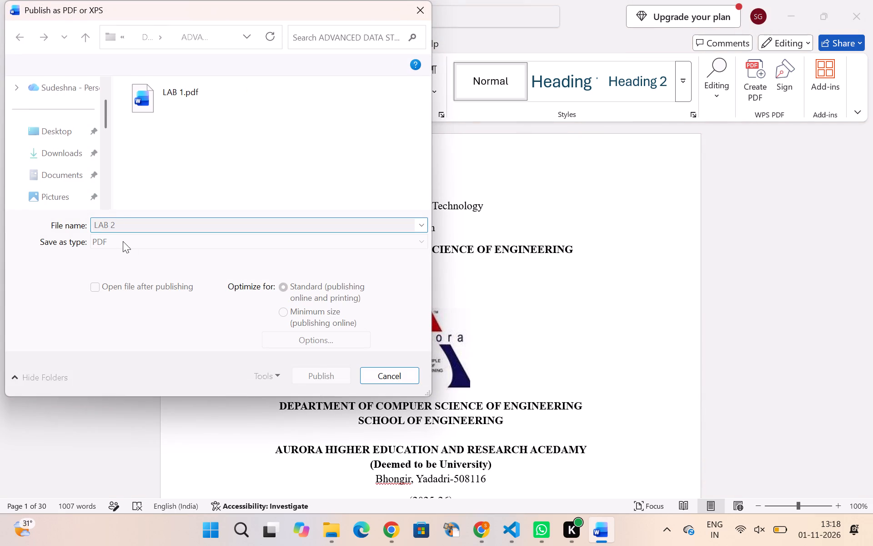
left_click(65, 179)
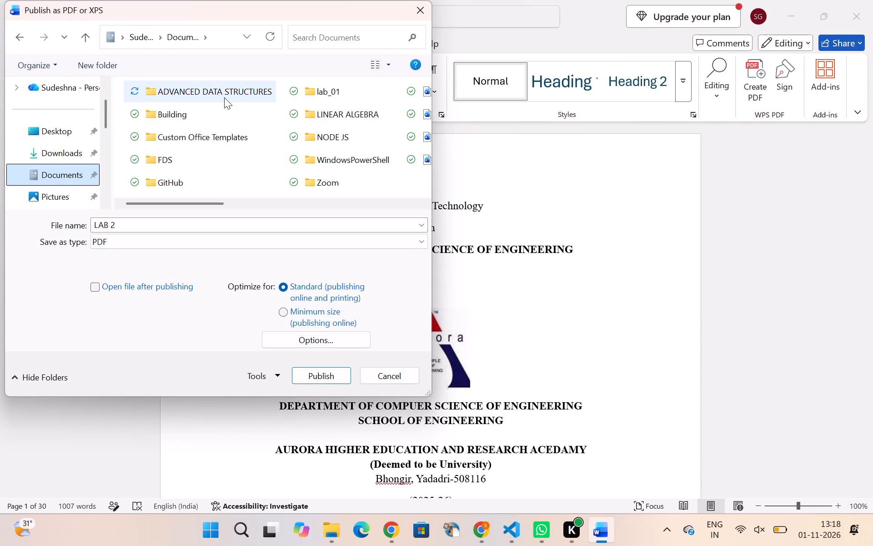
double_click(224, 97)
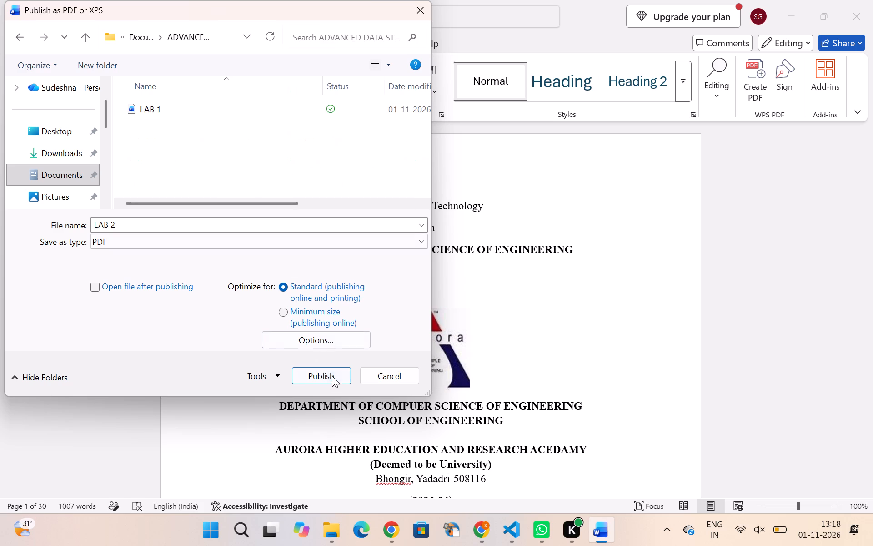
left_click(336, 379)
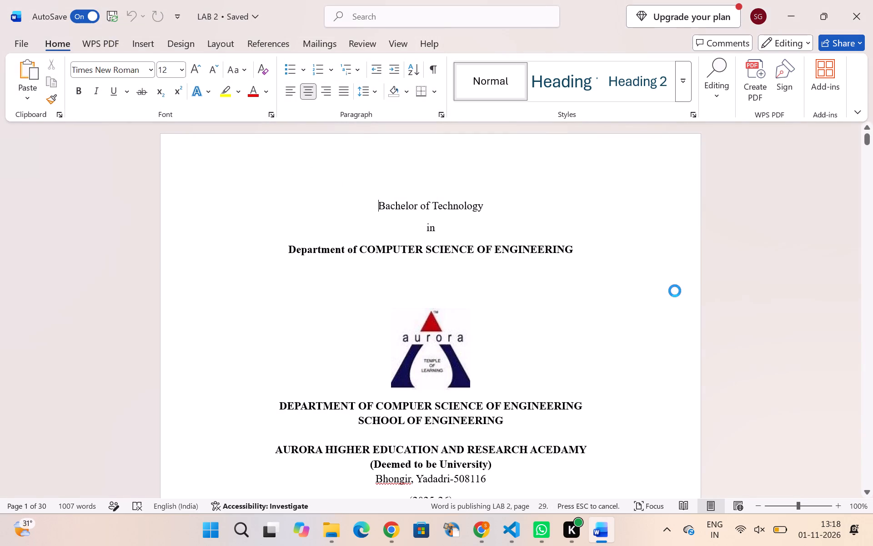
left_click(851, 20)
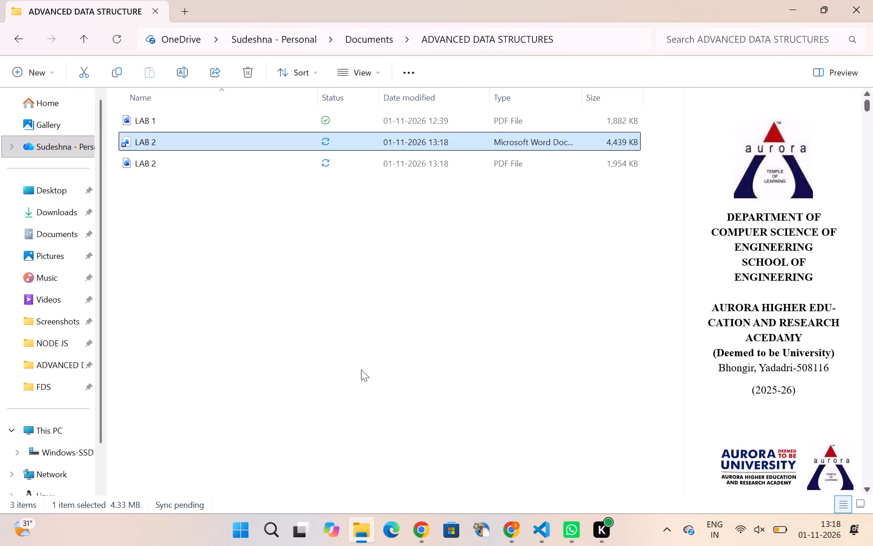
In Chrome, upload the LAB 2 PDF from the ADVANCED DATA STRUCTURES folder for Lab Report 2 on the Aurora University assessments page.
left_click(424, 532)
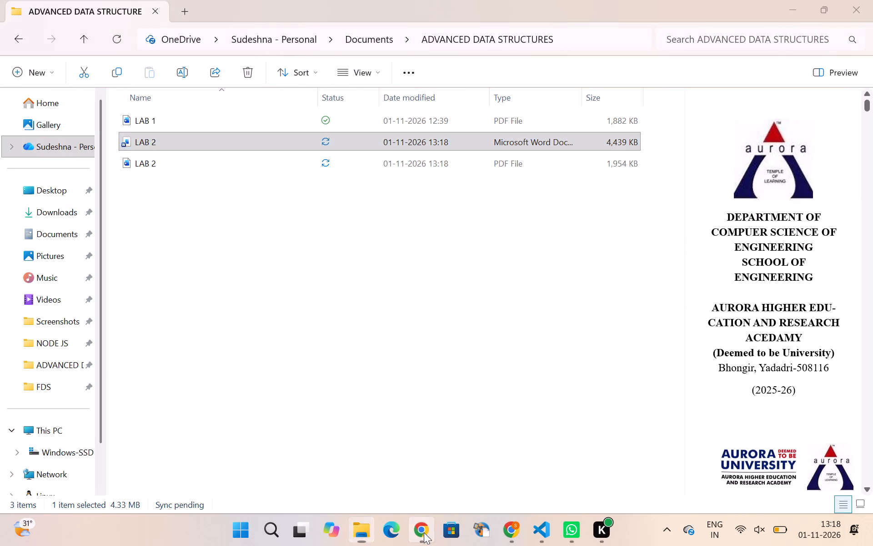
left_click(120, 20)
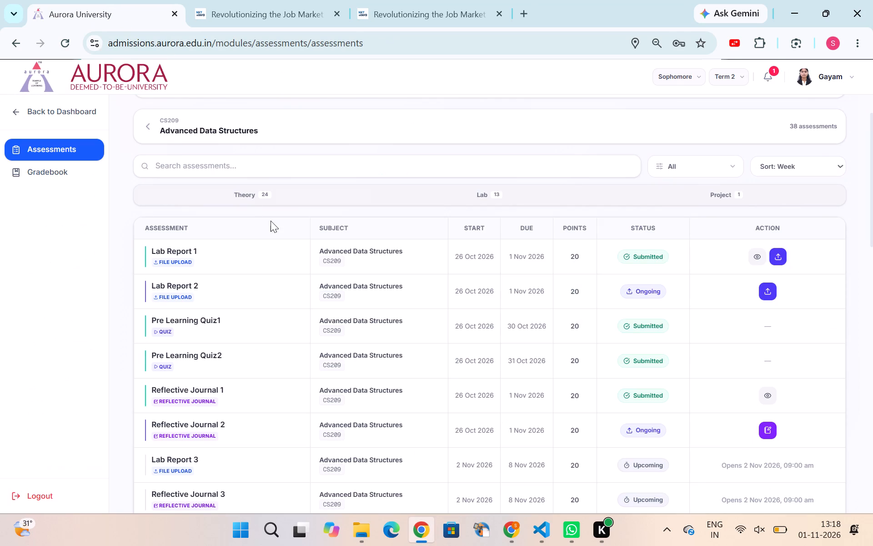
scroll(244, 202, "up", 1)
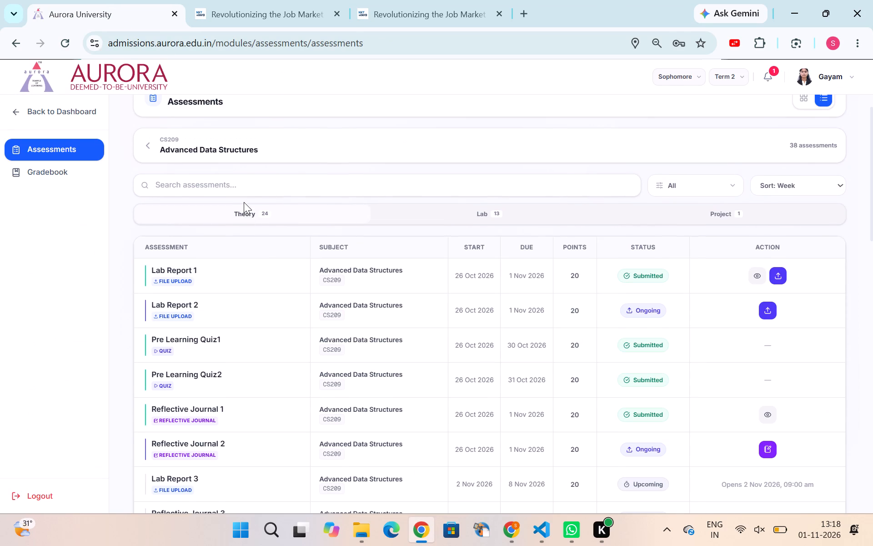
scroll(244, 202, "up", 1)
left_click(767, 312)
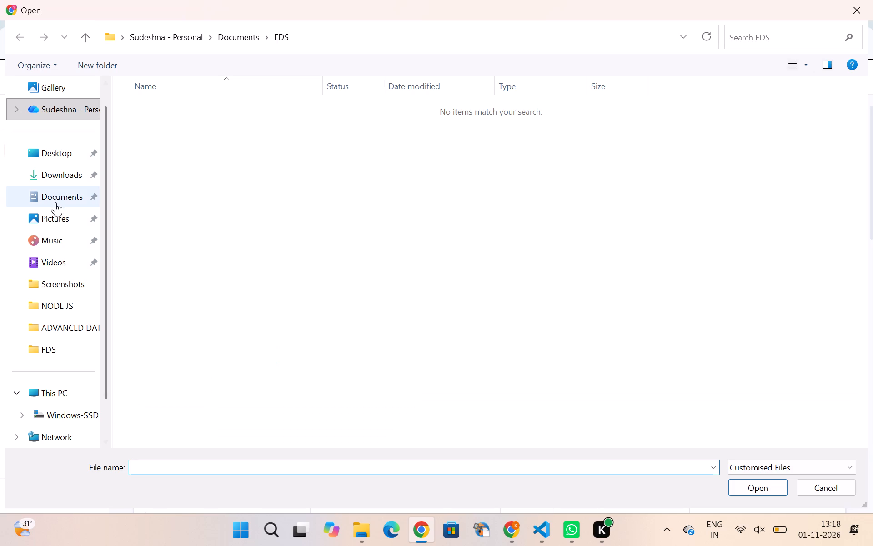
left_click(55, 192)
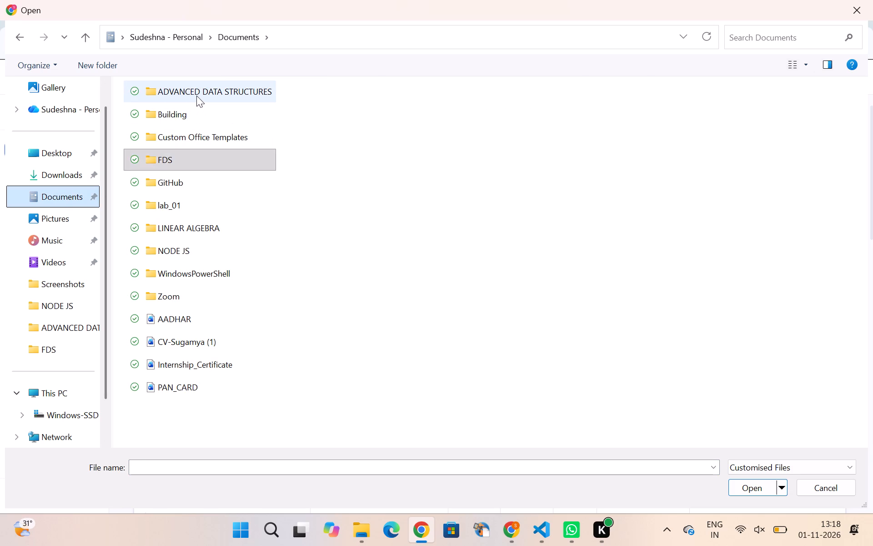
double_click(196, 96)
double_click(194, 128)
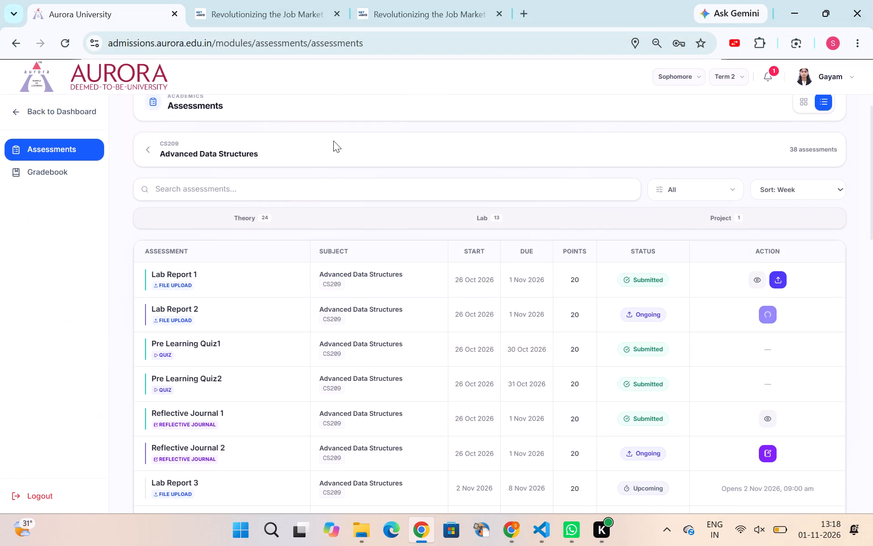
scroll(333, 141, "down", 1)
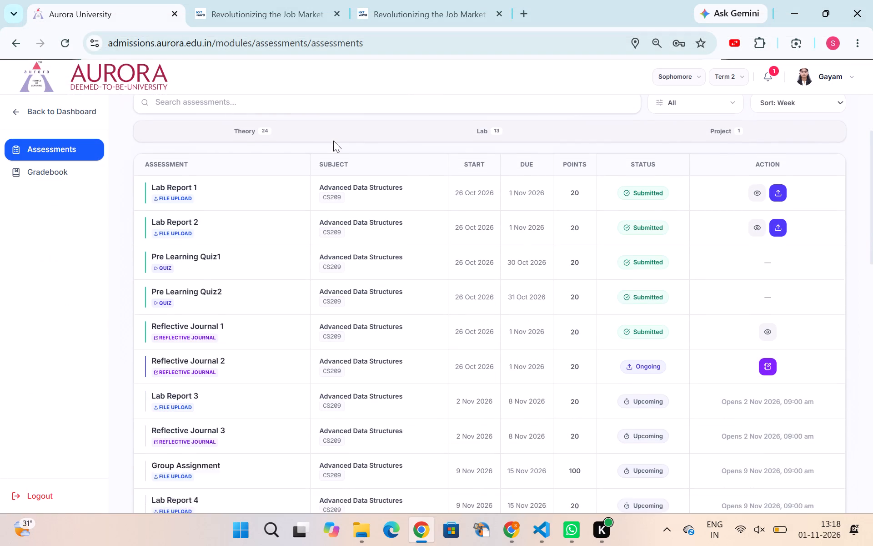
scroll(333, 141, "down", 1)
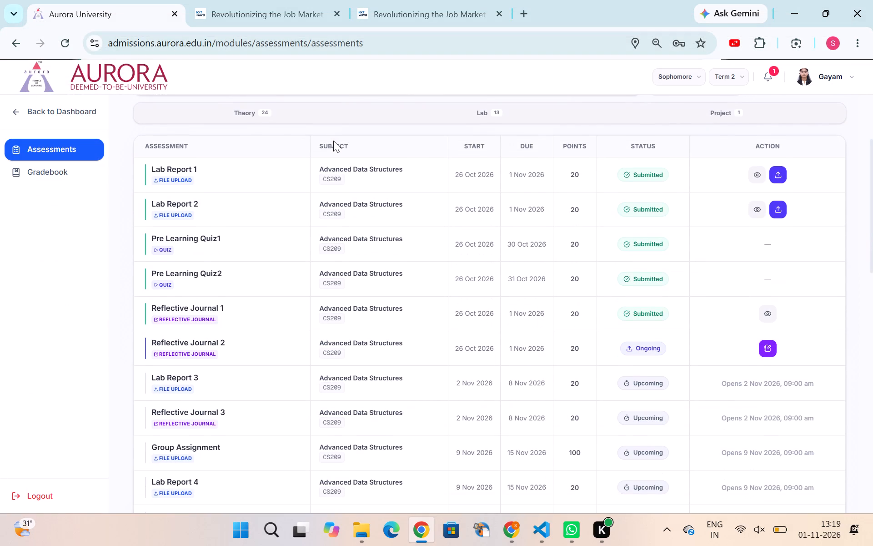
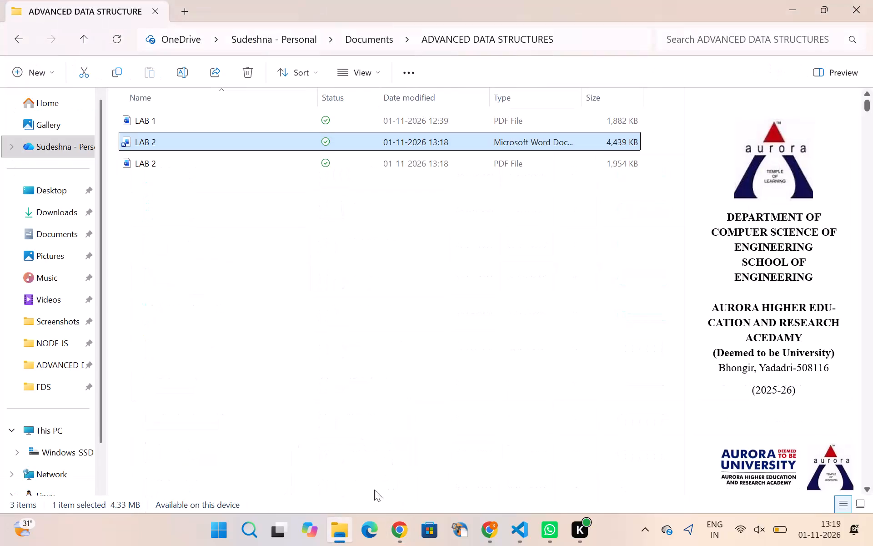
In Chrome, find Google Colab in a new tab and open the recent notebook FDS_Module1_Lab1.
left_click(402, 529)
left_click(529, 18)
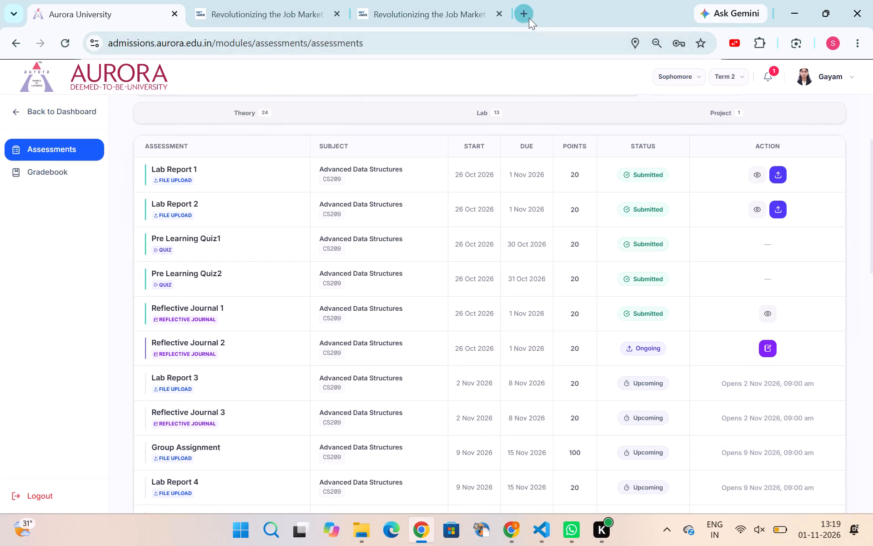
type("GOO")
key("Return")
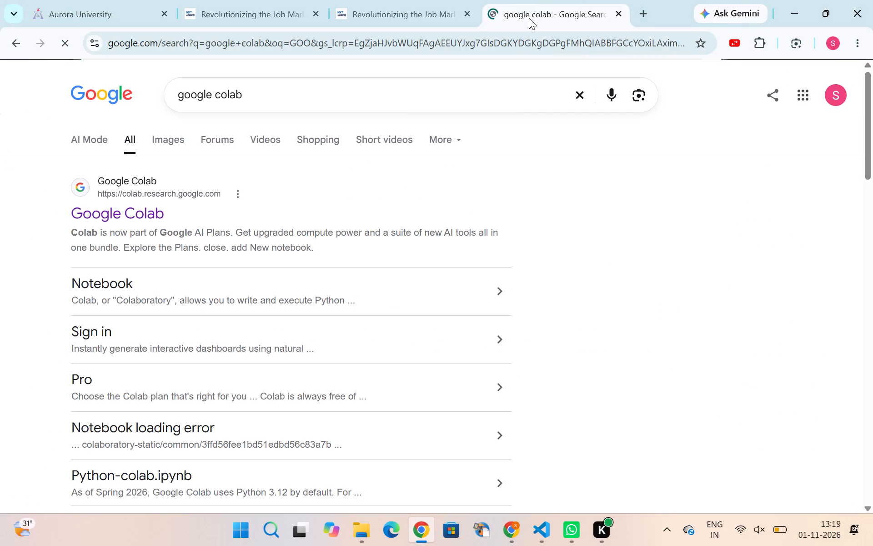
left_click(138, 204)
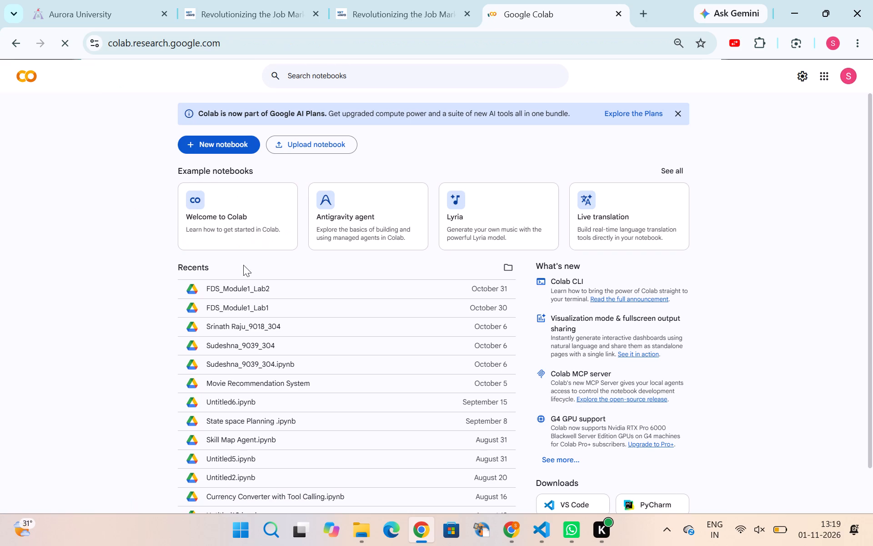
double_click(254, 307)
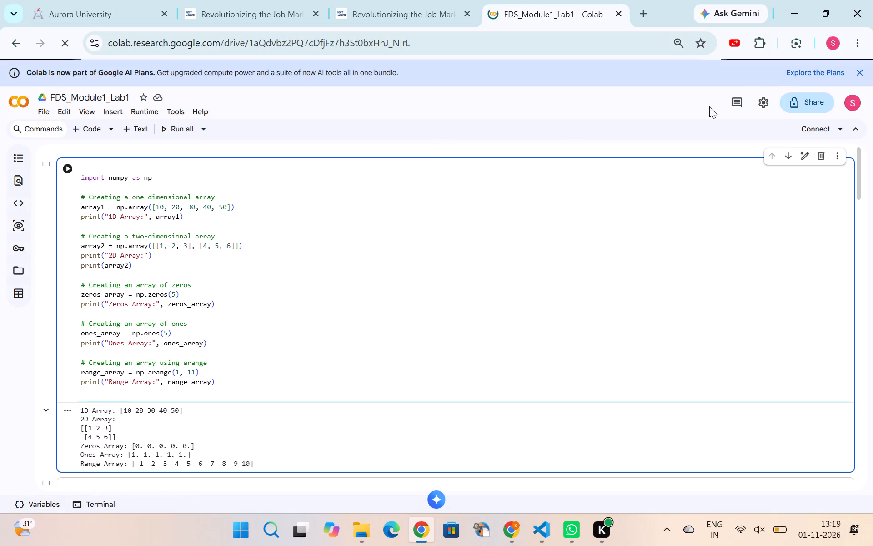
Share the FDS_Module1_Lab1 notebook with anyone with the link as viewer and copy its link.
left_click(788, 102)
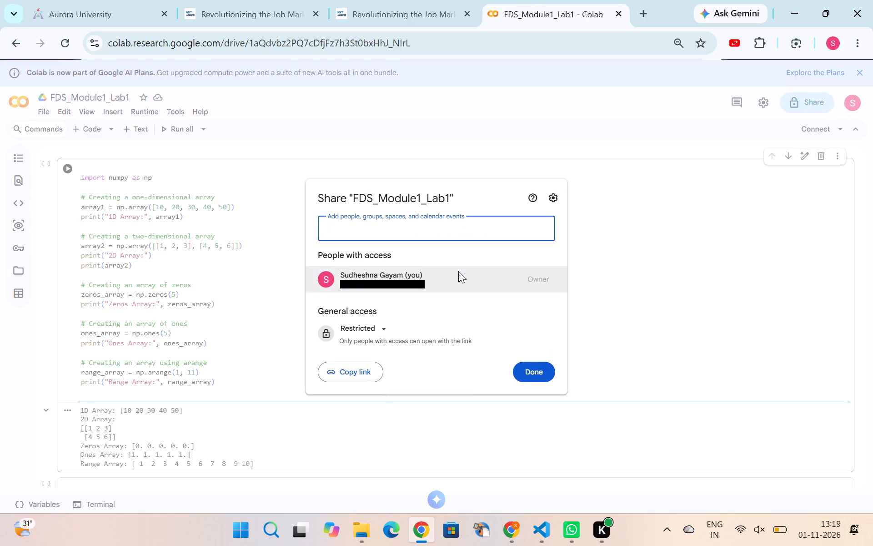
left_click(370, 328)
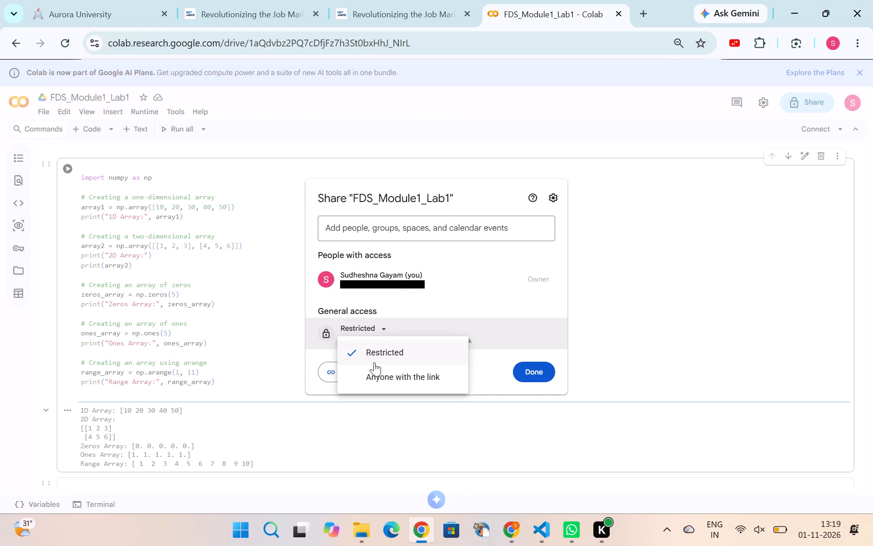
left_click(375, 375)
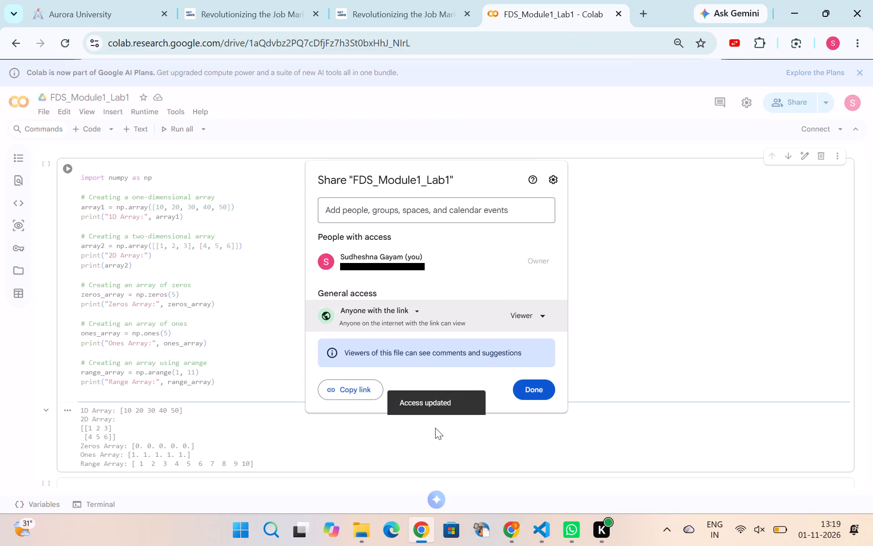
left_click(346, 392)
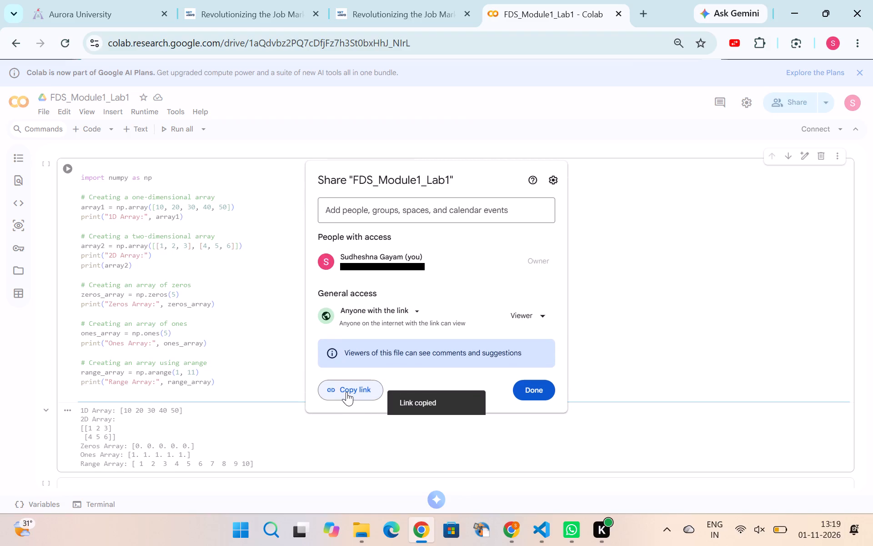
In File Explorer, open Lab 2 from Documents > FDS in Word and check how its last page presents the Colab link.
left_click(363, 527)
left_click(74, 232)
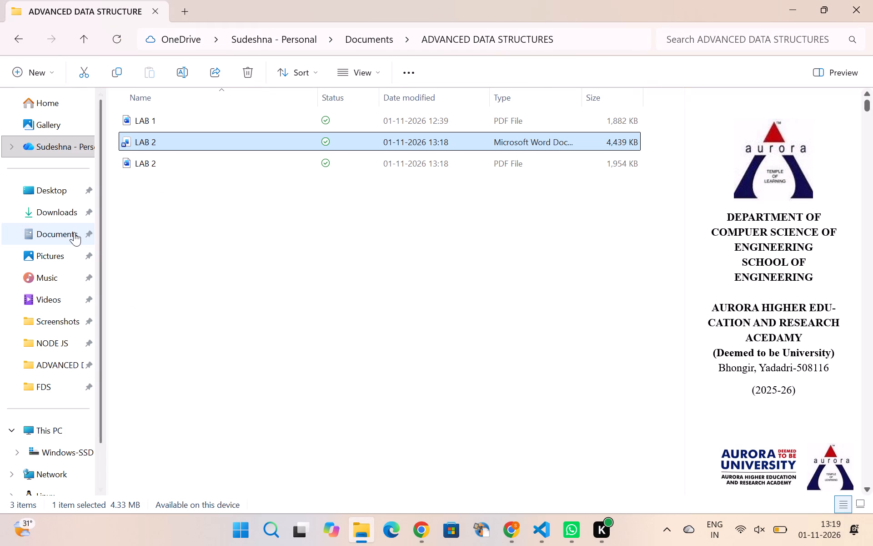
double_click(240, 220)
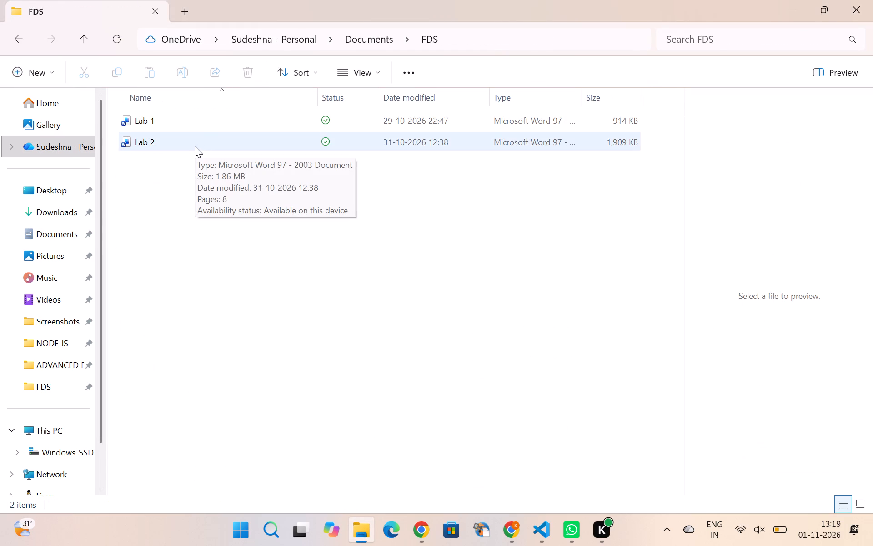
double_click(195, 146)
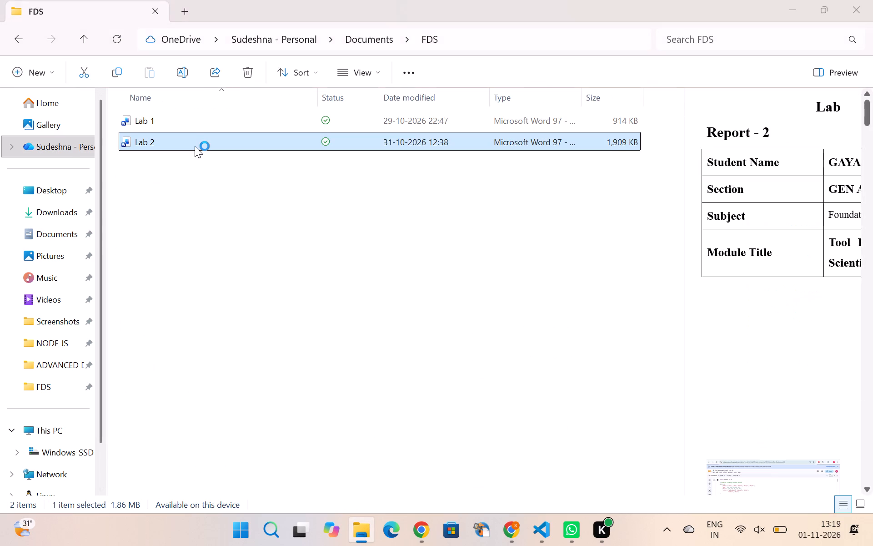
scroll(256, 273, "down", 10)
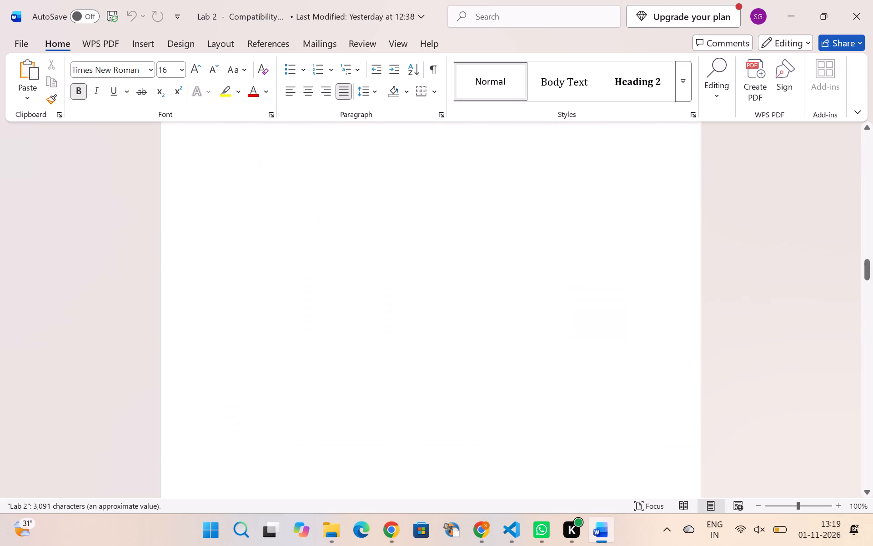
scroll(256, 273, "down", 10)
scroll(256, 273, "up", 4)
scroll(256, 273, "down", 1)
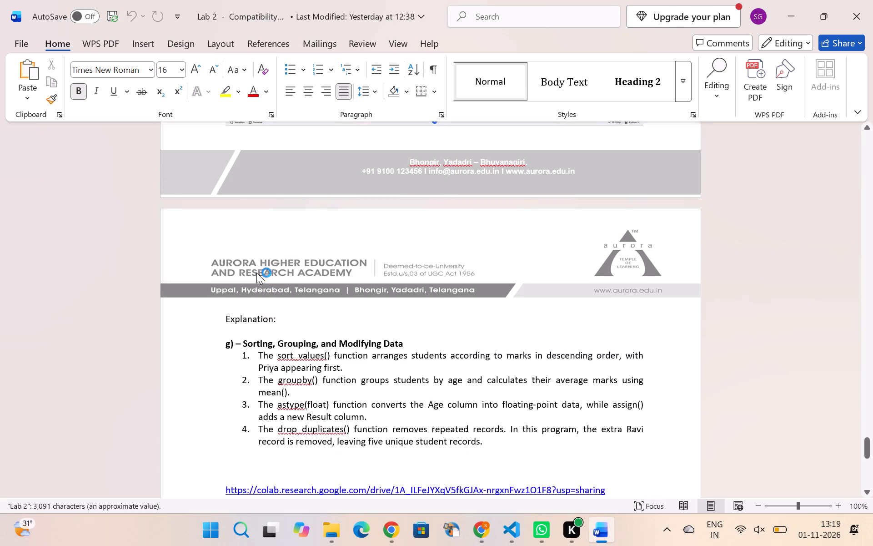
scroll(256, 273, "down", 1)
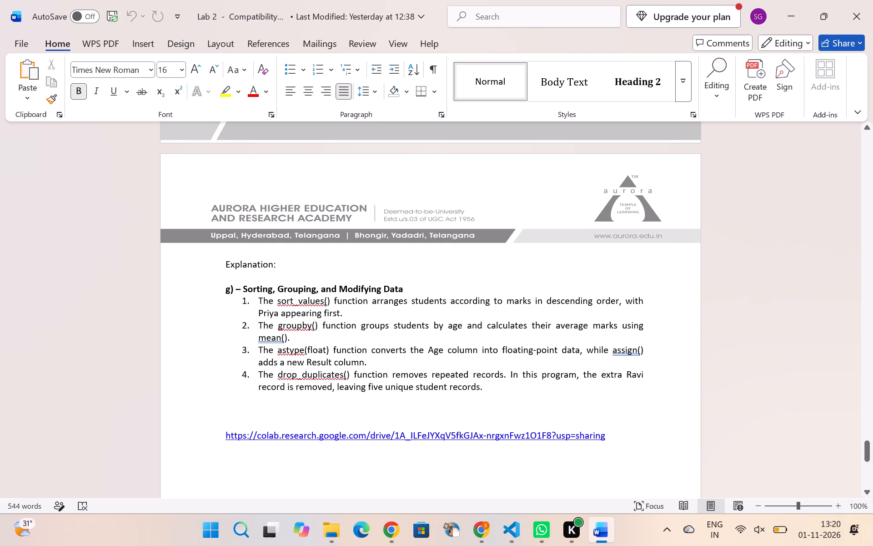
Open Lab 1 from the FDS folder, add the copied Colab link below the last explanation, and save and close the document.
left_click(327, 525)
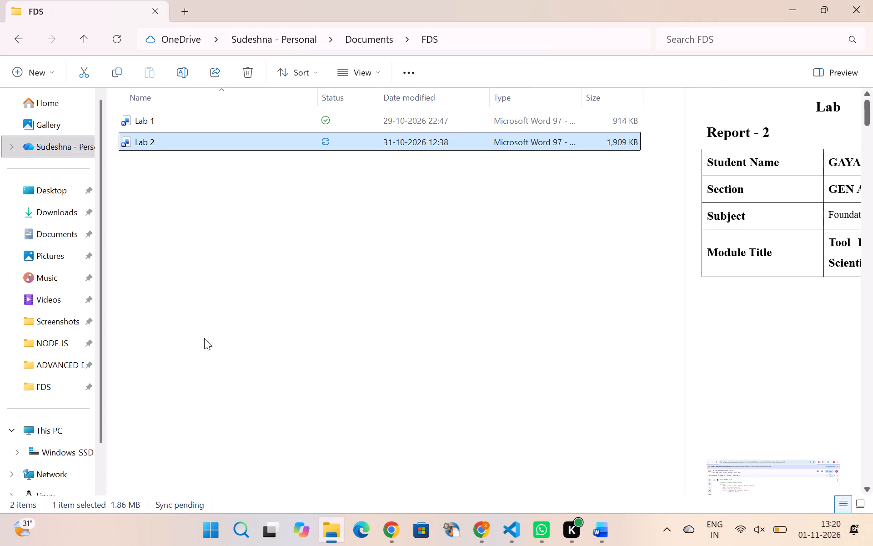
double_click(195, 123)
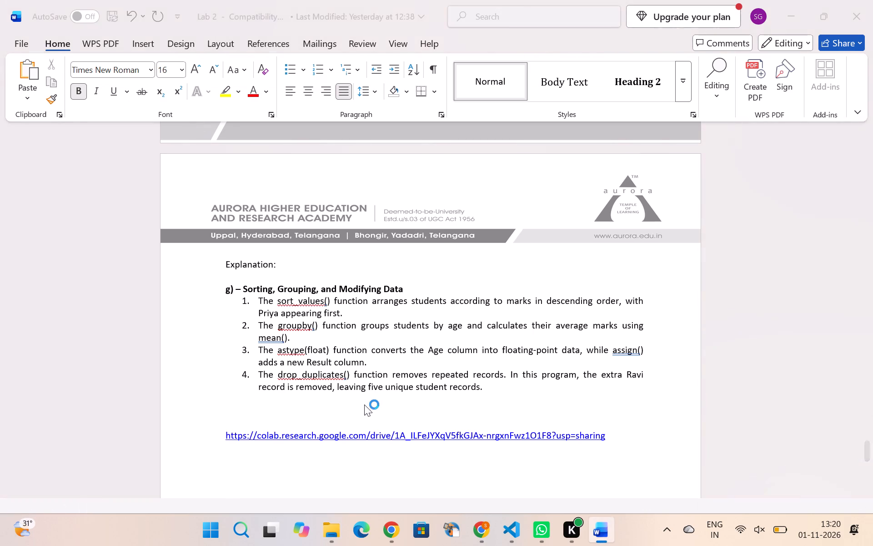
scroll(364, 404, "down", 16)
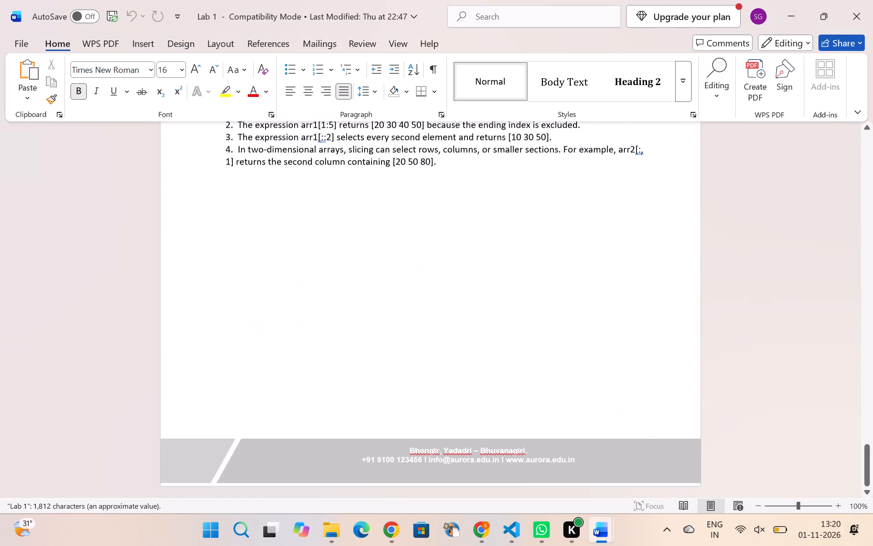
scroll(364, 404, "down", 2)
left_click(452, 171)
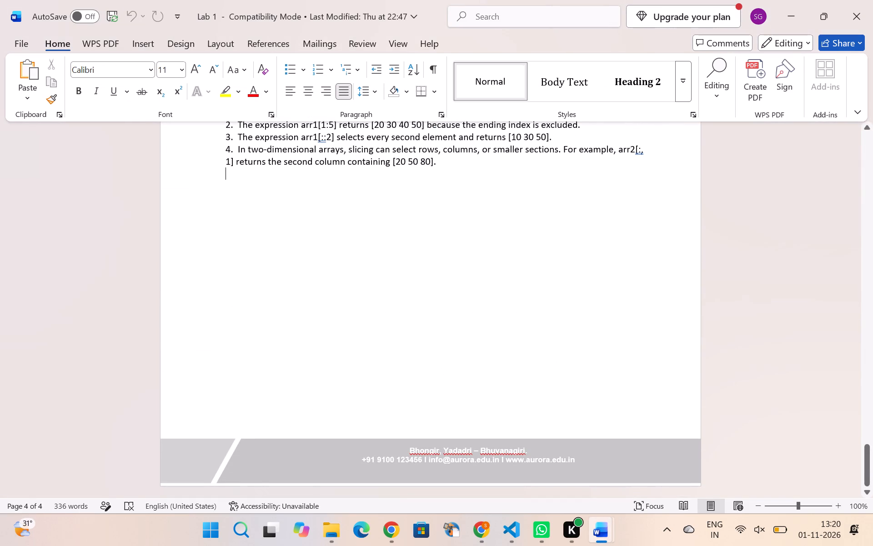
key("Return")
key("Return")
key("ctrl+v")
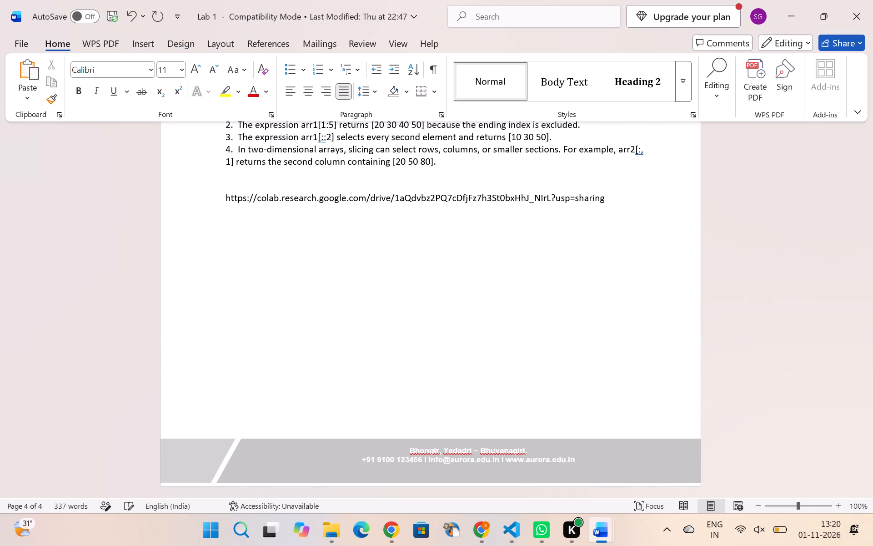
key("Return")
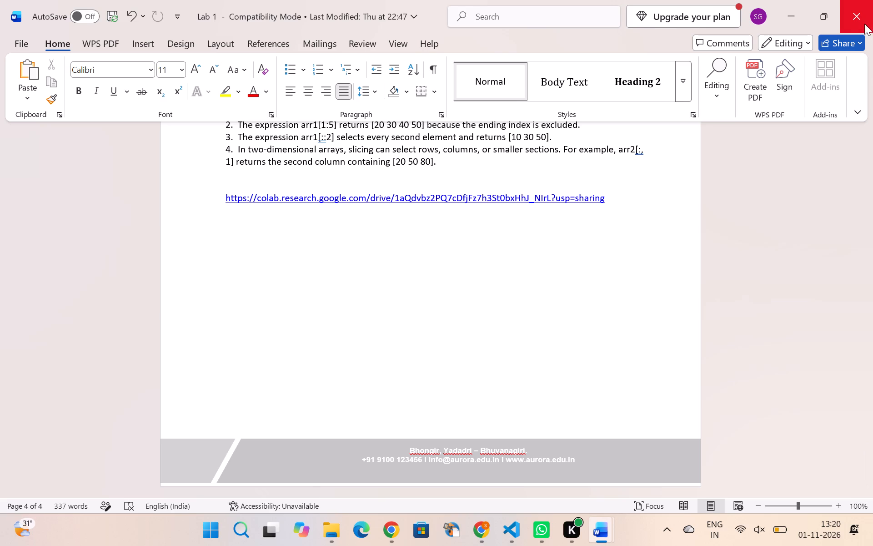
left_click(863, 21)
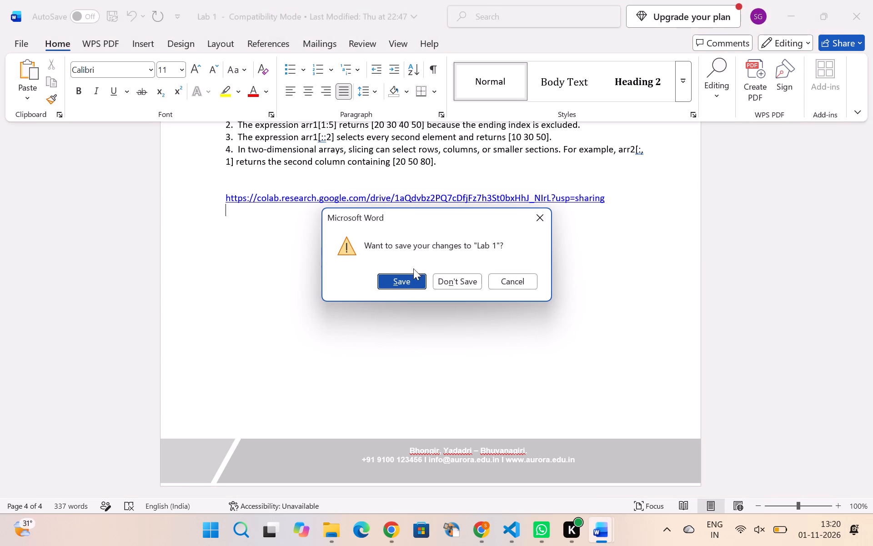
left_click(410, 278)
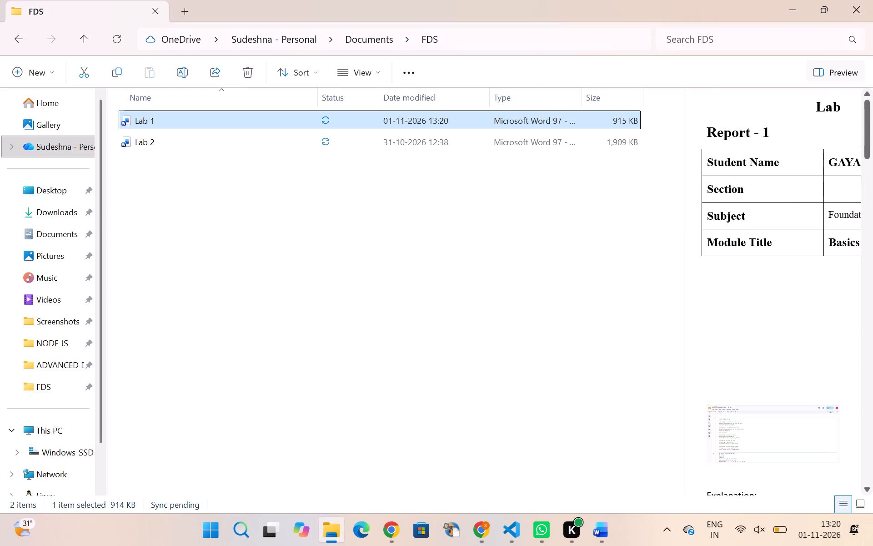
Close the Lab 2 document and reopen Lab 1 from the FDS folder in Word.
left_click(606, 535)
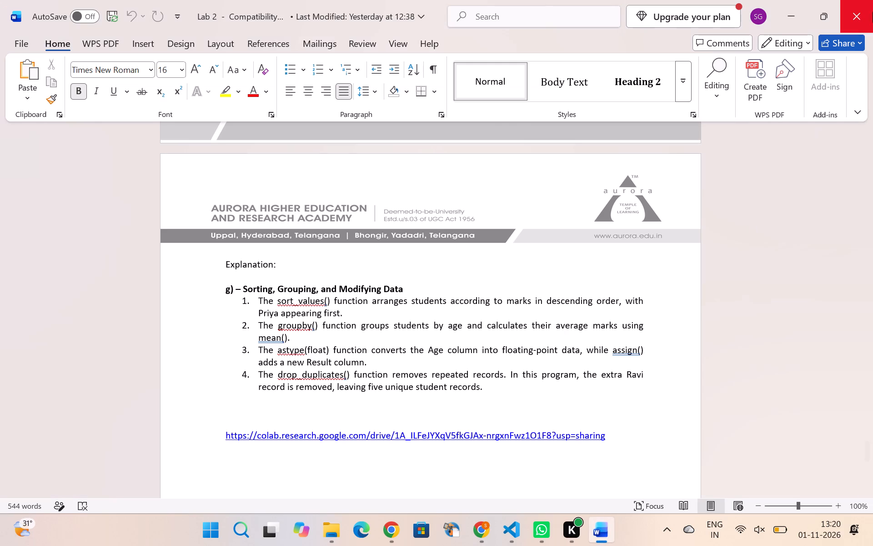
left_click(867, 7)
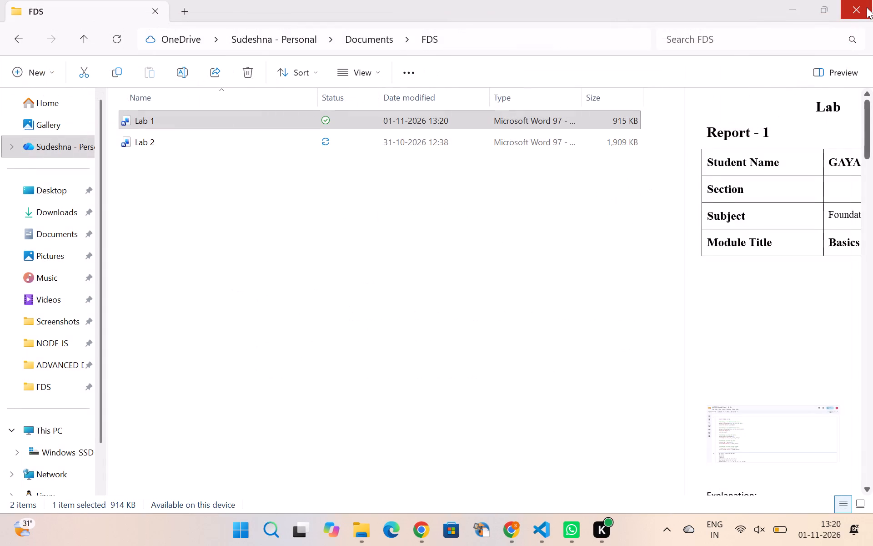
double_click(257, 119)
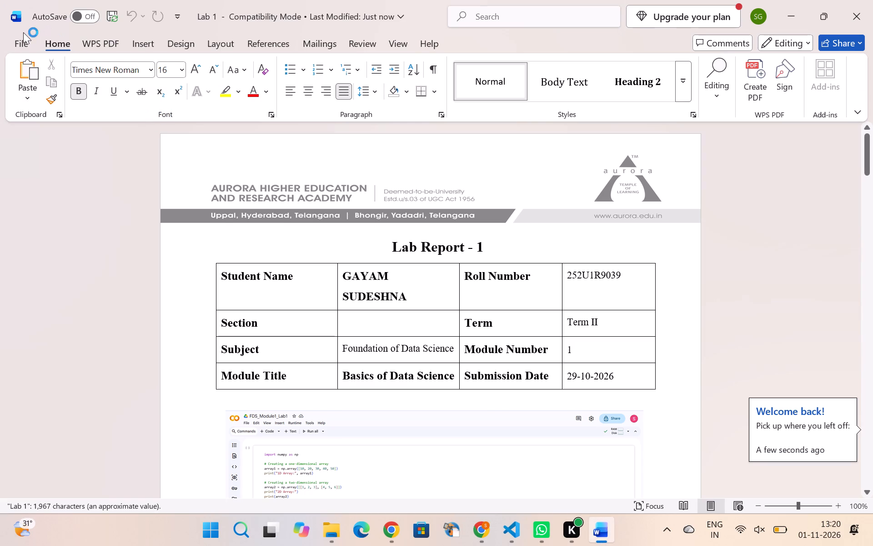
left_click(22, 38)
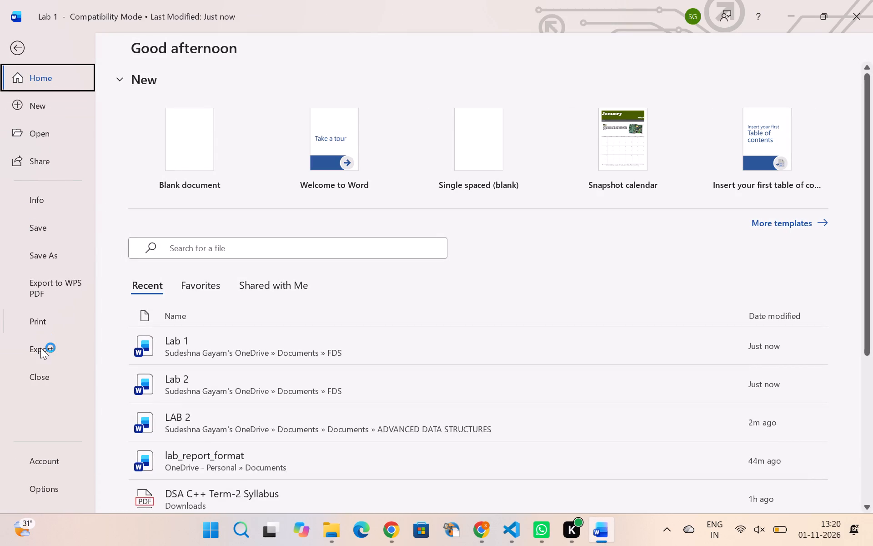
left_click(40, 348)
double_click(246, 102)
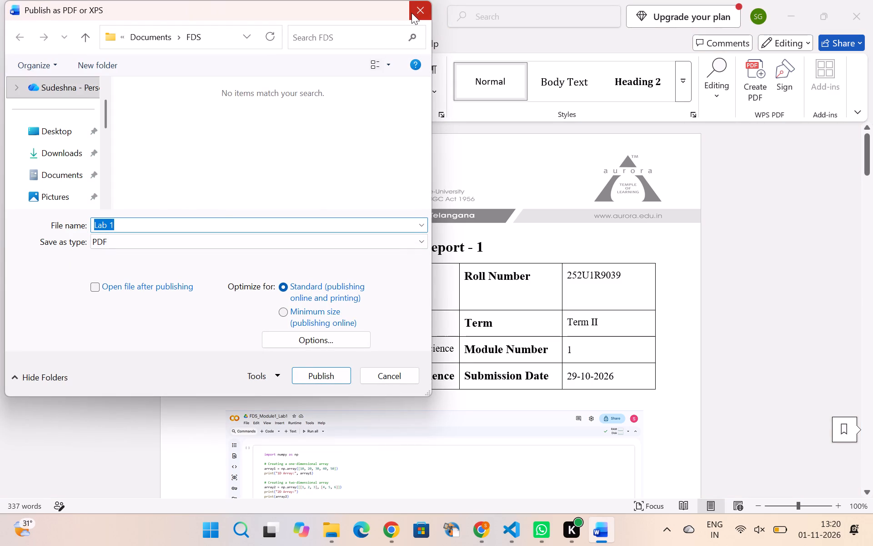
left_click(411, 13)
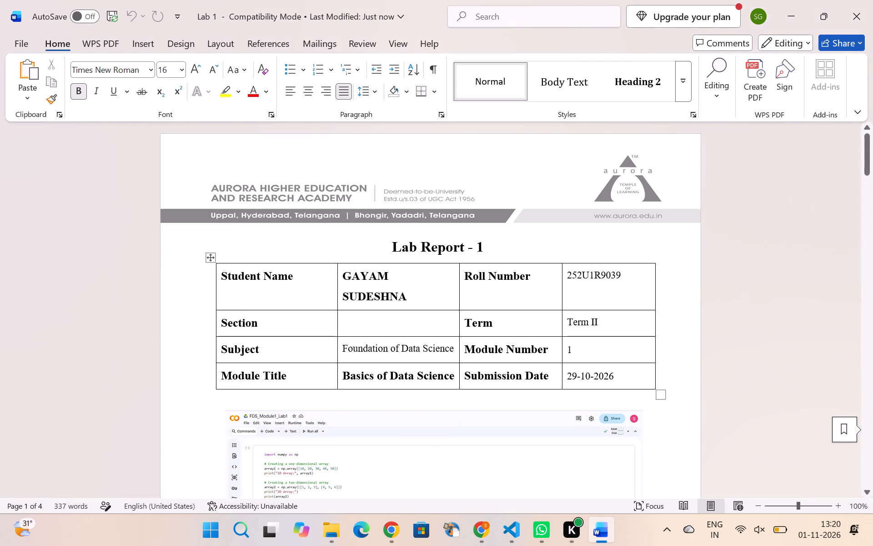
Set the Submission Date in the Lab 1 report table to 01-11-2026, and save and close the document.
left_click(574, 376)
key("Right")
key("BackSpace")
key("BackSpace")
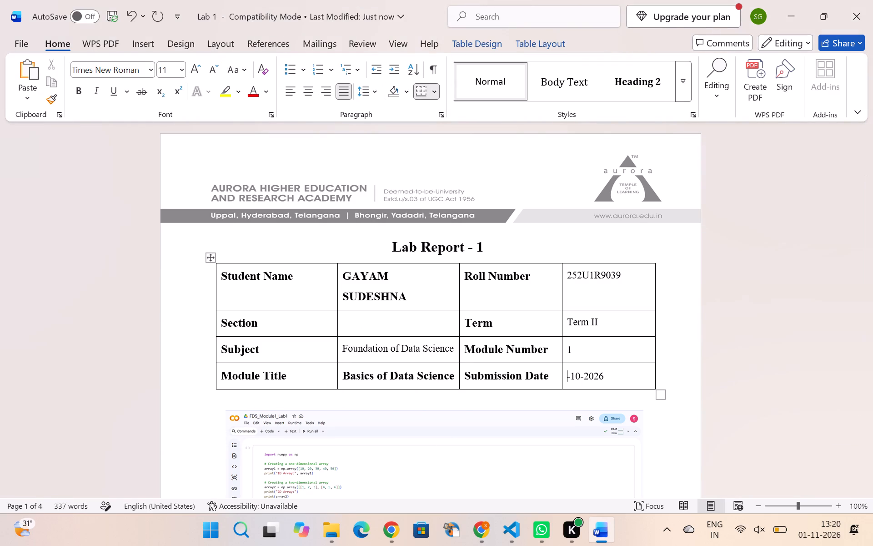
type("01")
key("Right")
key("Right")
key("Right")
key("BackSpace")
key("1")
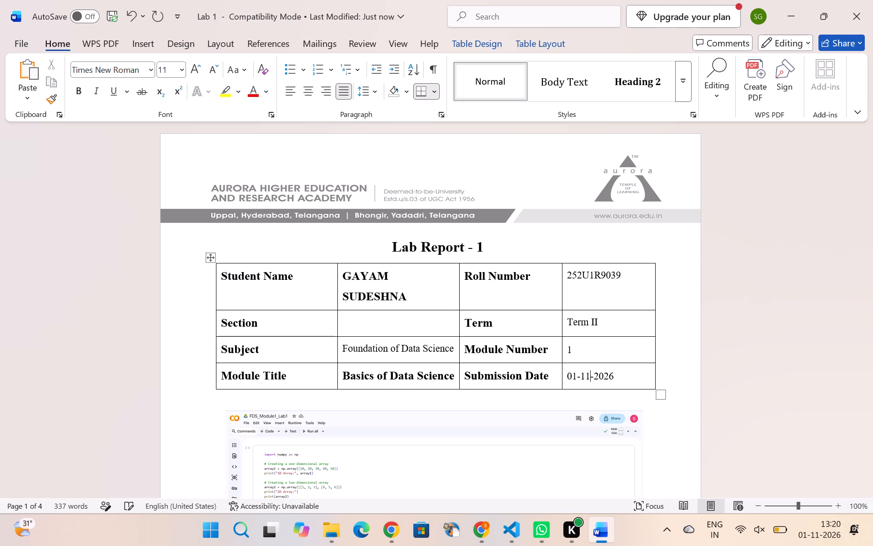
left_click(851, 12)
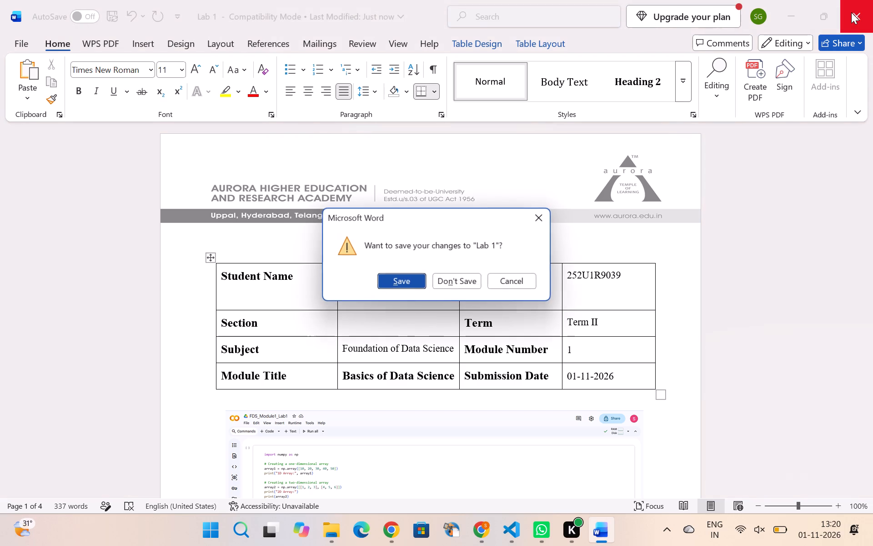
left_click(404, 277)
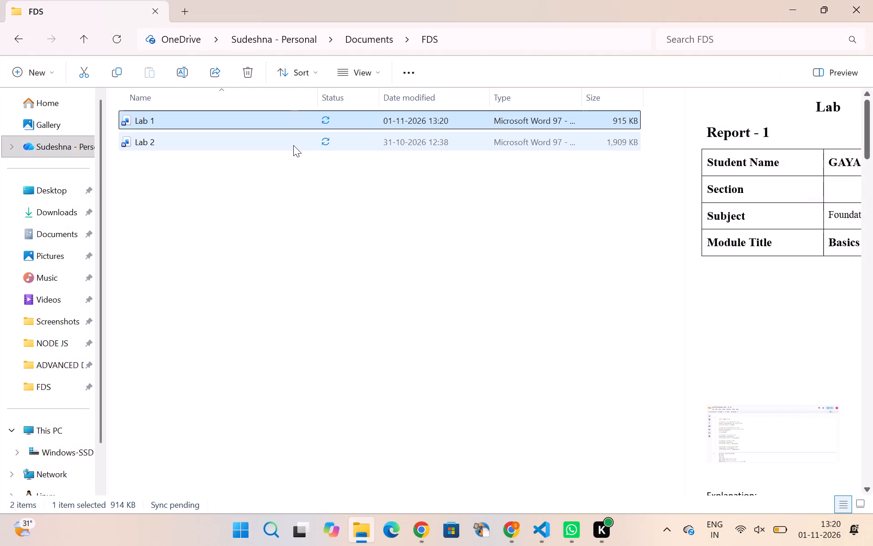
Open Lab 2 from the FDS folder in Word, set its Submission Date to 01-11-2026, and save and close it.
double_click(293, 145)
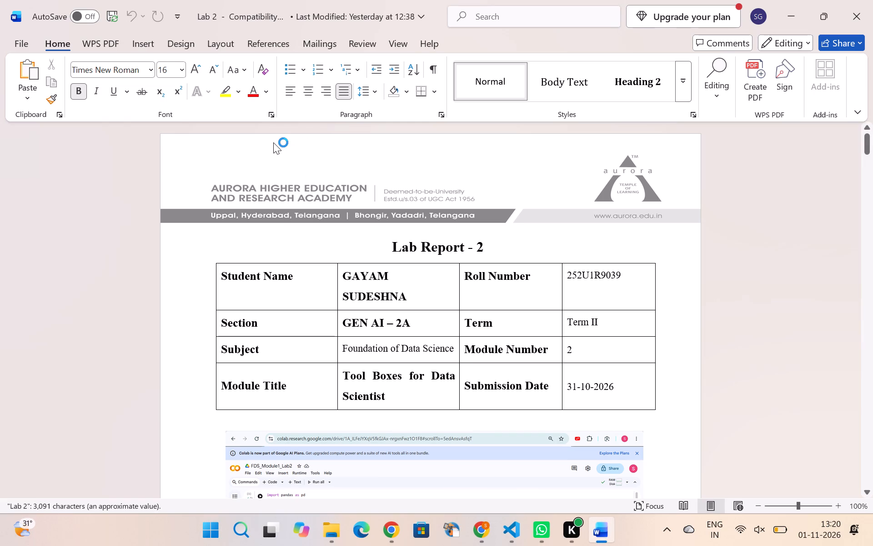
left_click(574, 386)
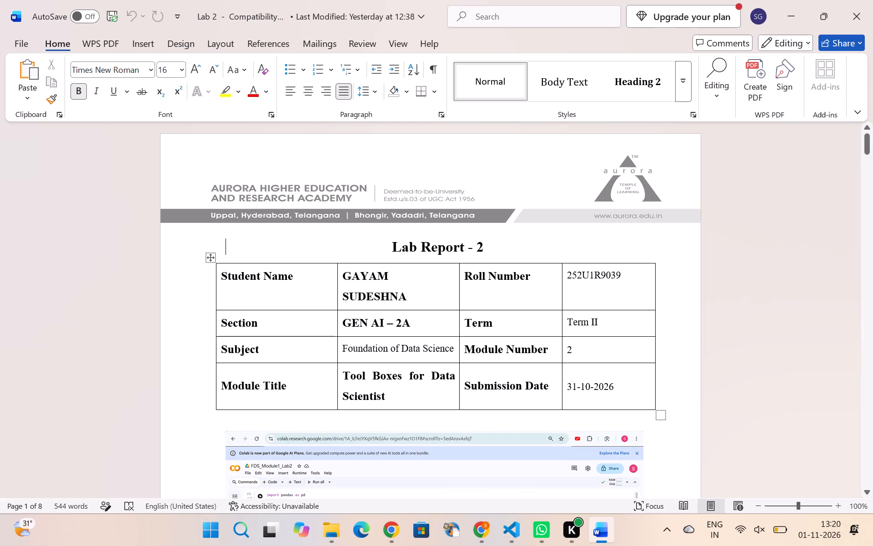
key("Right")
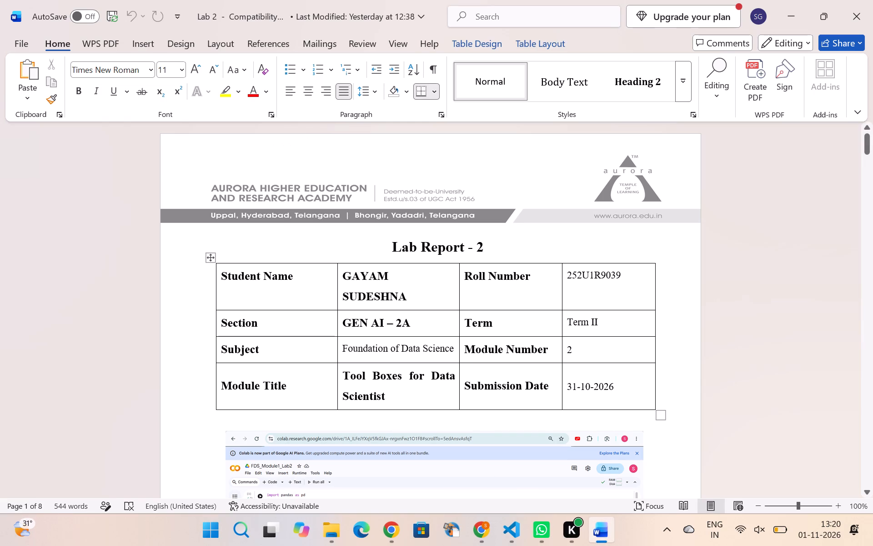
key("BackSpace")
key("BackSpace")
type("01")
key("Right")
key("Right")
key("Right")
key("BackSpace")
key("1")
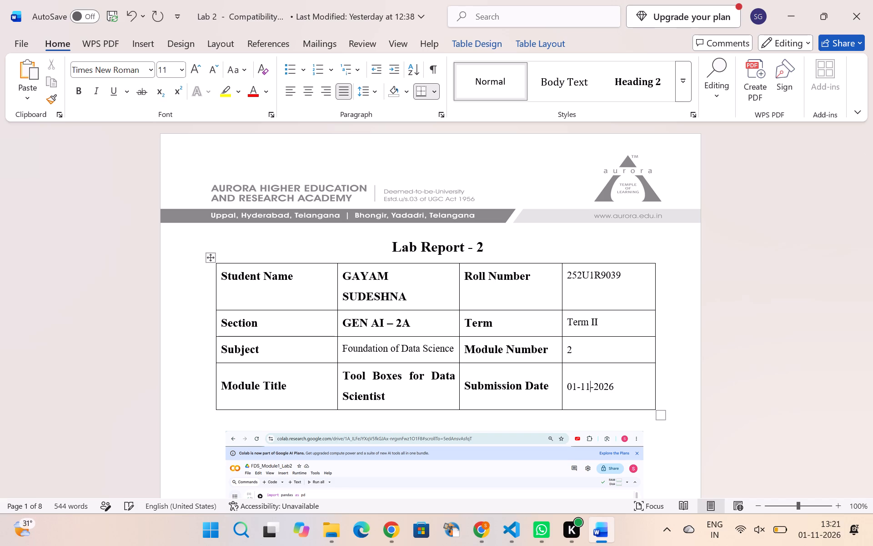
left_click(857, 14)
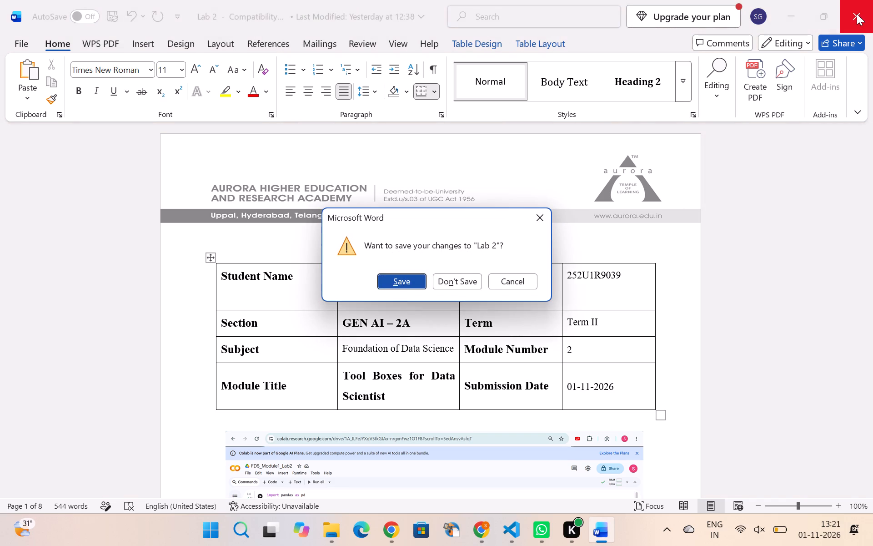
left_click(409, 282)
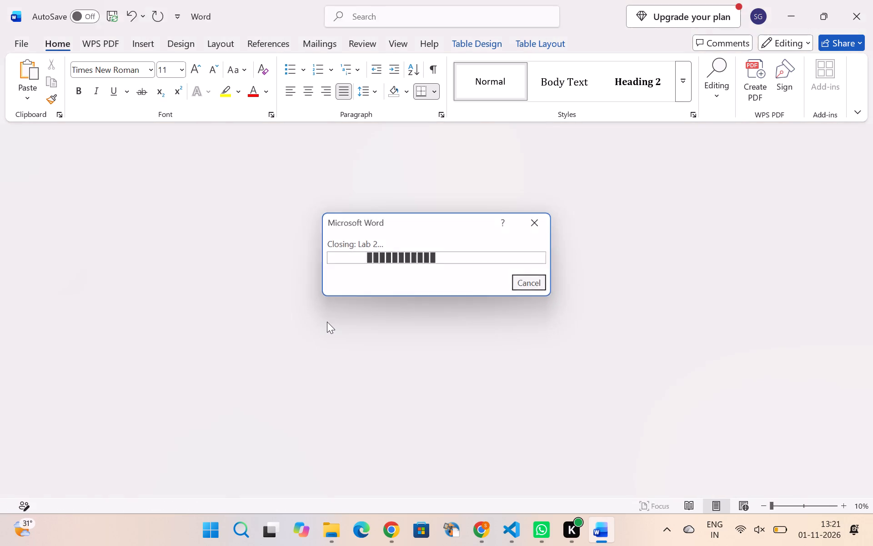
Open Lab 1 from the FDS folder in Word and export it as a PDF named Lab 1 into Documents > FDS.
double_click(282, 121)
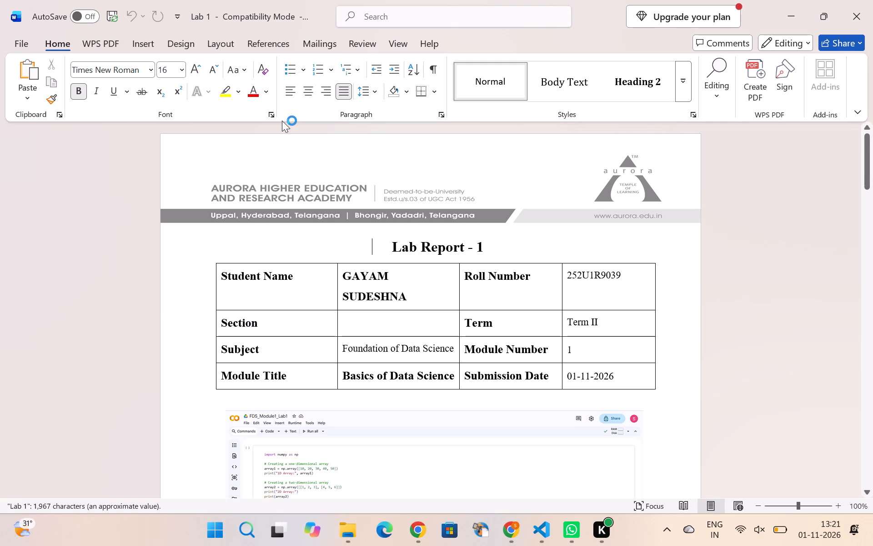
left_click(20, 42)
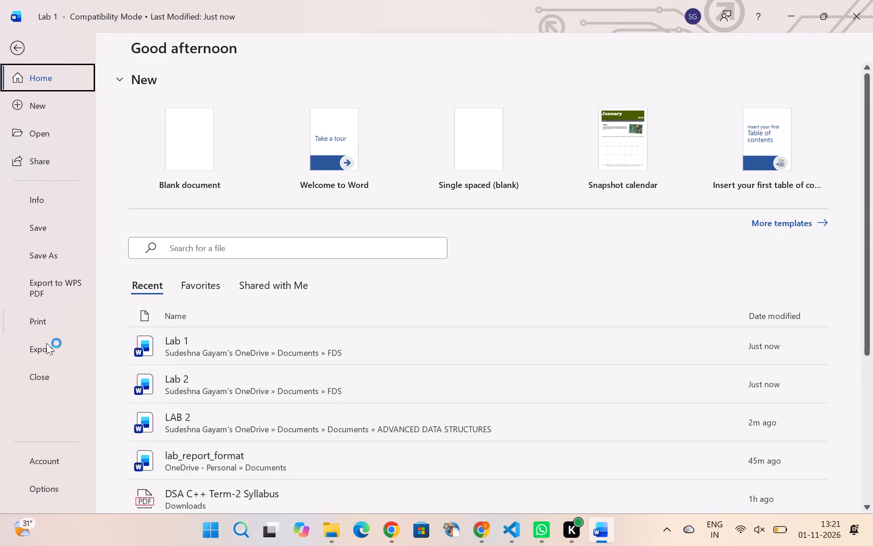
left_click(46, 349)
double_click(261, 97)
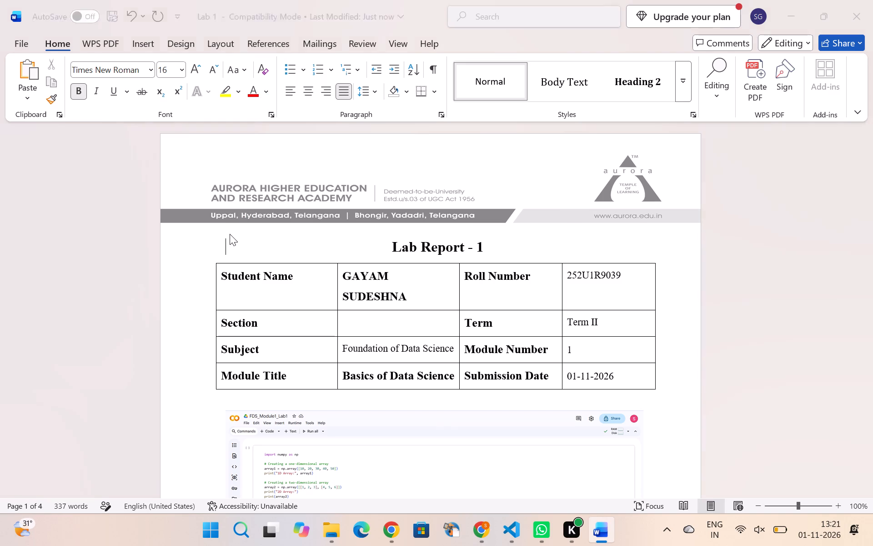
left_click(65, 167)
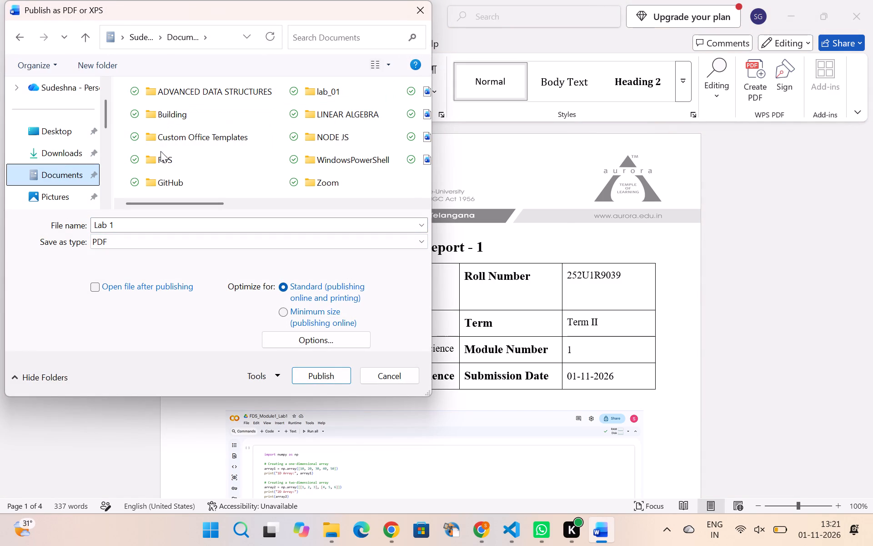
double_click(161, 157)
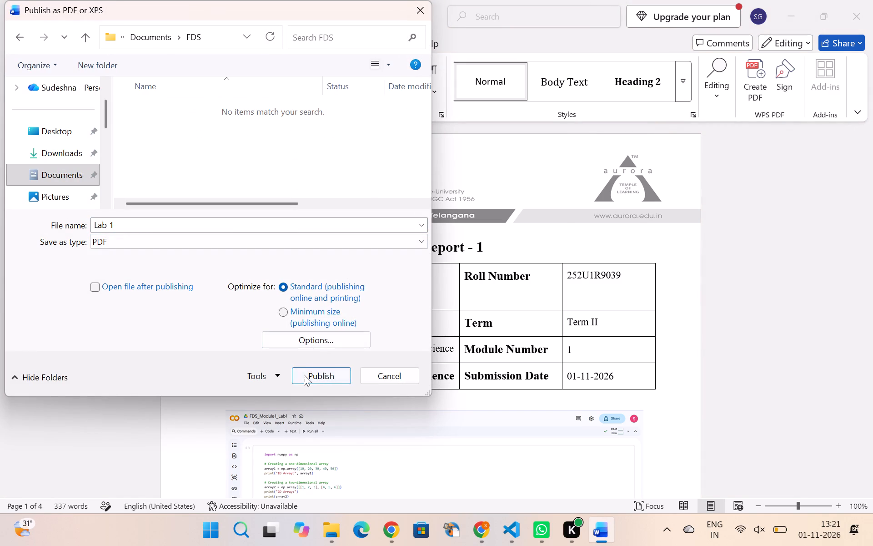
left_click(304, 374)
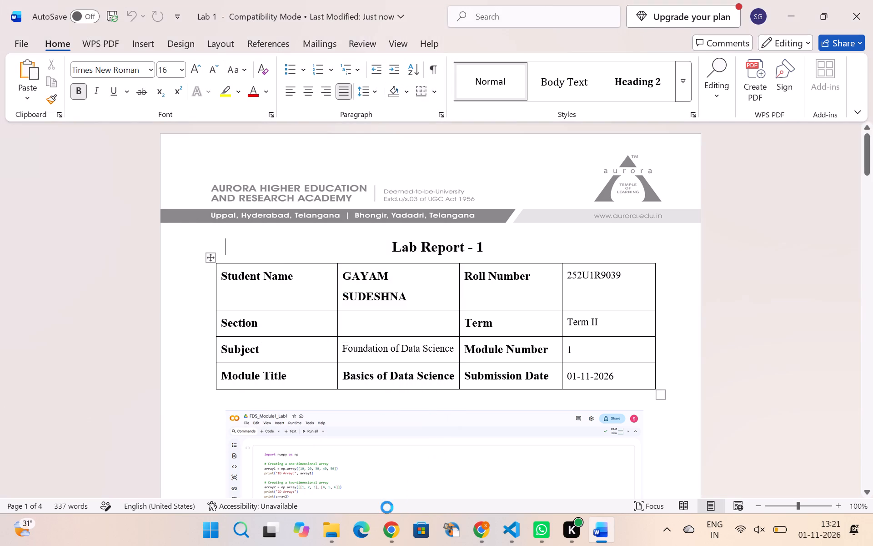
Open Lab 2 from the FDS folder, export it as a PDF named Lab 2 into Documents > FDS, and close both Word documents.
left_click(335, 525)
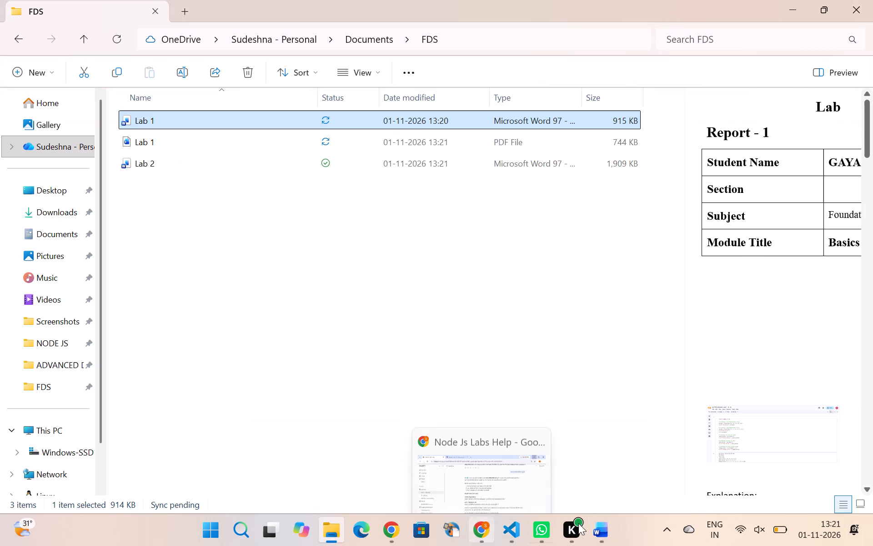
double_click(243, 155)
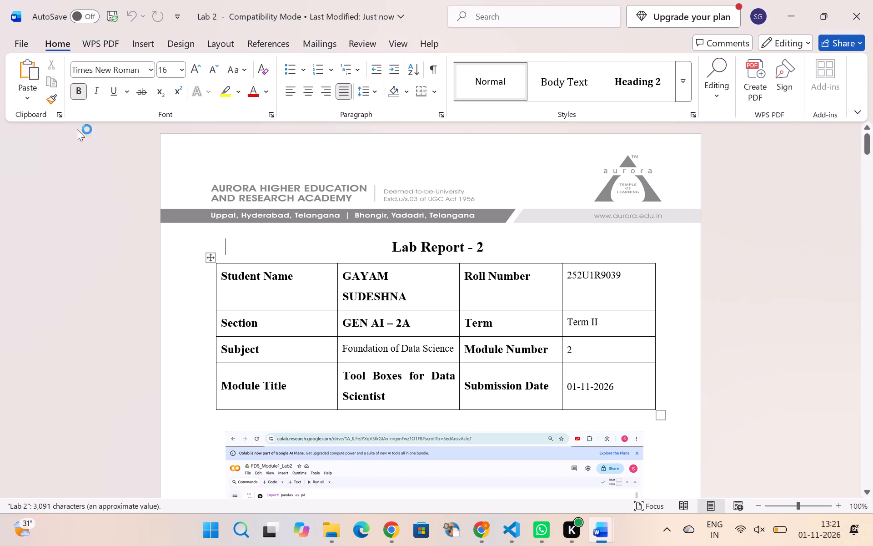
left_click(19, 44)
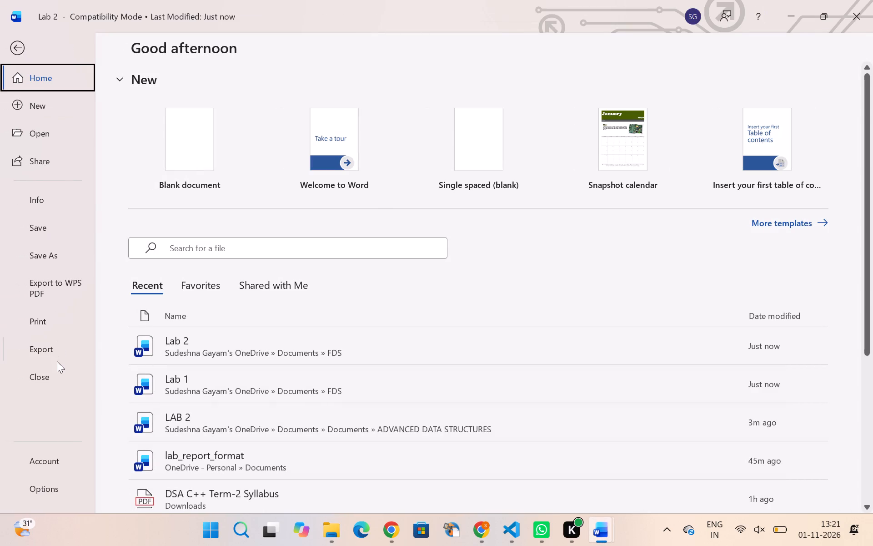
left_click(57, 361)
double_click(264, 75)
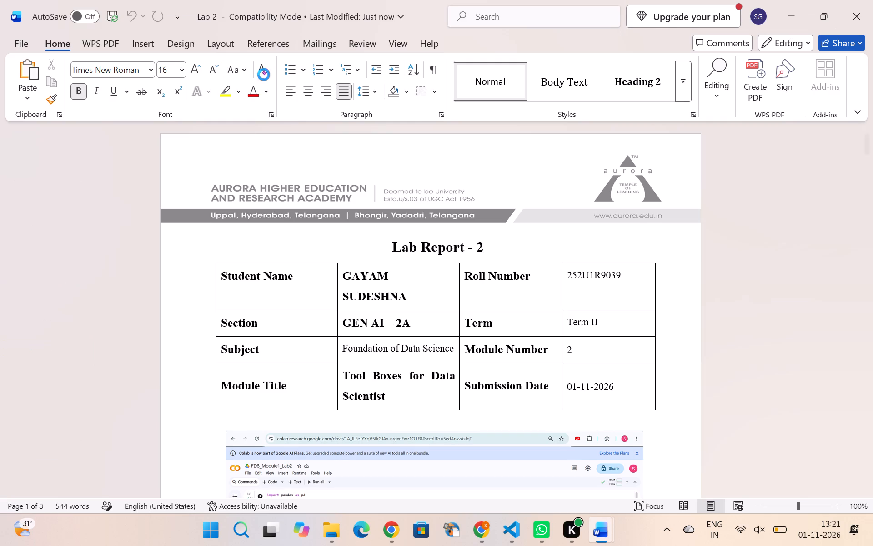
left_click(69, 178)
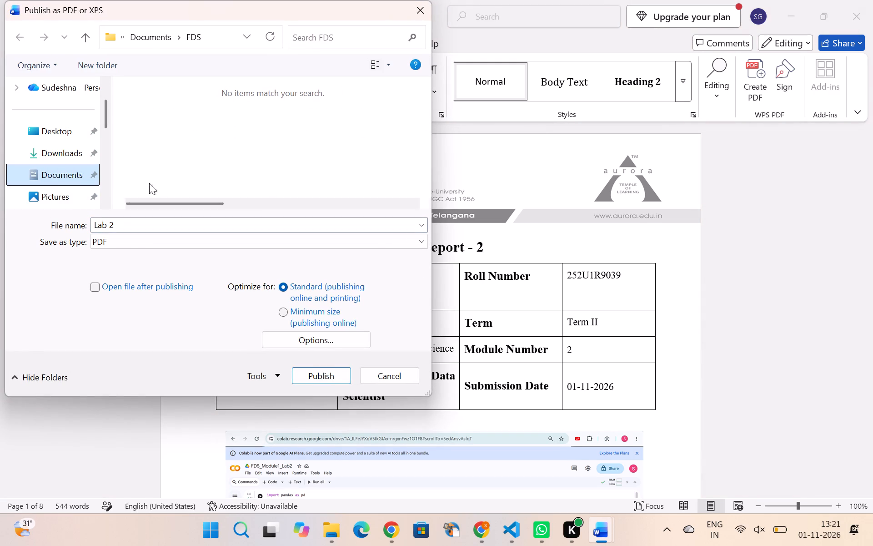
double_click(186, 155)
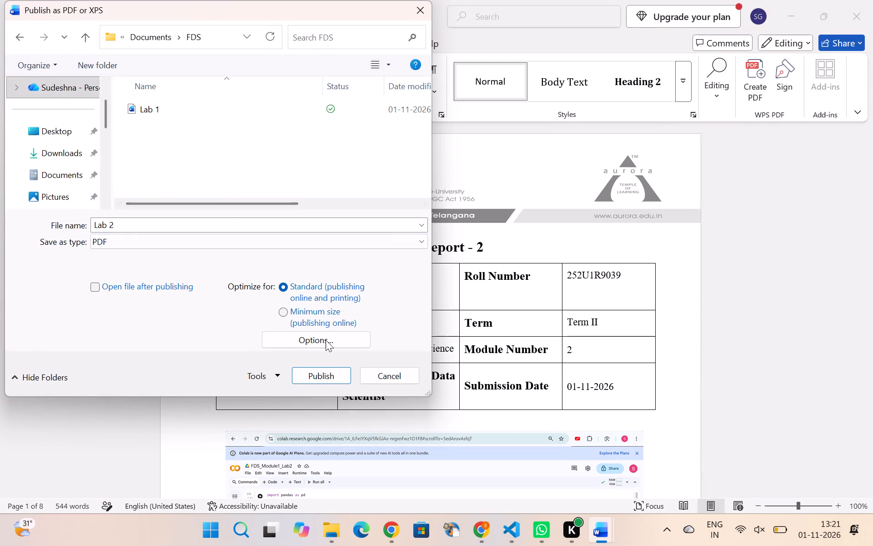
left_click(316, 376)
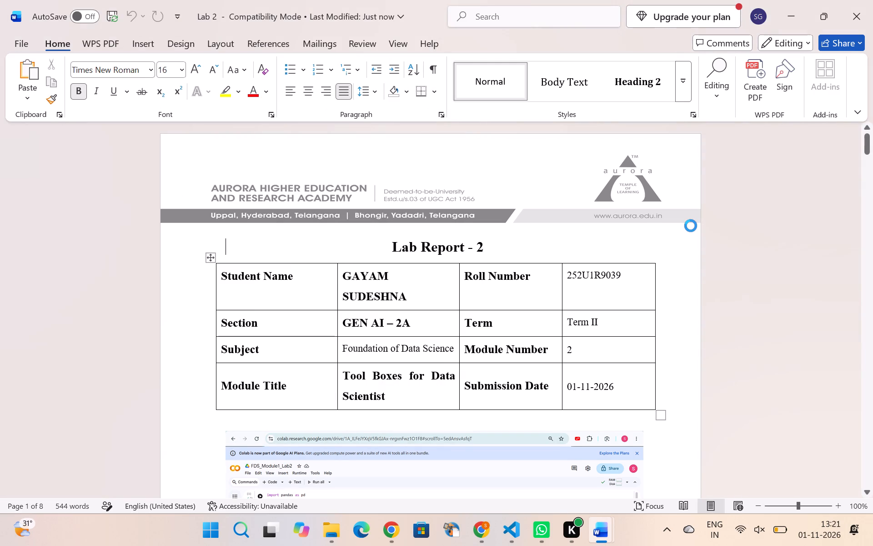
left_click(856, 0)
left_click(856, 27)
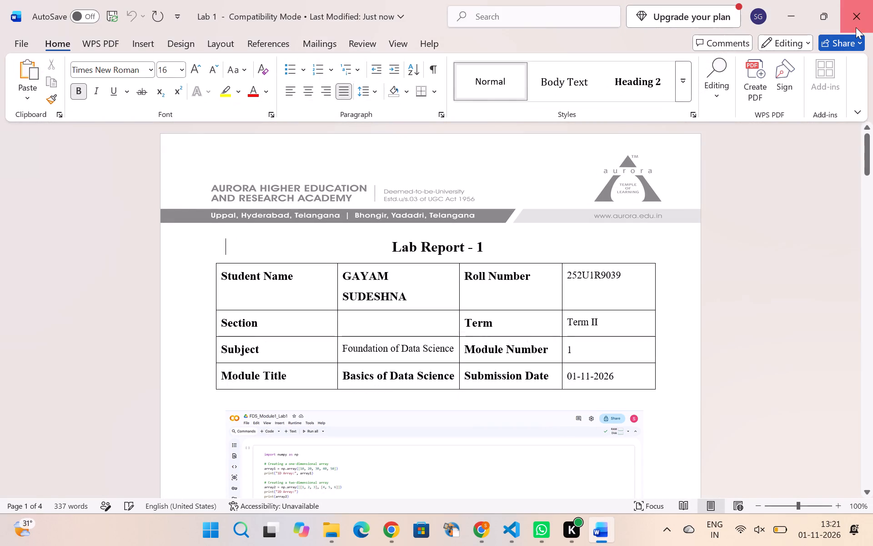
left_click(470, 313)
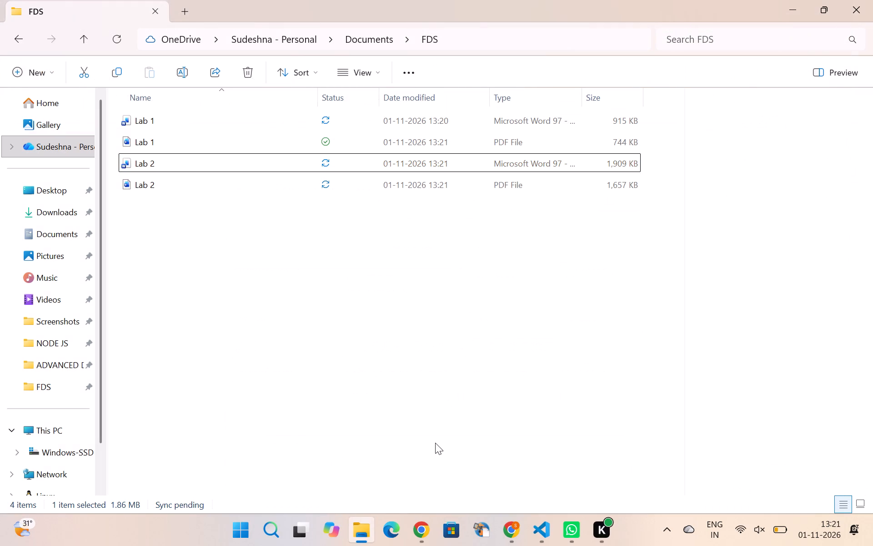
Switch to Chrome, dismiss the sharing dialog and close the FDS_Module1_Lab1 Colab notebook.
left_click(416, 528)
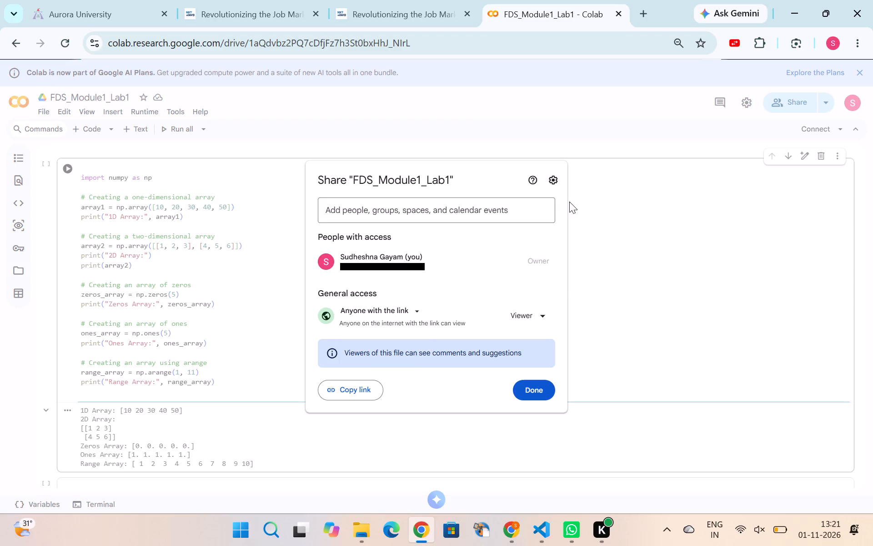
left_click(594, 157)
left_click(618, 13)
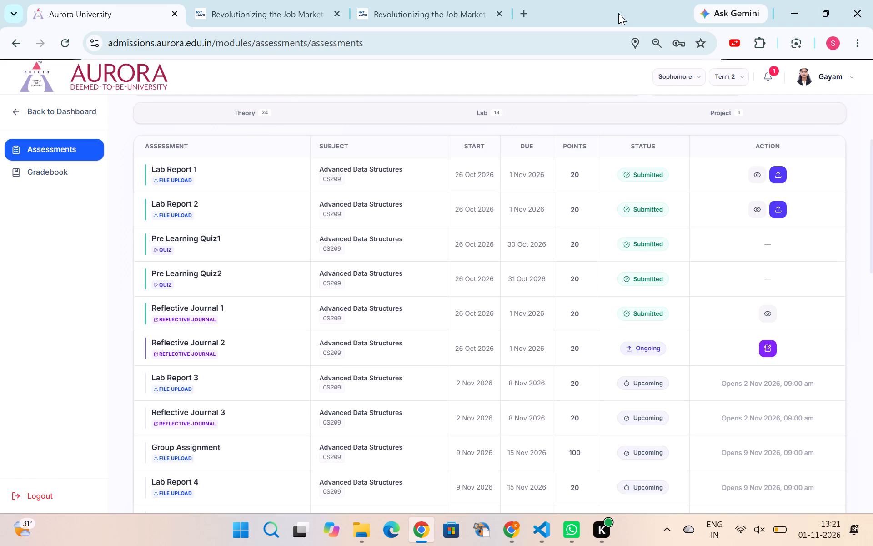
Return from Advanced Data Structures to the subject overview and open the Foundations of Data Science assessments.
scroll(289, 183, "up", 4)
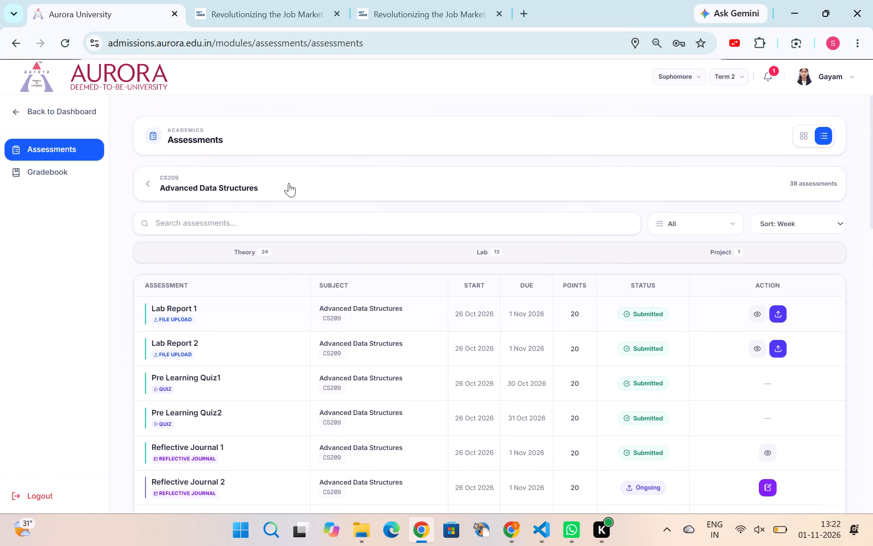
left_click(148, 185)
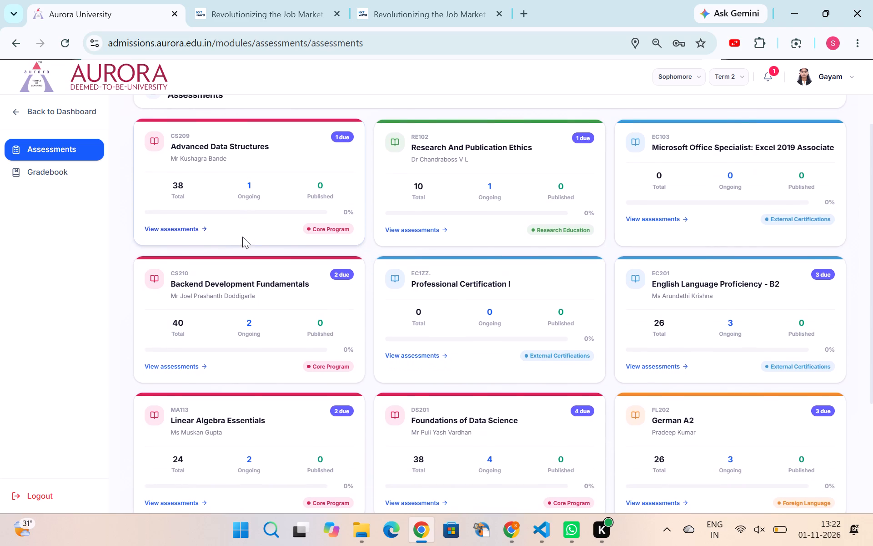
scroll(242, 237, "down", 1)
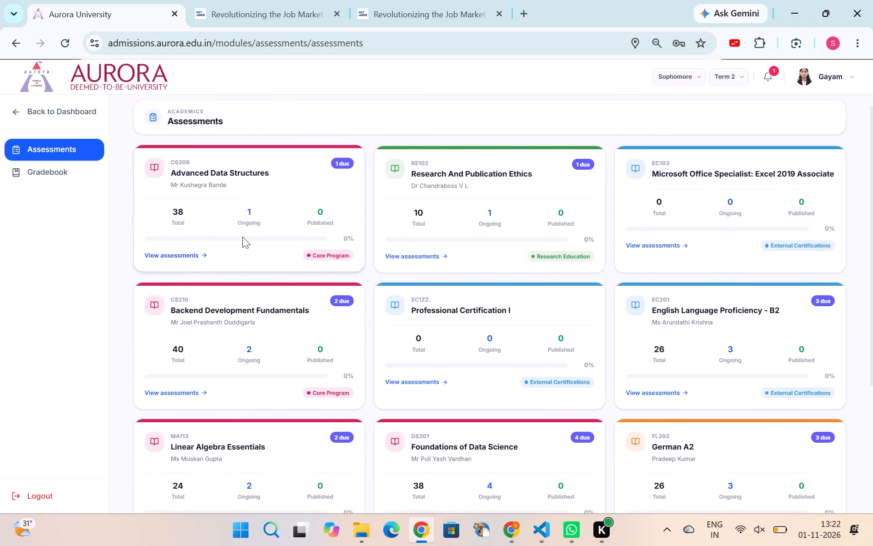
scroll(242, 237, "down", 2)
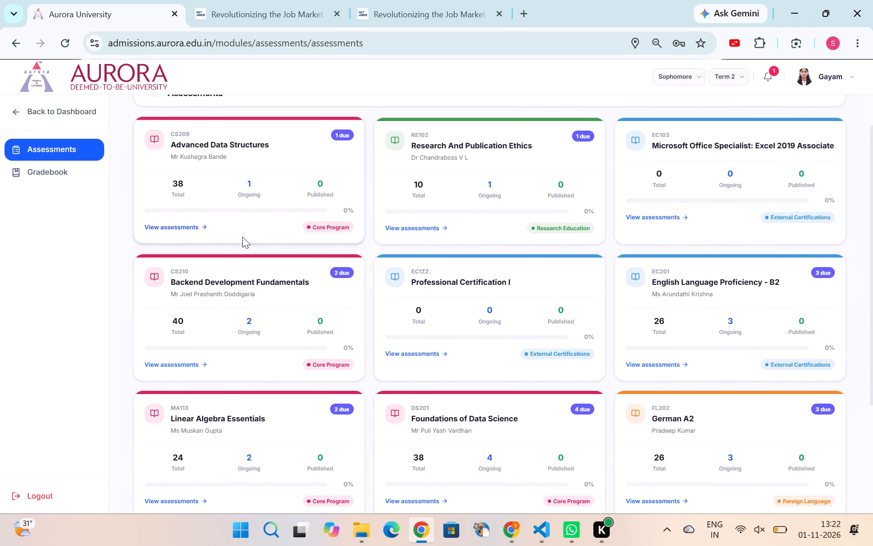
scroll(242, 237, "down", 1)
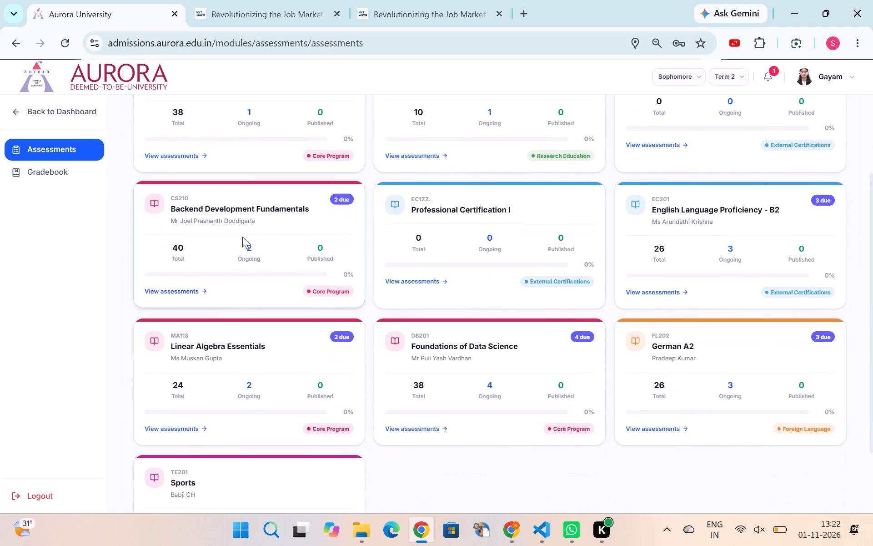
left_click(411, 356)
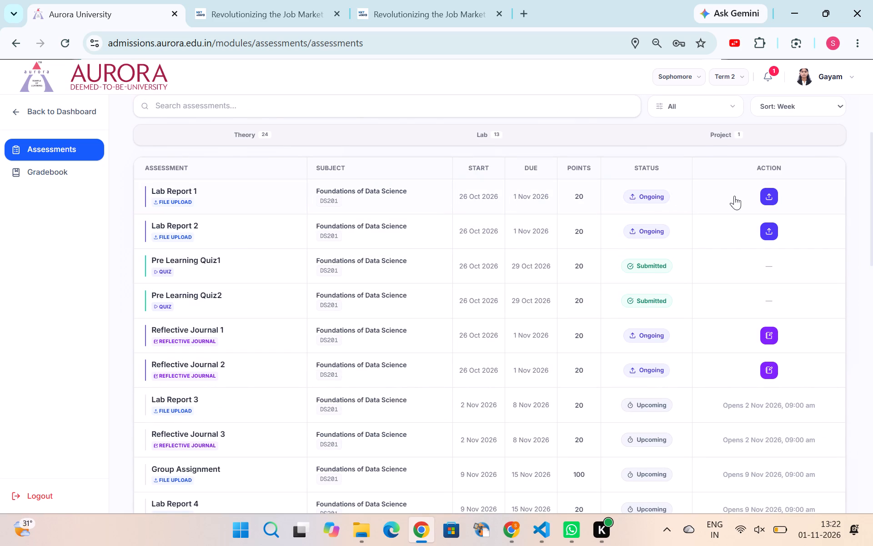
Upload the Lab 1 PDF from Documents > FDS as the submission for Foundations of Data Science Lab Report 1.
left_click(770, 193)
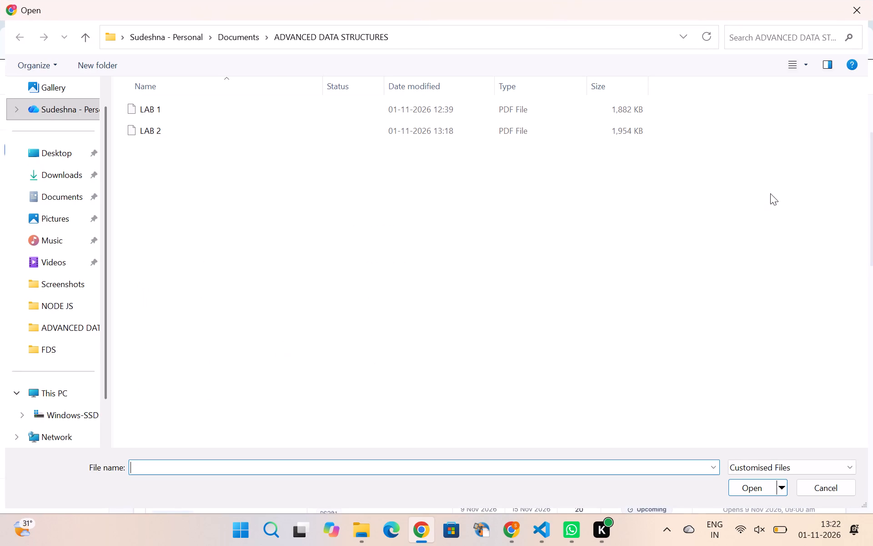
left_click(48, 201)
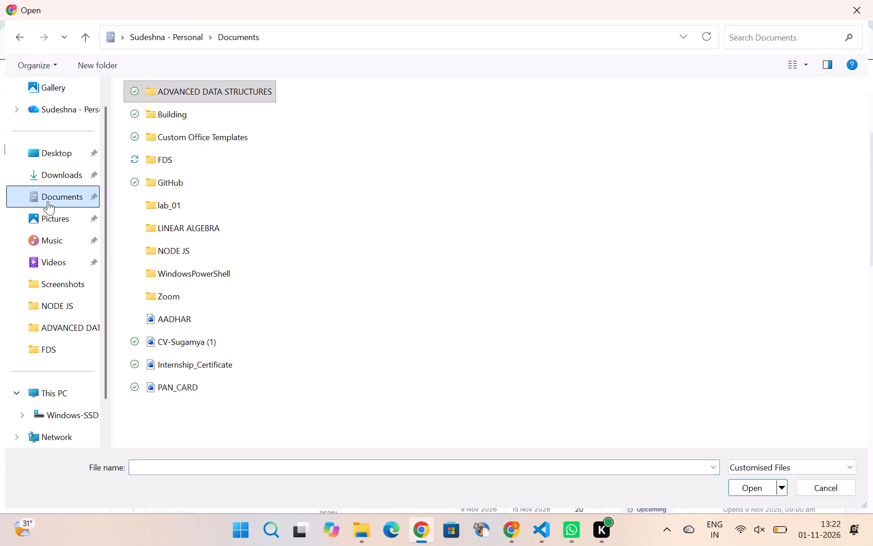
double_click(189, 161)
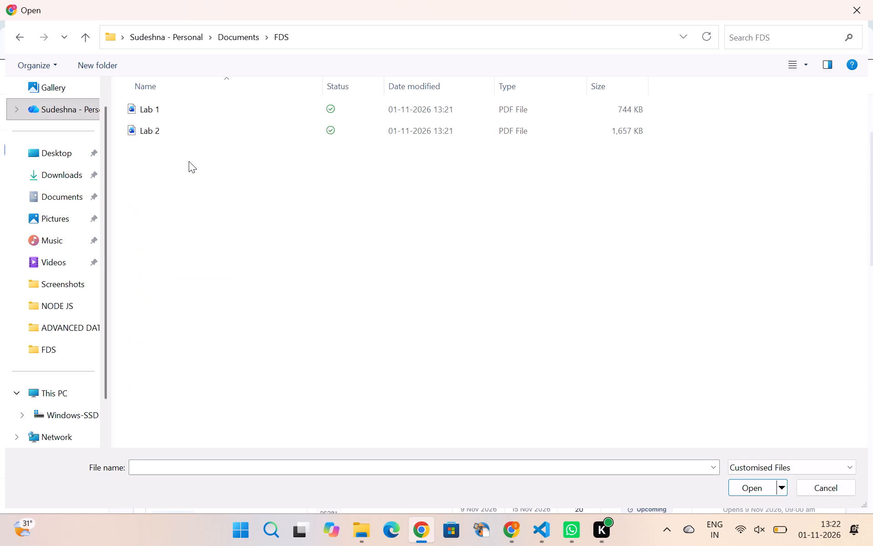
double_click(236, 108)
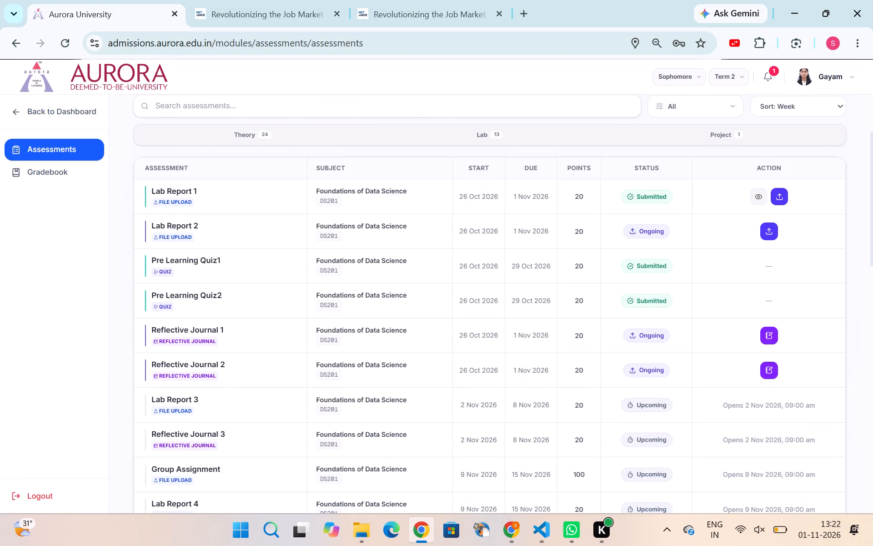
Upload the Lab 2 PDF from the FDS folder as the submission for Foundations of Data Science Lab Report 2.
left_click(767, 227)
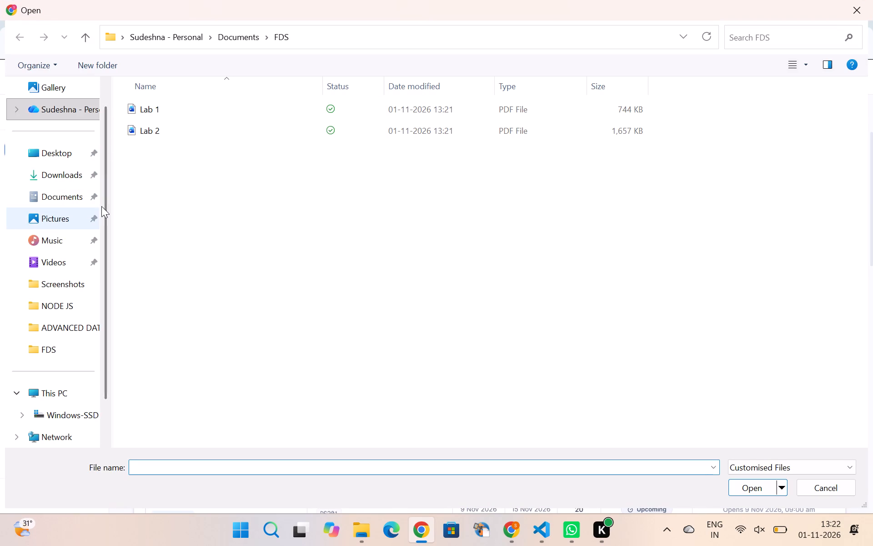
double_click(181, 131)
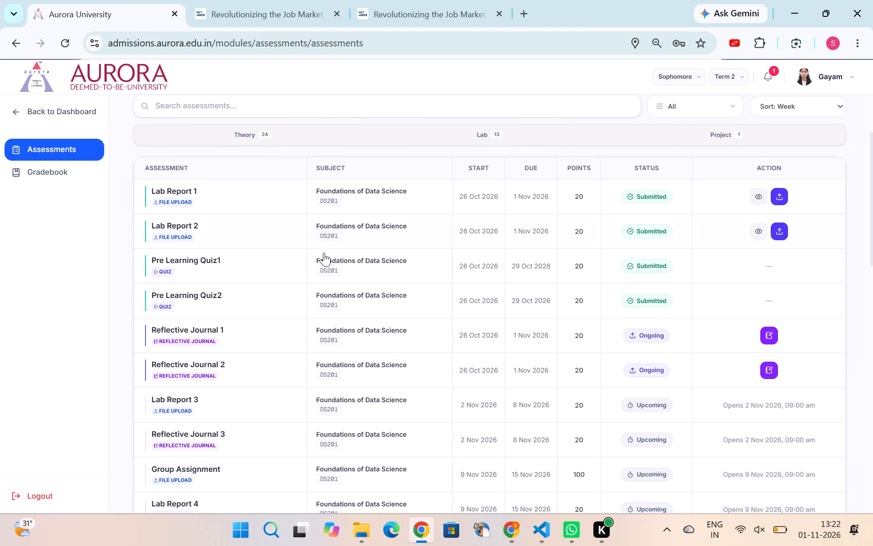
Review the assessment statuses of Advanced Data Structures and Backend Development Fundamentals from the subject overview.
scroll(149, 133, "up", 2)
left_click(148, 186)
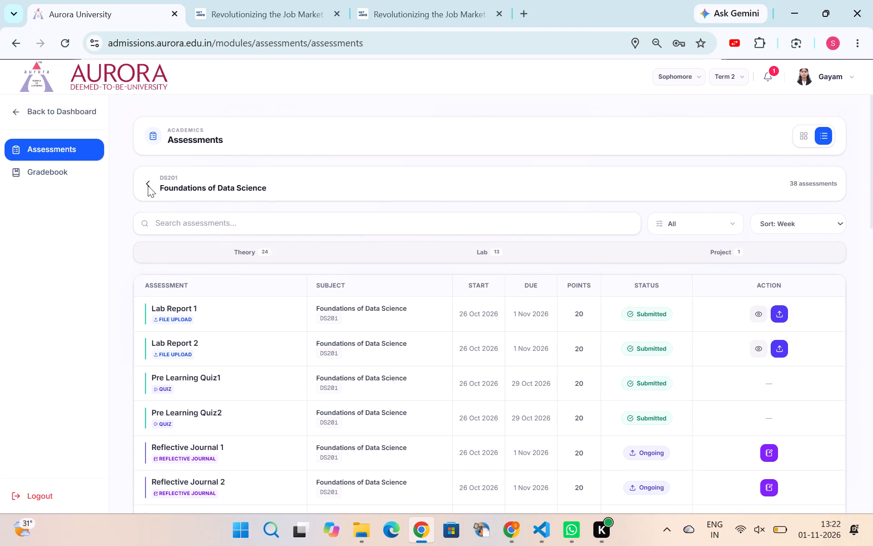
scroll(214, 273, "down", 1)
left_click(226, 164)
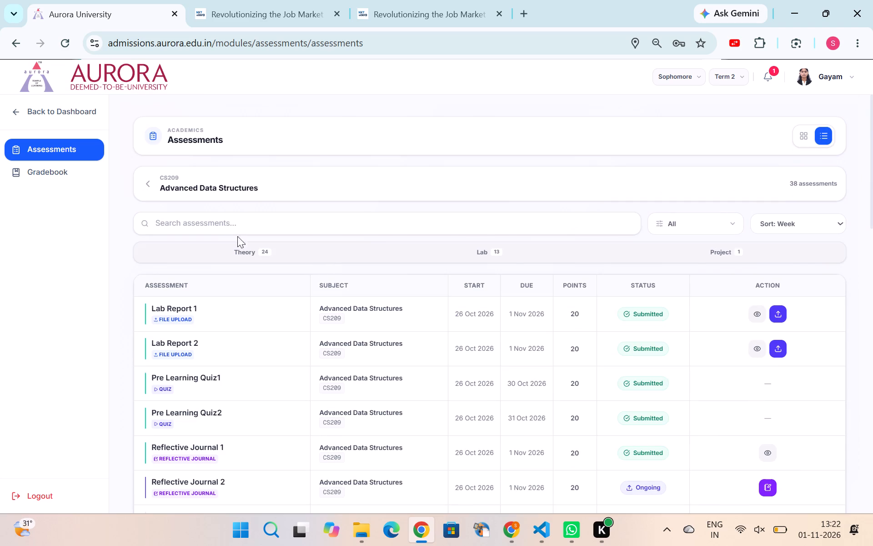
left_click(152, 180)
scroll(212, 264, "down", 1)
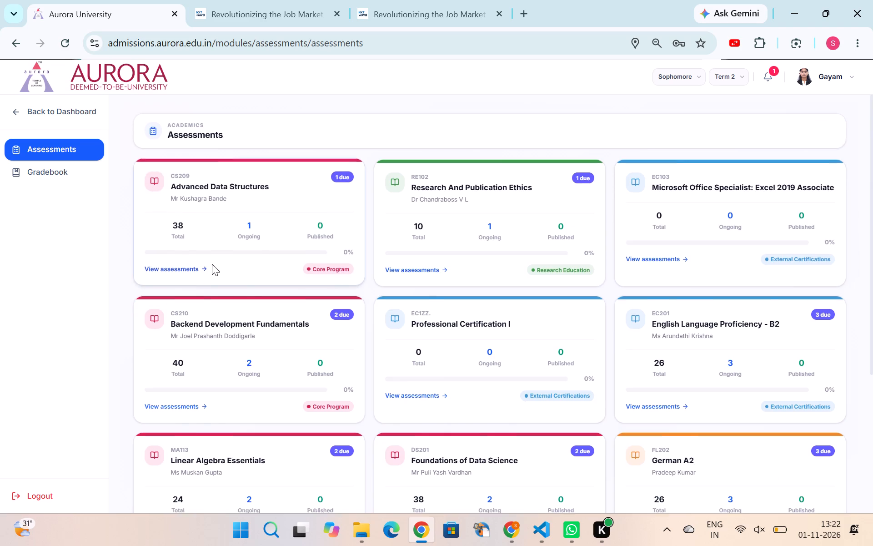
scroll(212, 264, "down", 1)
left_click(207, 210)
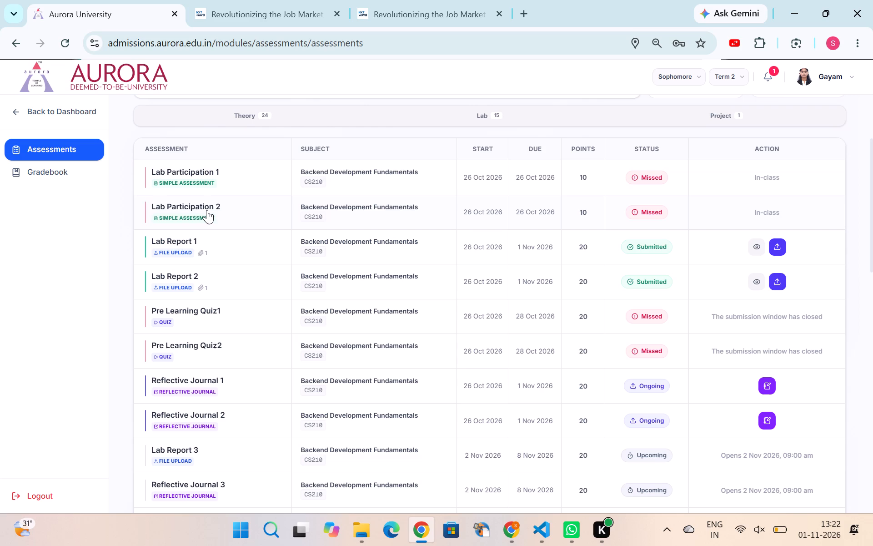
scroll(181, 177, "up", 2)
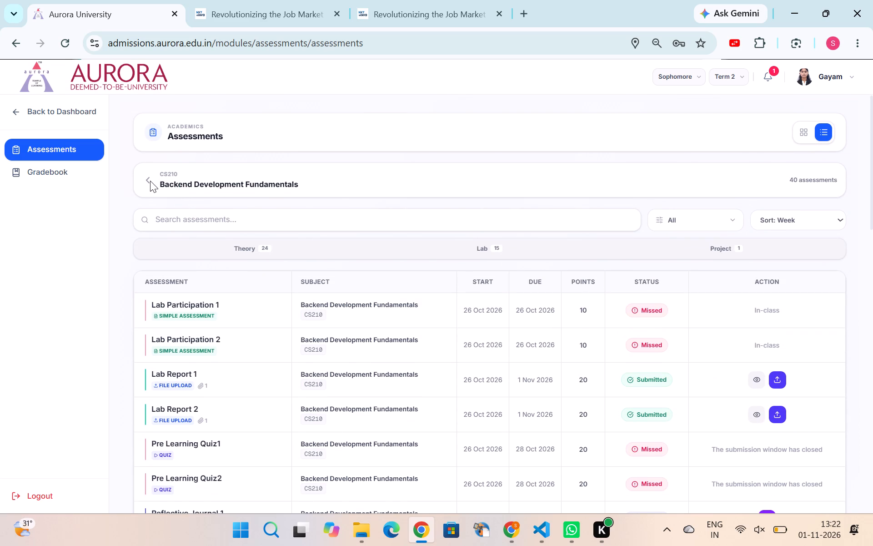
Review the assessment statuses of Linear Algebra Essentials and Foundations of Data Science.
left_click(150, 181)
scroll(186, 254, "down", 4)
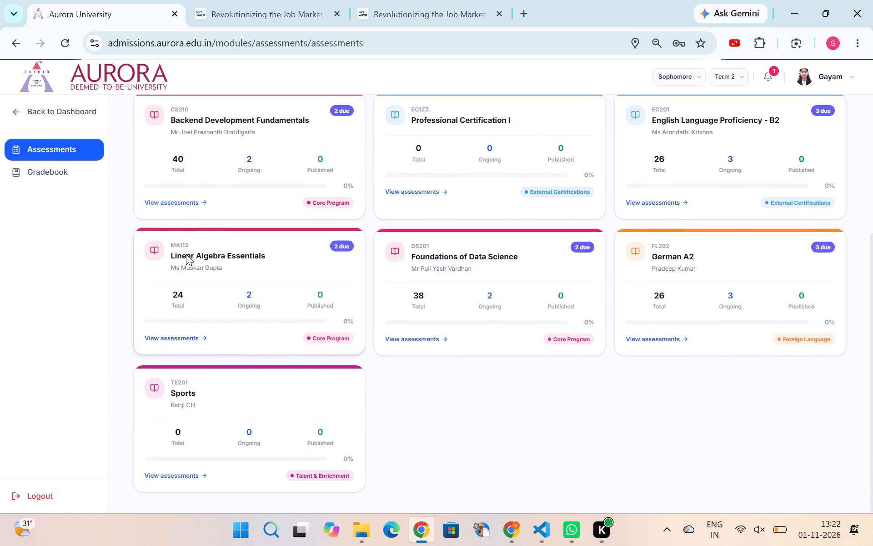
left_click(239, 275)
scroll(239, 275, "up", 1)
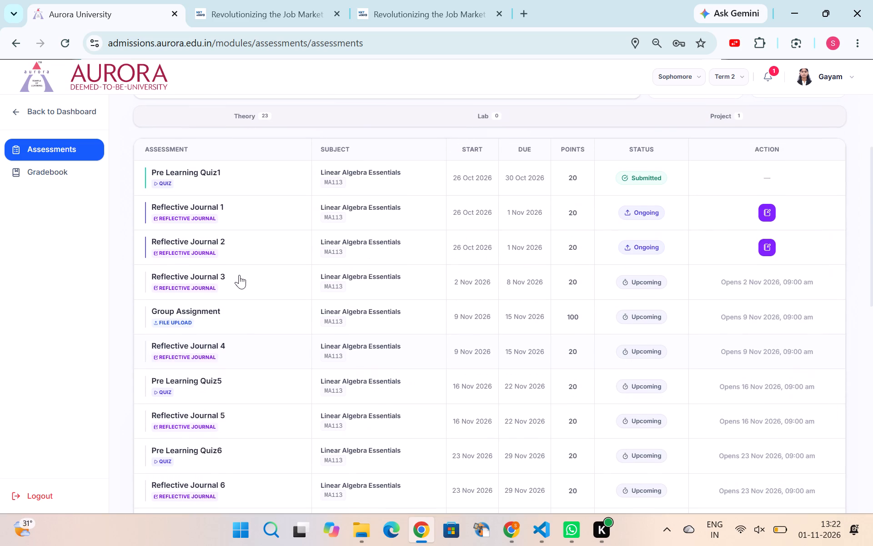
scroll(239, 275, "up", 1)
scroll(166, 171, "up", 1)
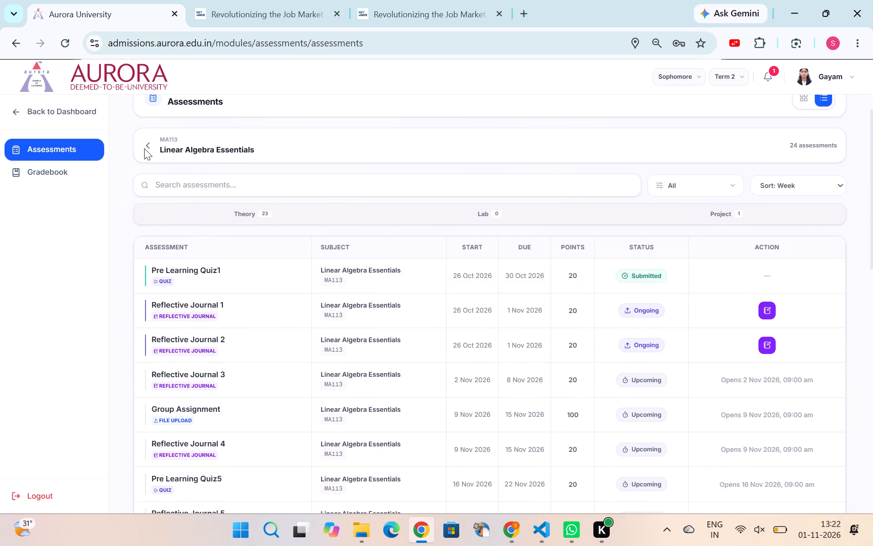
left_click(144, 148)
scroll(211, 336, "down", 4)
scroll(211, 336, "up", 2)
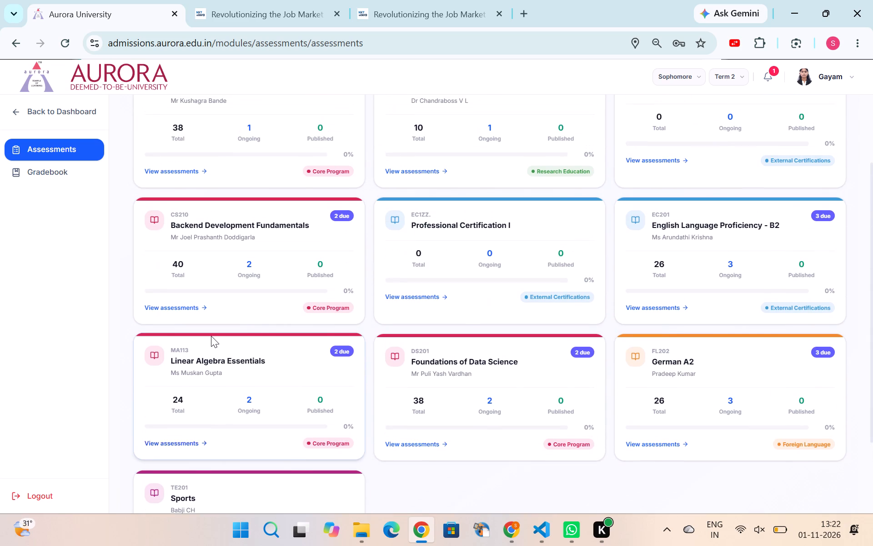
left_click(495, 364)
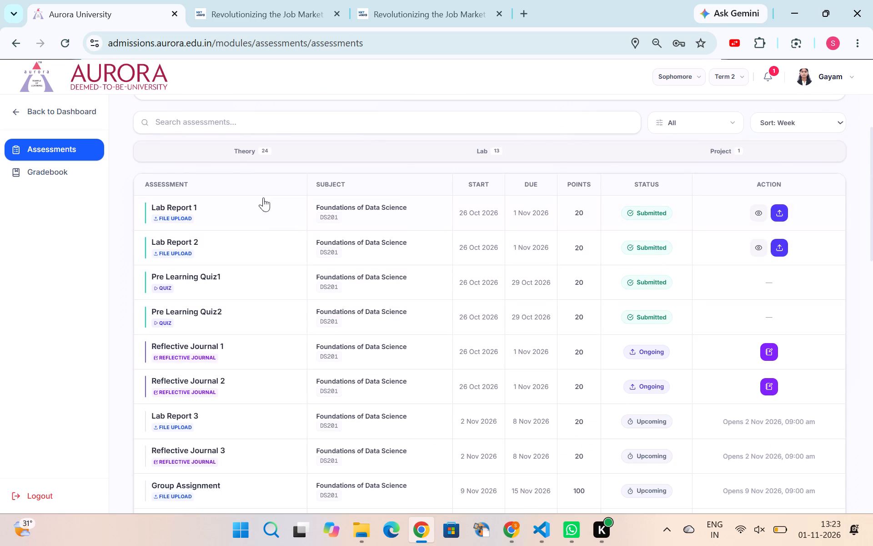
scroll(172, 136, "up", 1)
Review the Research And Publication Ethics assessments and return to the subject overview.
left_click(149, 151)
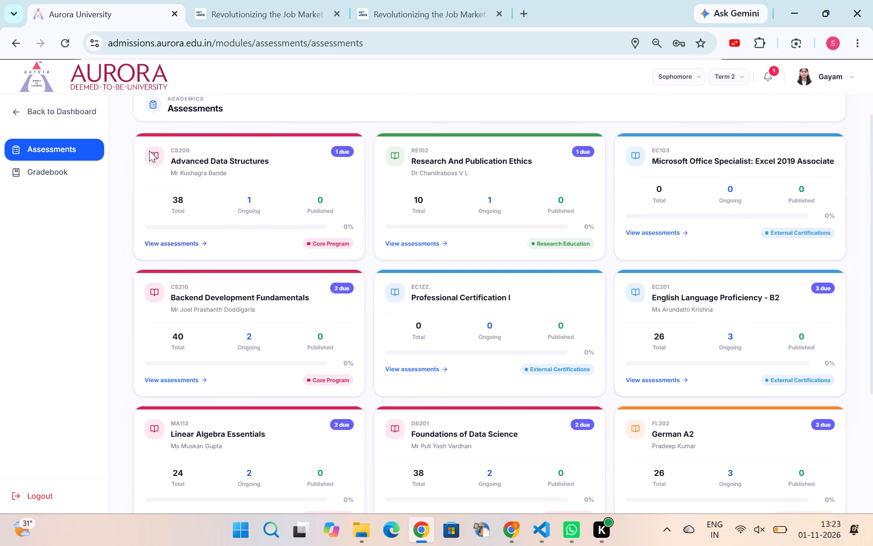
scroll(457, 197, "down", 1)
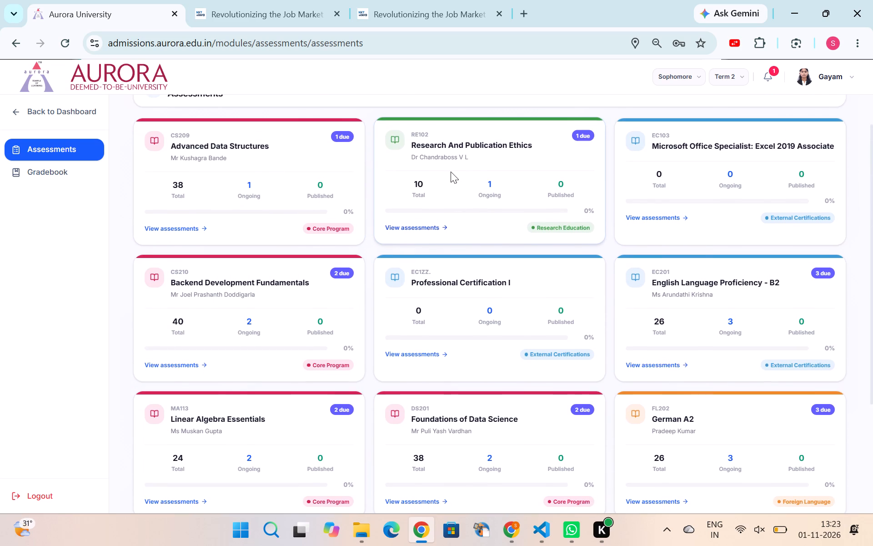
left_click(451, 172)
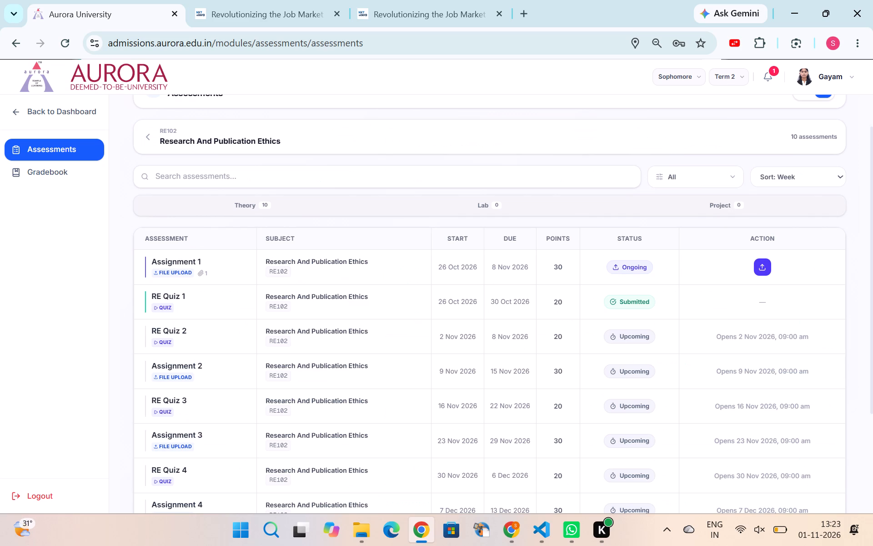
scroll(230, 165, "up", 1)
left_click(147, 183)
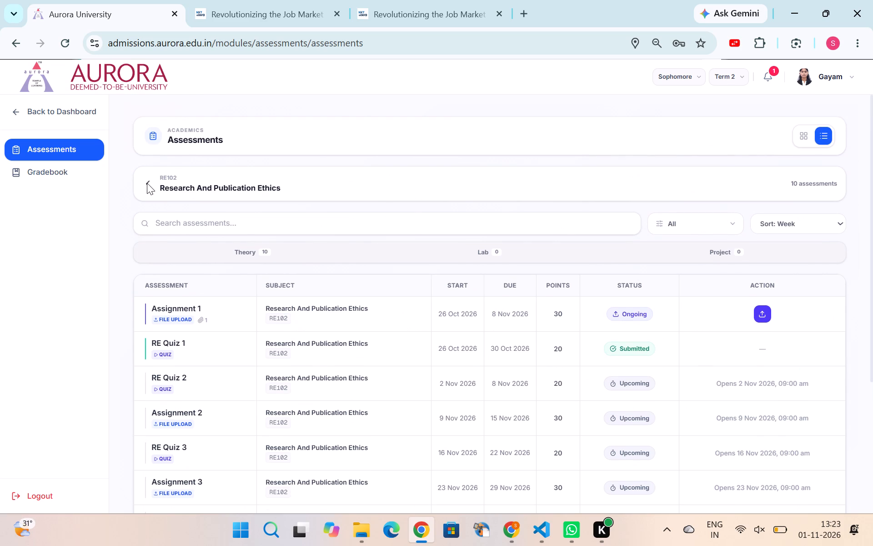
Open the English Language Proficiency - B2 assessments and view the start pages of Pre Learning Quiz1 and Quiz2 without starting either.
scroll(534, 247, "down", 2)
left_click(710, 181)
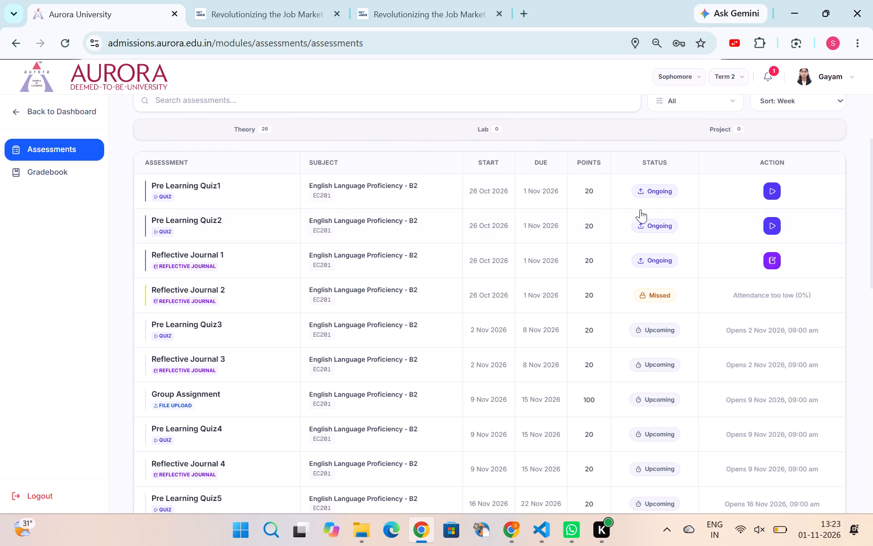
left_click(769, 191)
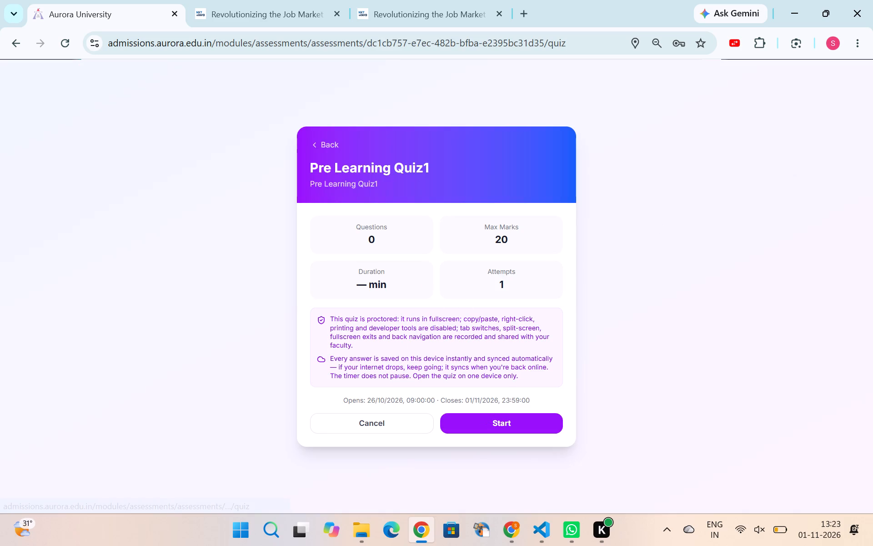
left_click(316, 145)
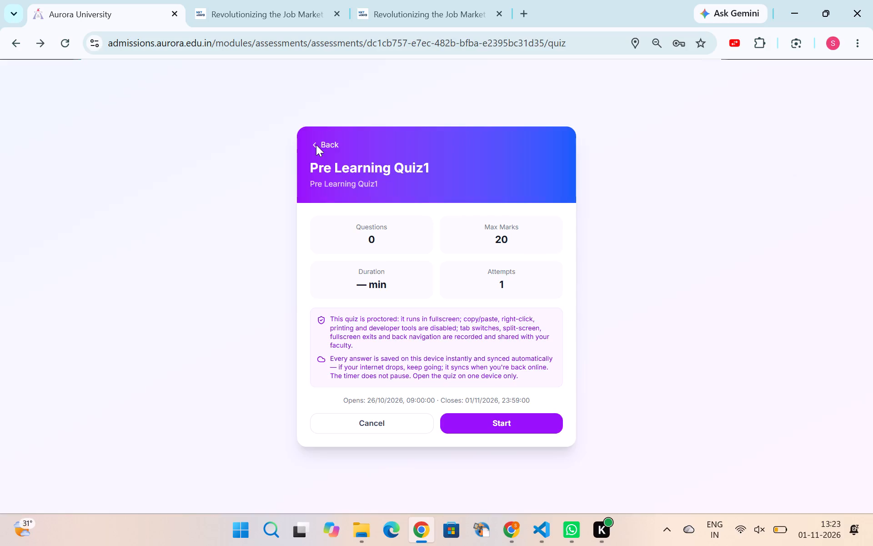
left_click(768, 345)
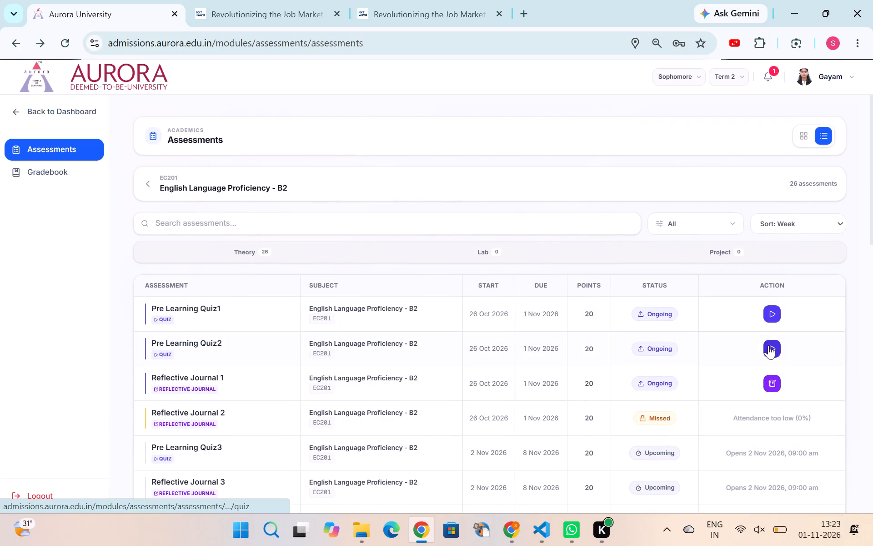
left_click(318, 141)
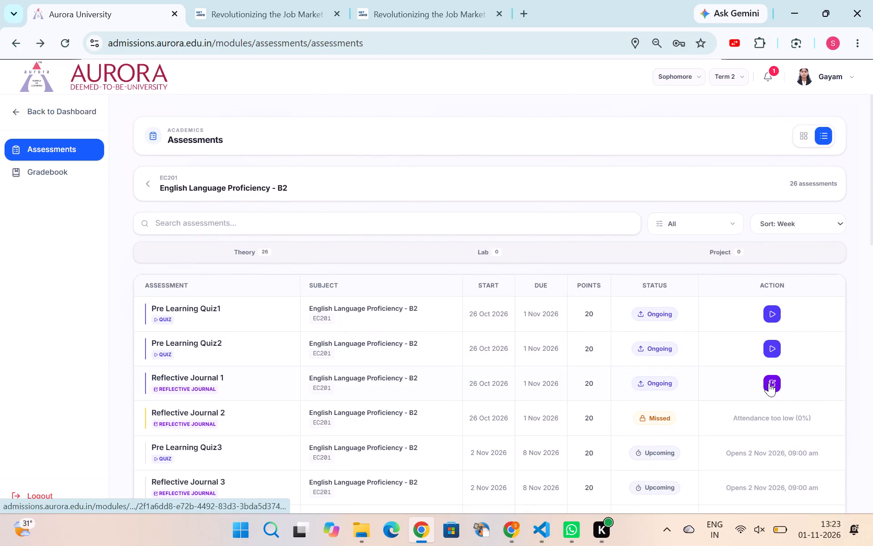
Read through the guidelines for English Language Proficiency - B2 Reflective Journal 1 and go back to the dashboard.
left_click(769, 383)
scroll(534, 303, "down", 9)
scroll(534, 303, "up", 10)
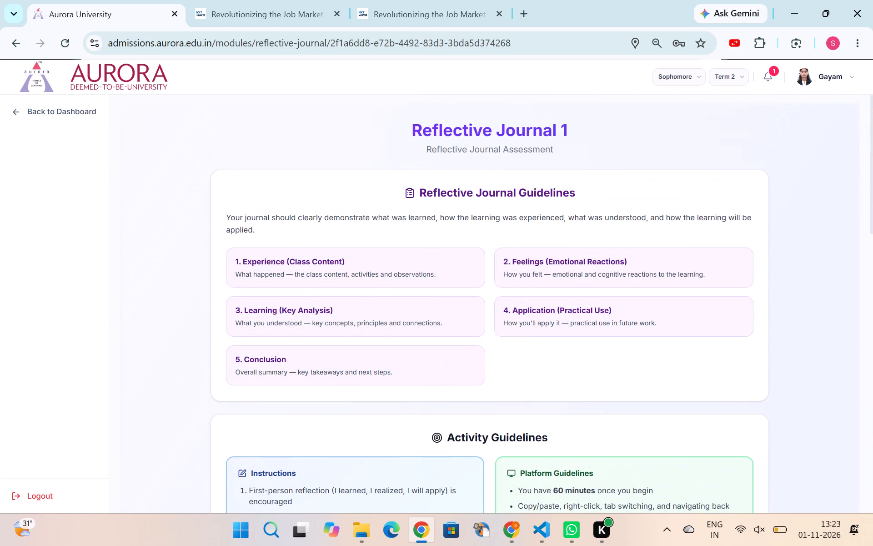
left_click(69, 114)
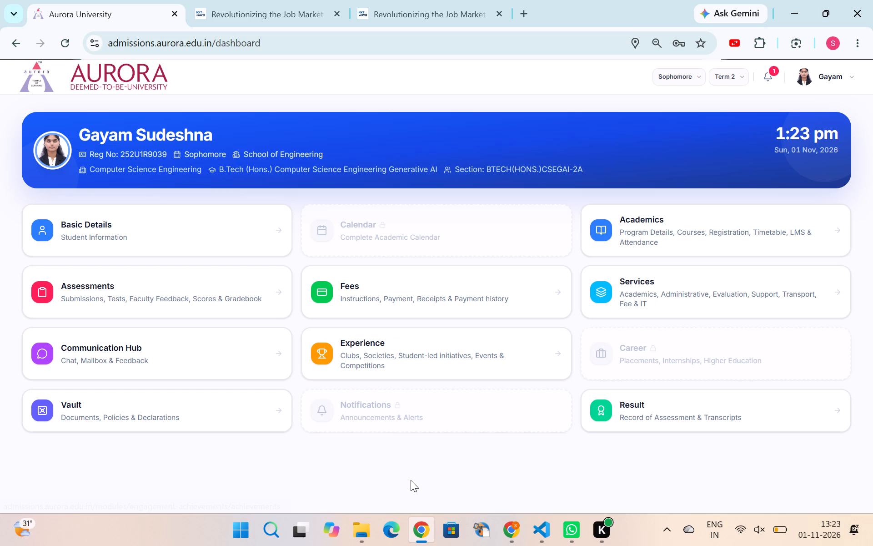
Reopen the assessments module from the dashboard and review the English Language Proficiency - B2 list.
left_click(198, 303)
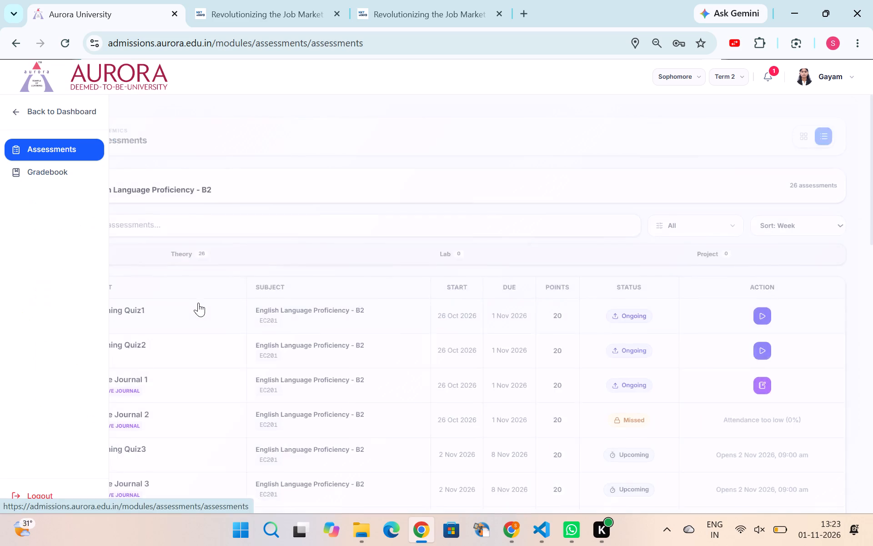
scroll(319, 308, "down", 1)
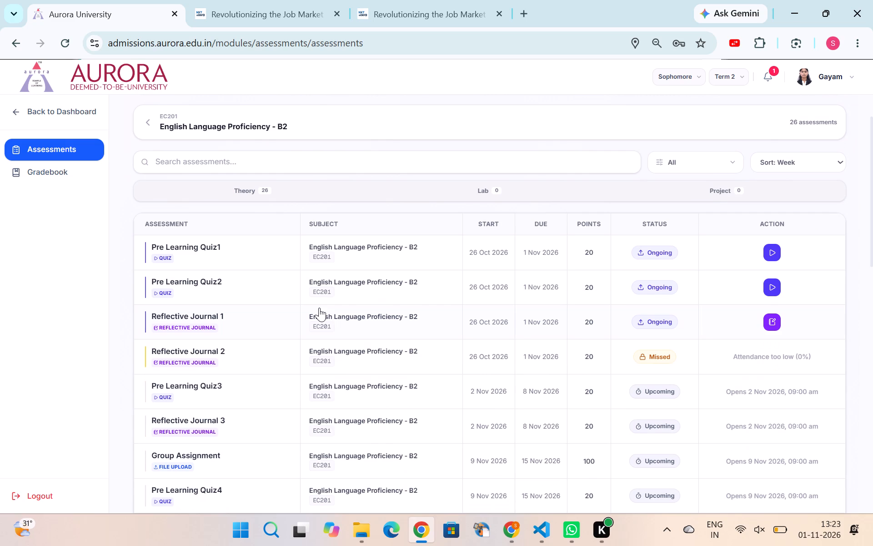
scroll(278, 199, "up", 2)
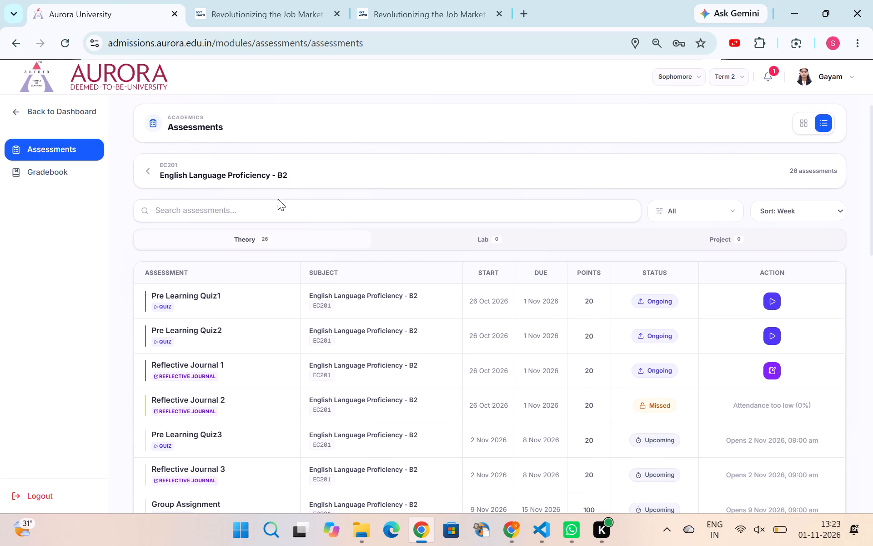
scroll(278, 199, "up", 1)
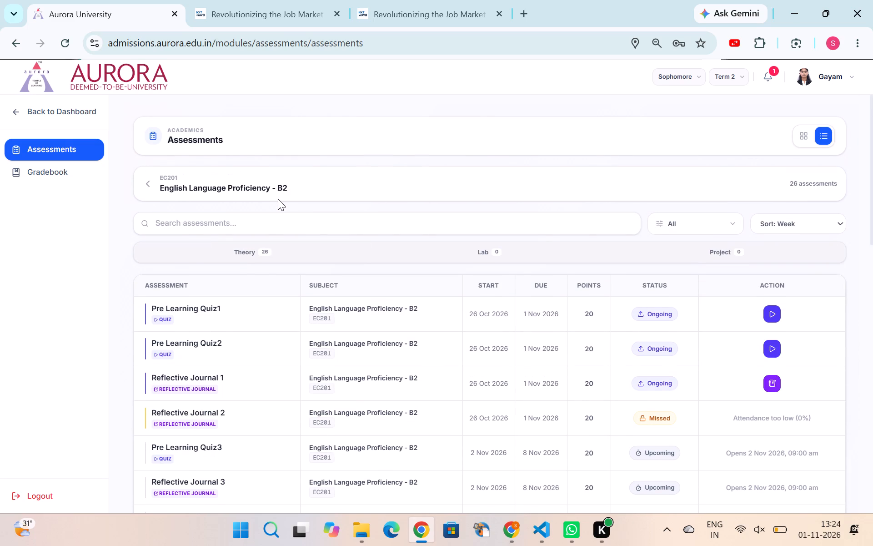